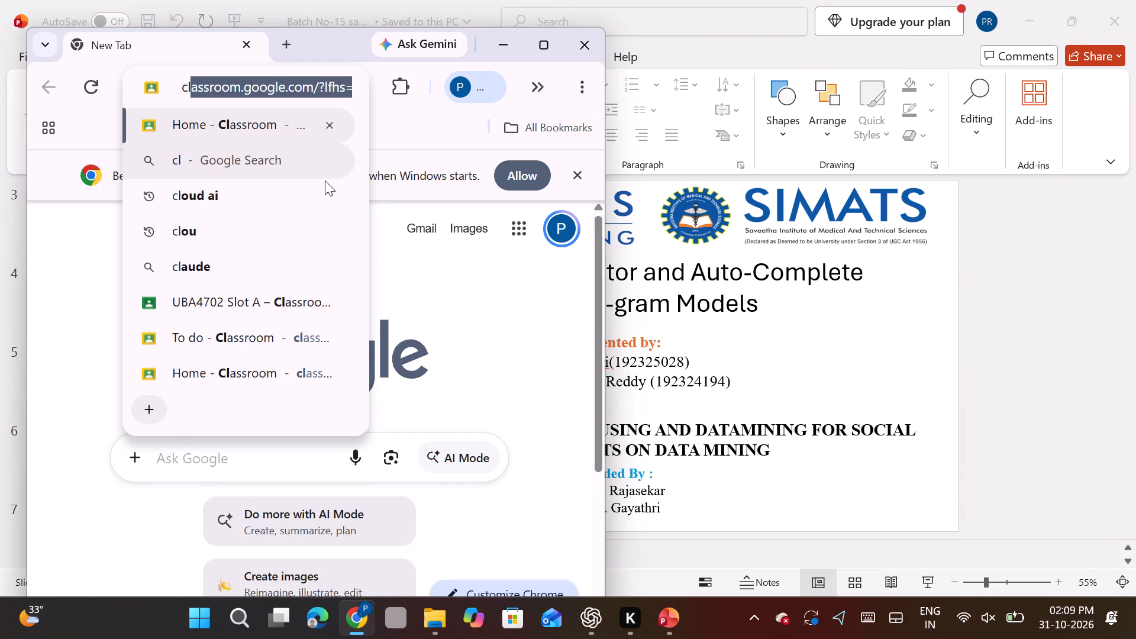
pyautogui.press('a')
pyautogui.press('Return')
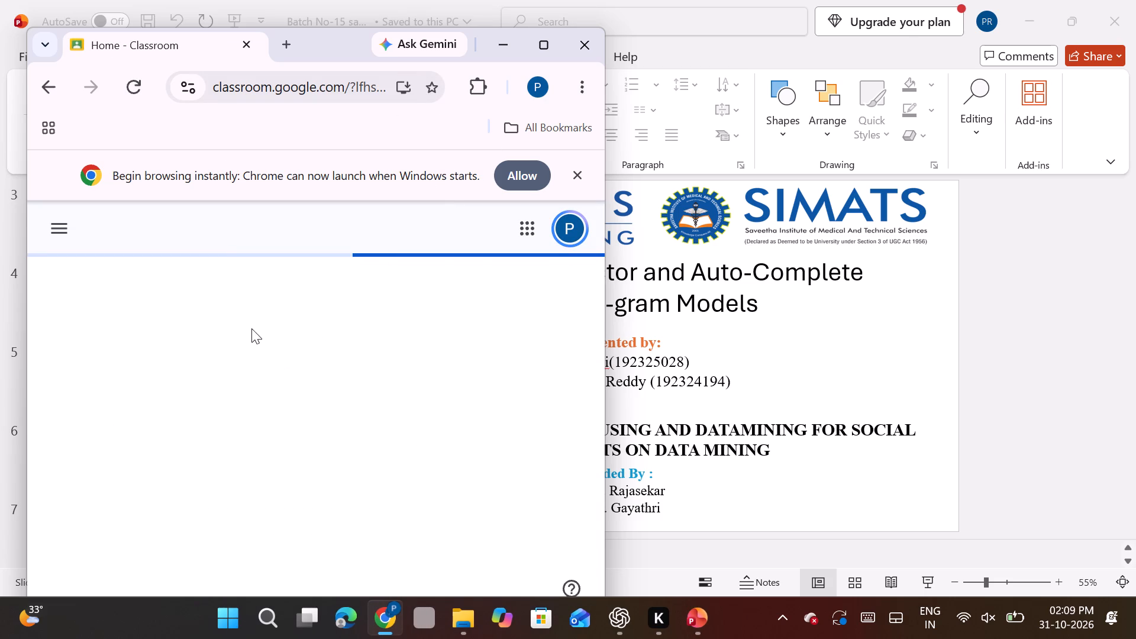
# Filter the Classroom to-do list to DSA0308-Natural Language Processing, open the DSA0308-CAPSTONE-REPORT assignment, and read its instructions.
pyautogui.click(63, 229)
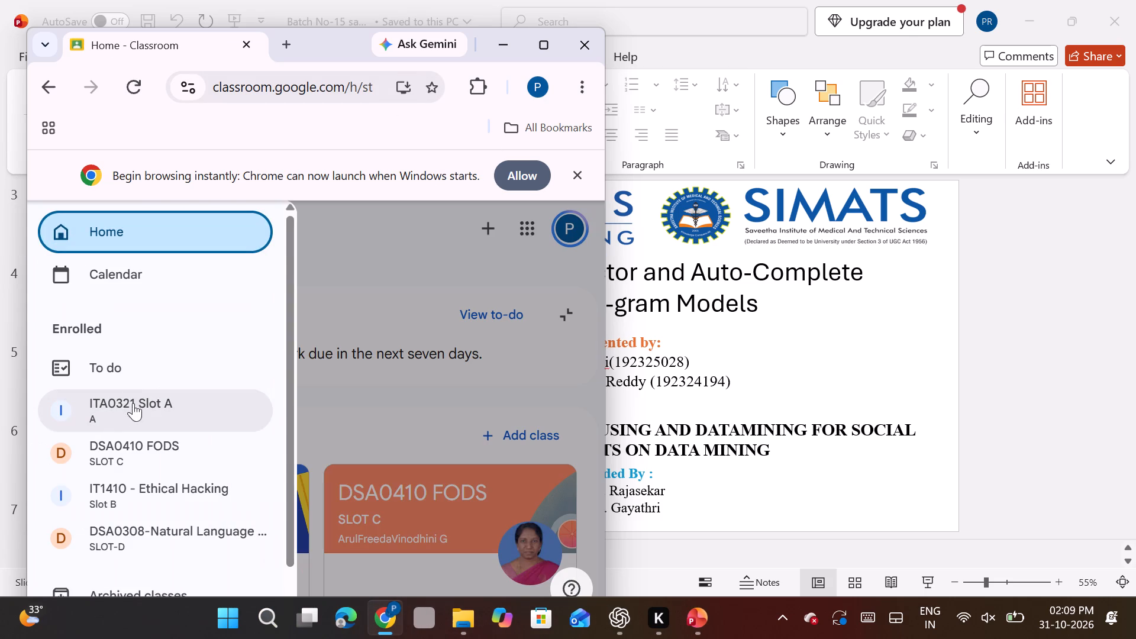
pyautogui.click(126, 357)
pyautogui.click(218, 356)
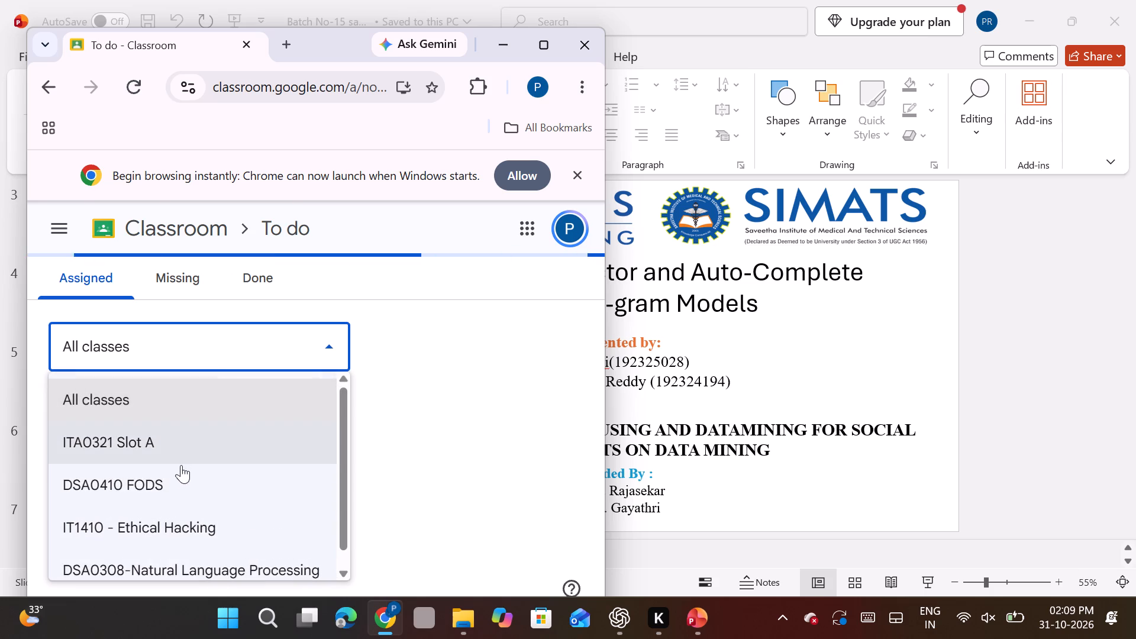
pyautogui.click(143, 559)
pyautogui.scroll(-3, 194, 419)
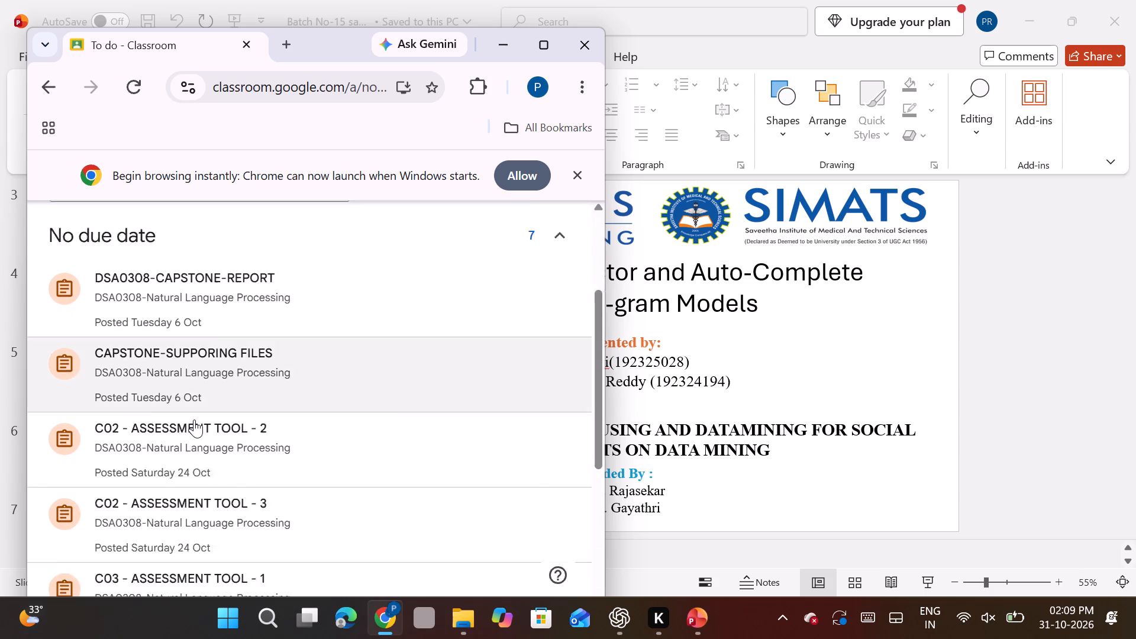
pyautogui.scroll(3, 201, 413)
pyautogui.click(202, 441)
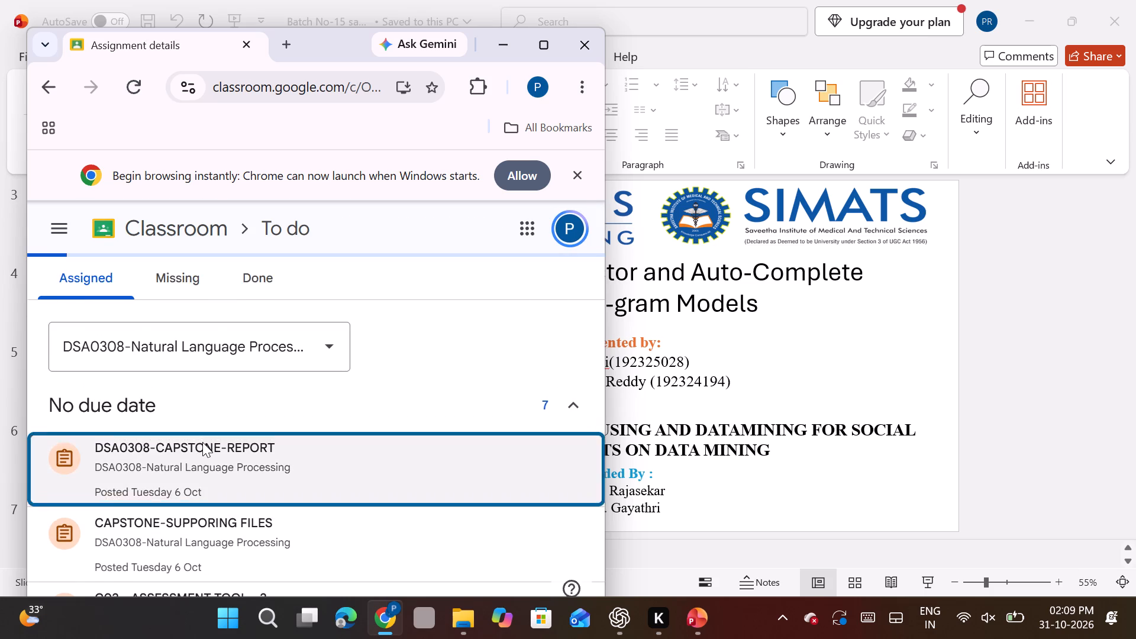
pyautogui.scroll(-6, 291, 438)
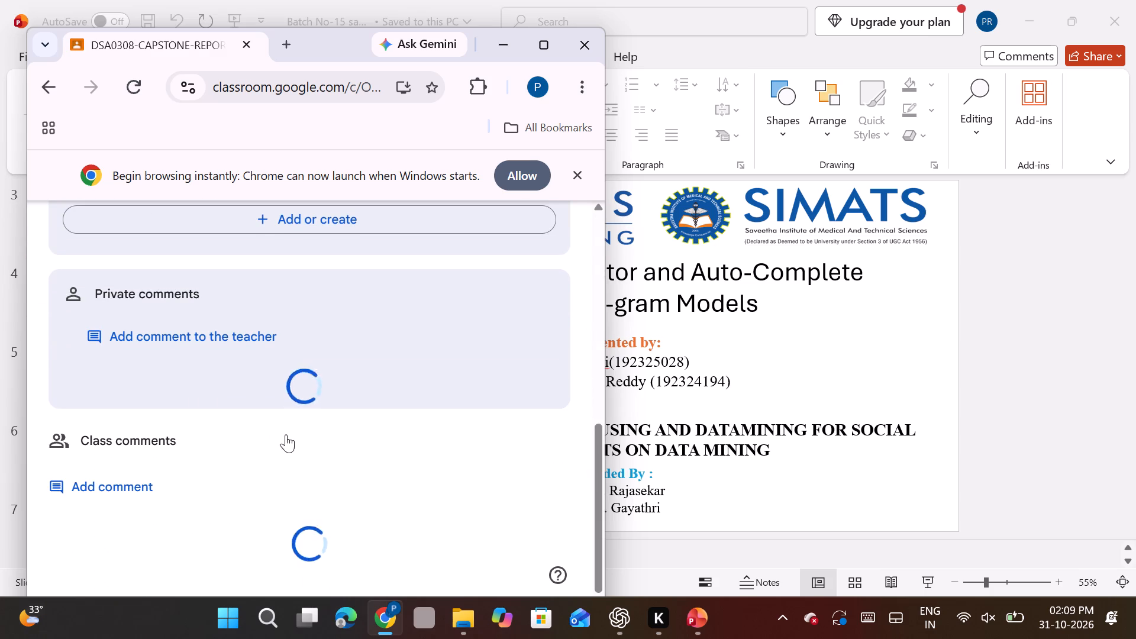
pyautogui.scroll(-3, 314, 417)
pyautogui.scroll(6, 314, 417)
pyautogui.scroll(-12, 309, 438)
pyautogui.scroll(8, 309, 441)
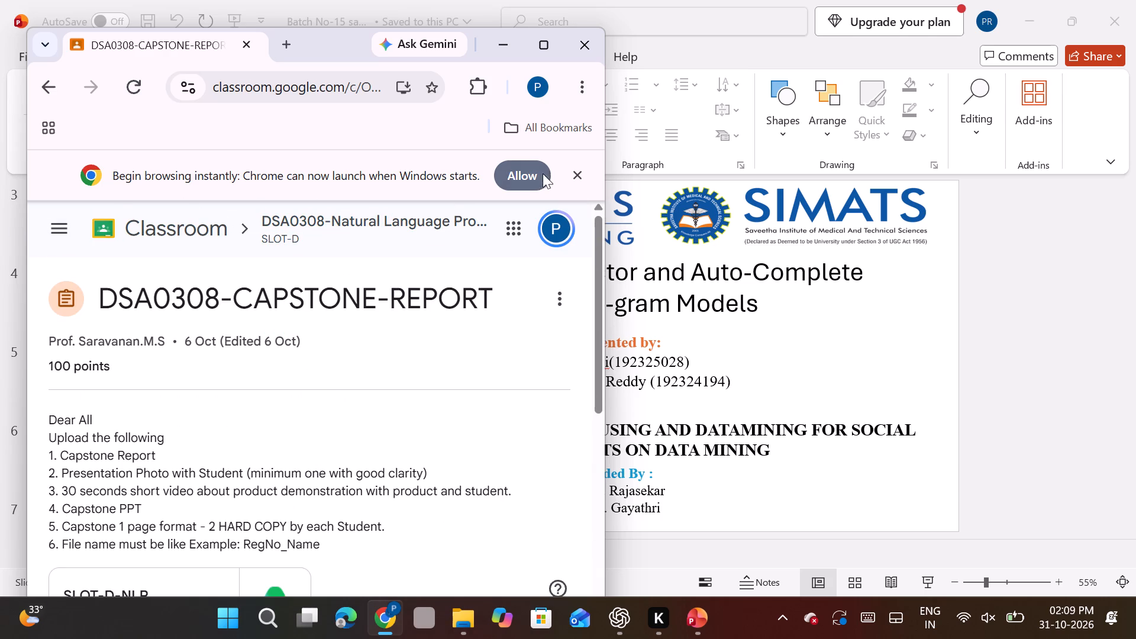
# Open the classwork of DSA0308-Natural Language Processing and expand the CAPSTONE-SUPPORING assignment under the CAPSTONE topic.
pyautogui.click(59, 234)
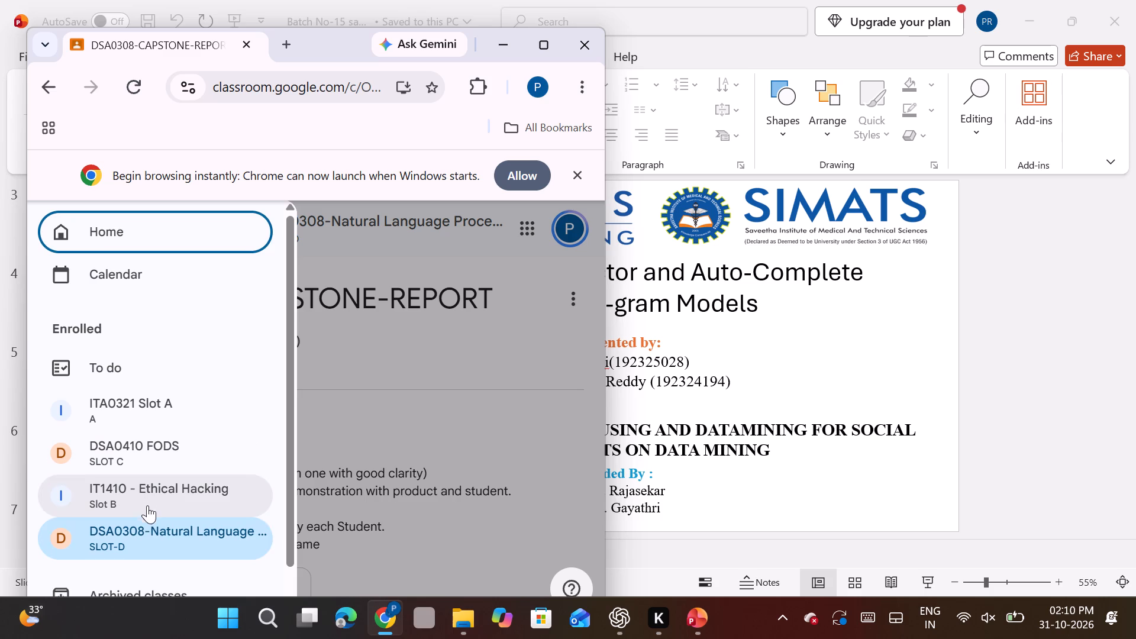
pyautogui.click(153, 524)
pyautogui.click(408, 426)
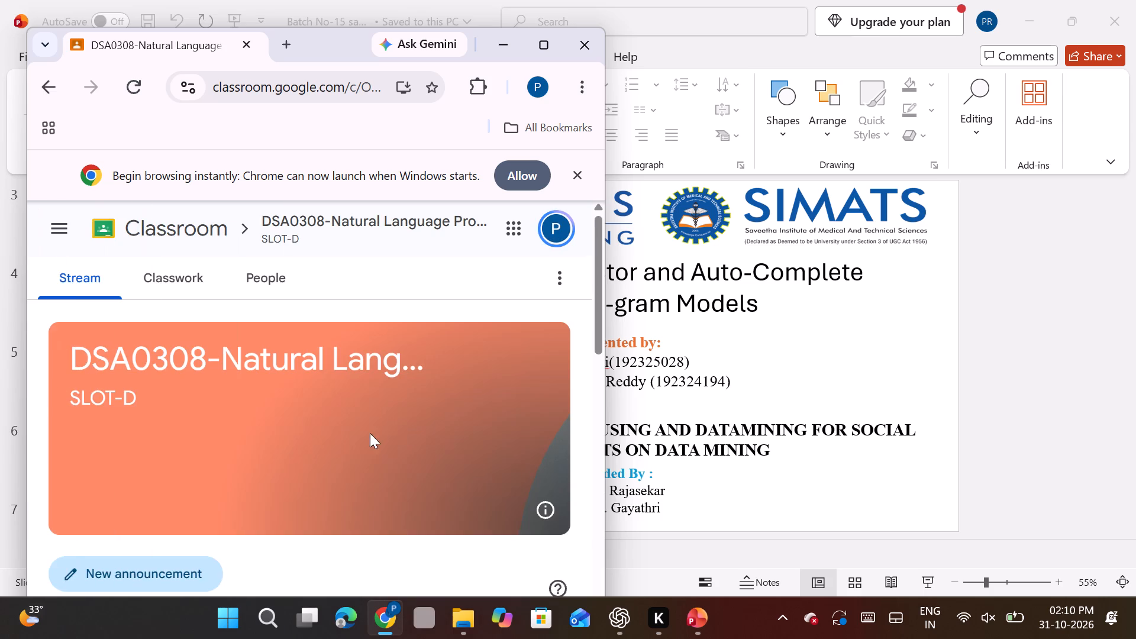
pyautogui.scroll(-3, 363, 434)
pyautogui.scroll(6, 363, 434)
pyautogui.click(161, 269)
pyautogui.scroll(-6, 308, 329)
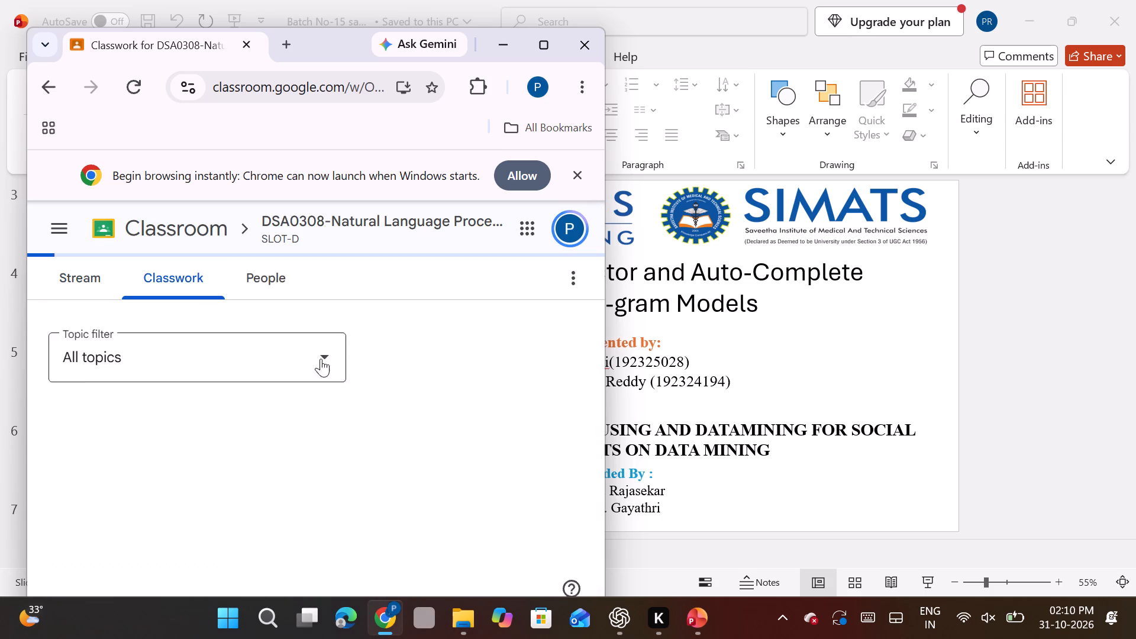
pyautogui.scroll(-9, 321, 359)
pyautogui.scroll(-15, 372, 395)
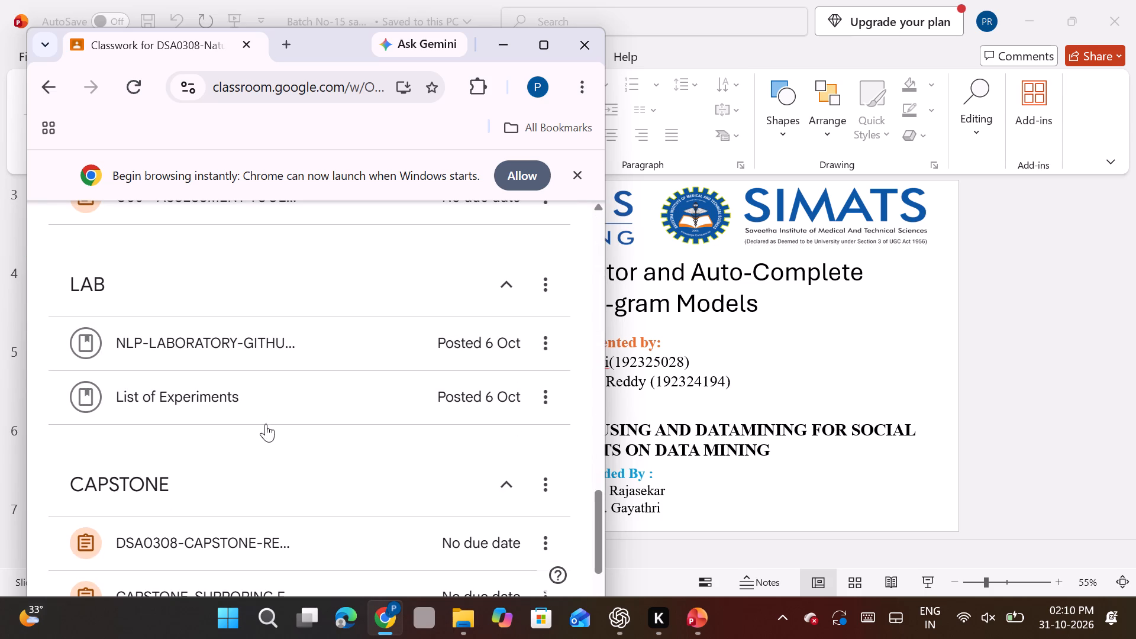
pyautogui.scroll(-5, 269, 429)
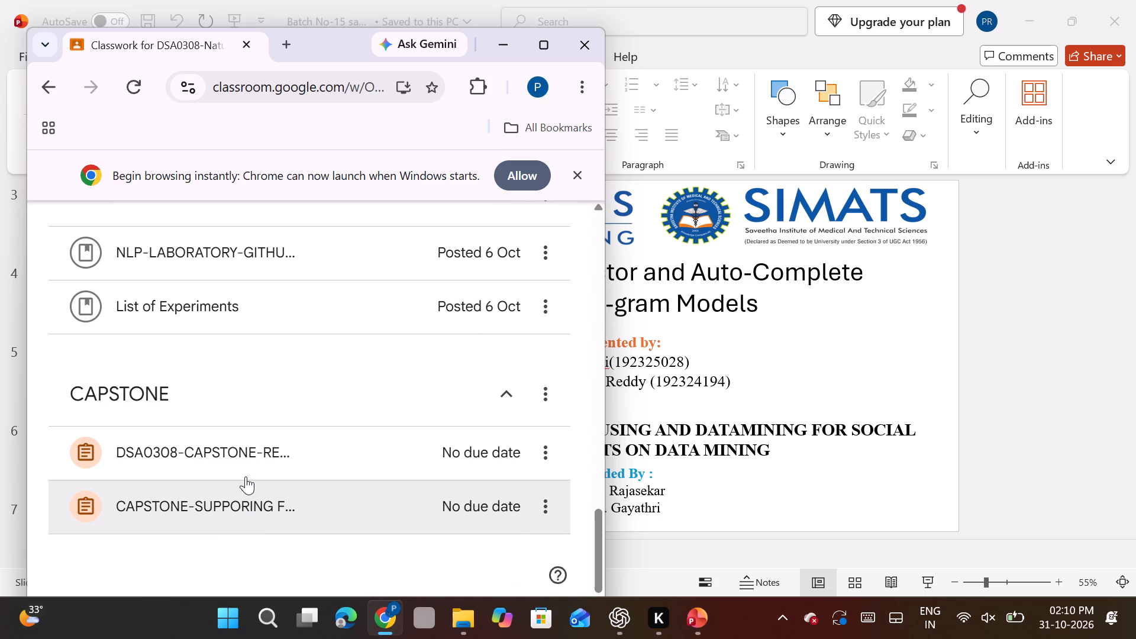
pyautogui.click(245, 511)
pyautogui.doubleClick(245, 511)
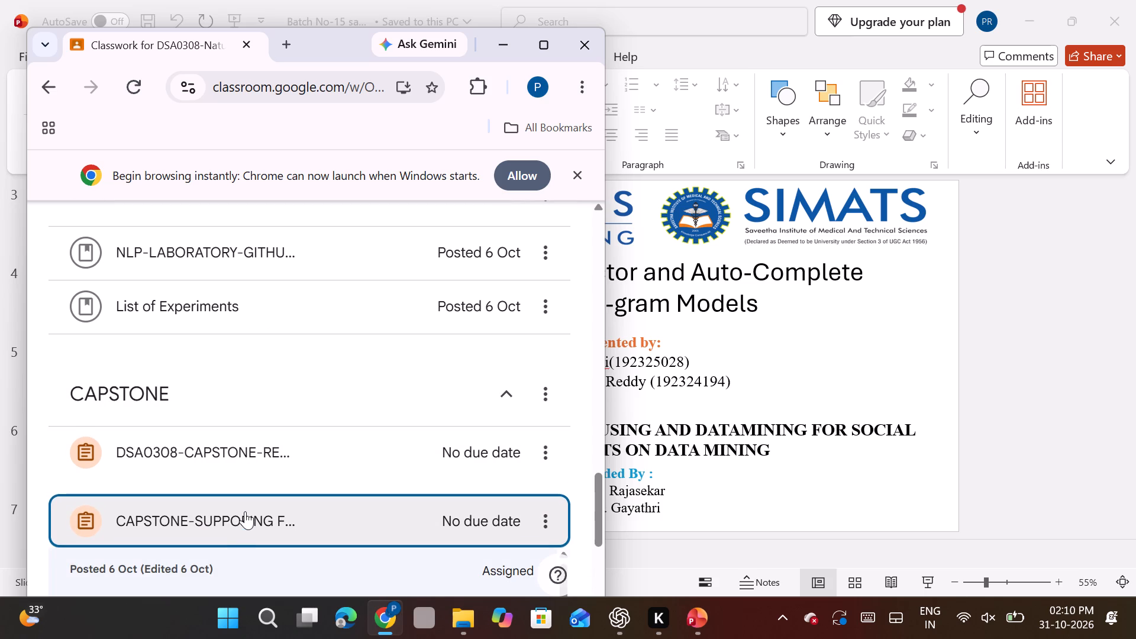
# Open the DSA0308-CAPSTONE Google Sheets attachment, examine its list of students and project titles, and close it.
pyautogui.scroll(-7, 233, 528)
pyautogui.scroll(-4, 235, 409)
pyautogui.scroll(4, 237, 415)
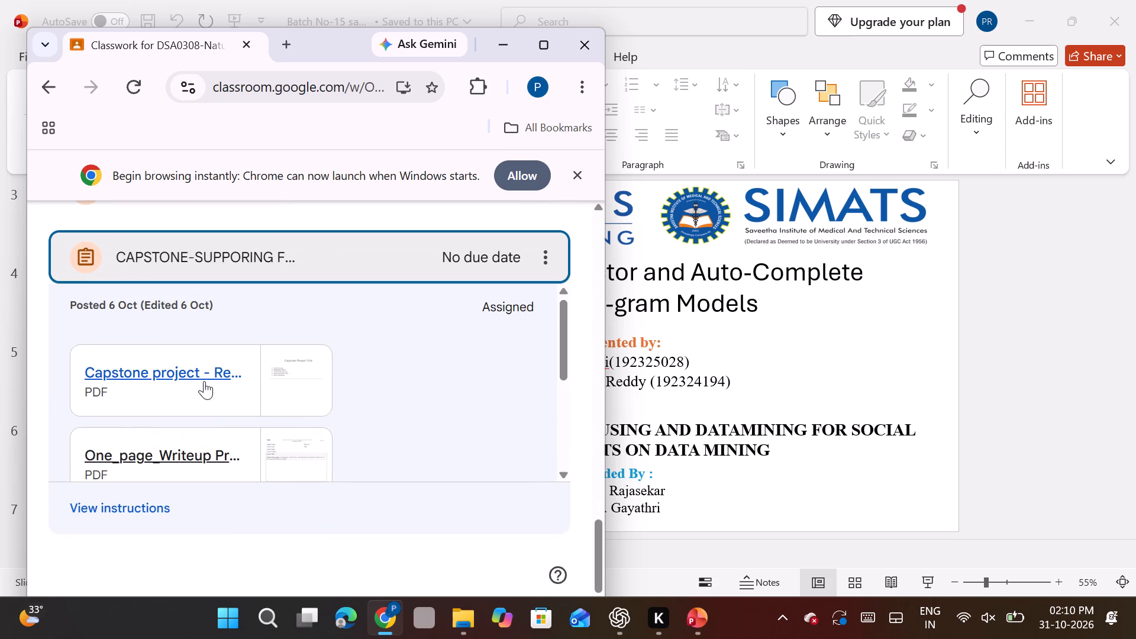
pyautogui.scroll(-6, 201, 382)
pyautogui.click(194, 412)
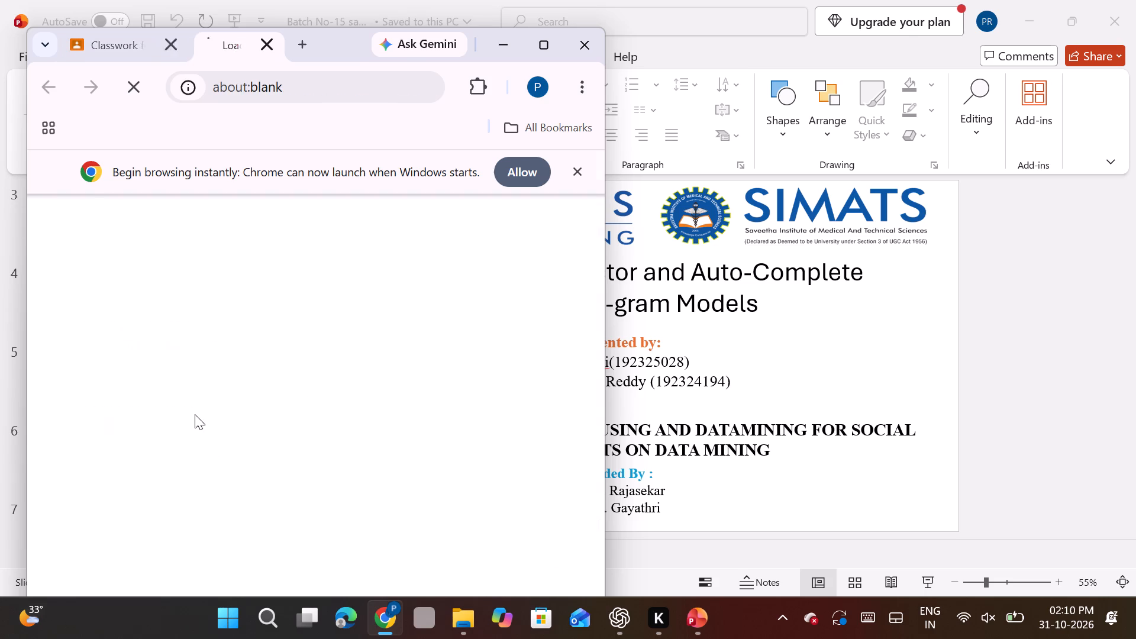
pyautogui.scroll(-1, 354, 440)
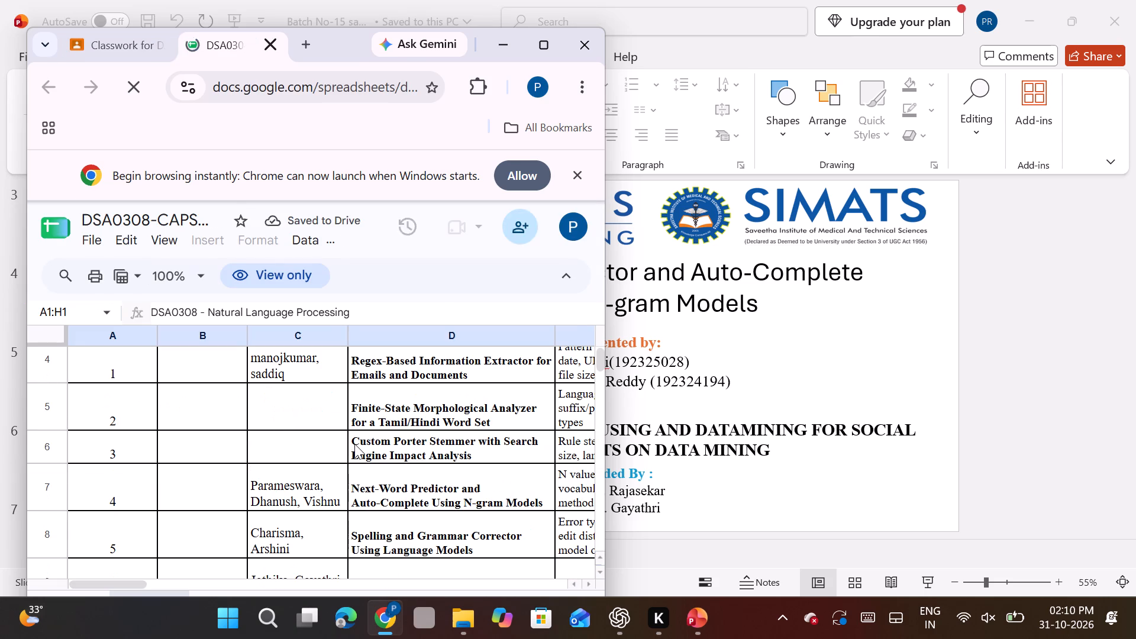
pyautogui.scroll(2, 356, 444)
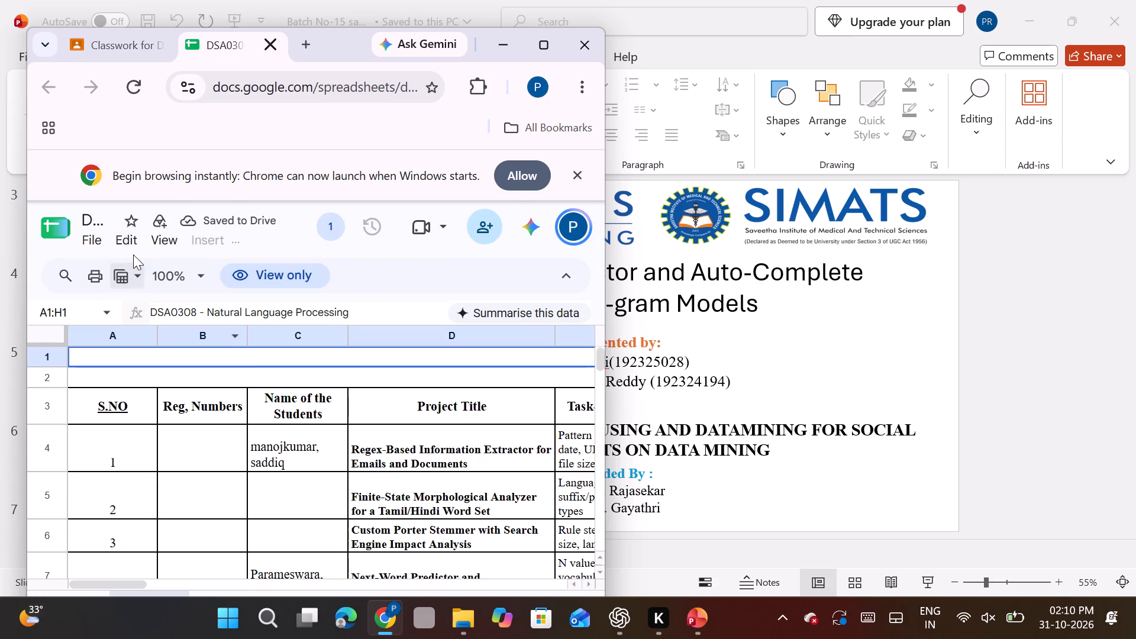
pyautogui.click(273, 41)
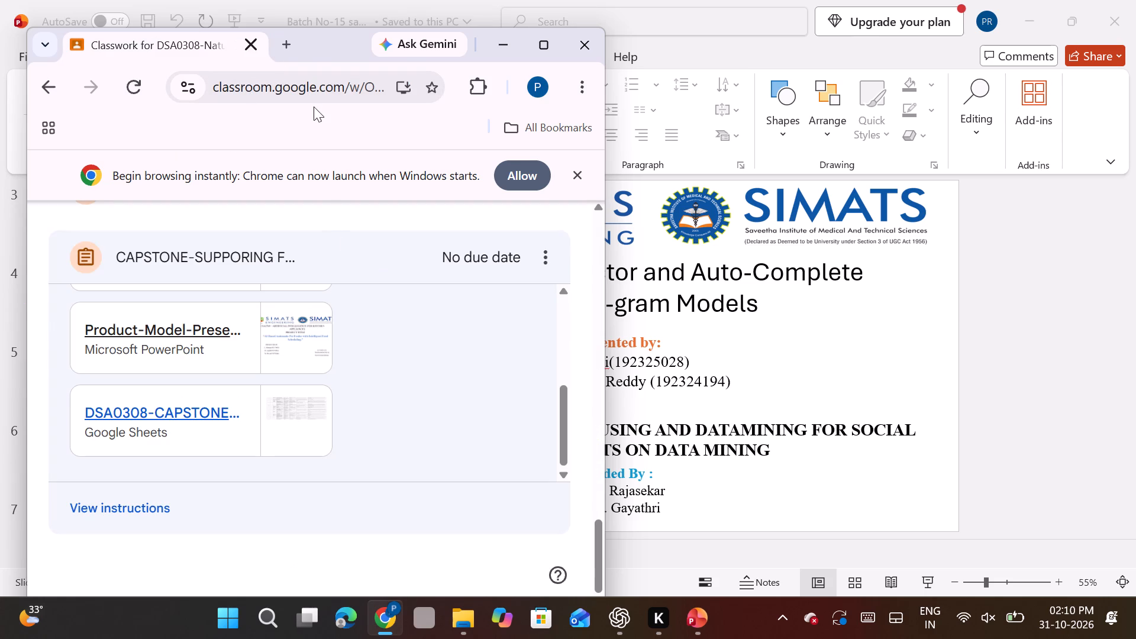
# Look through the files attached to the CAPSTONE-SUPPORING assignment.
pyautogui.scroll(4, 254, 418)
pyautogui.scroll(-1, 254, 418)
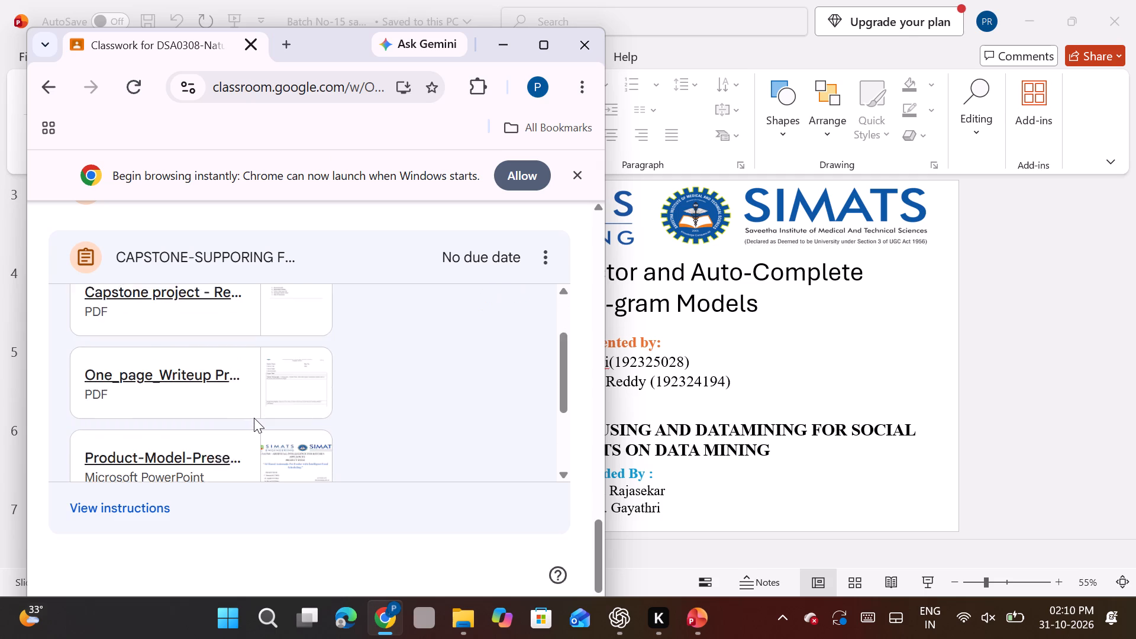
pyautogui.scroll(-1, 254, 418)
pyautogui.scroll(2, 192, 367)
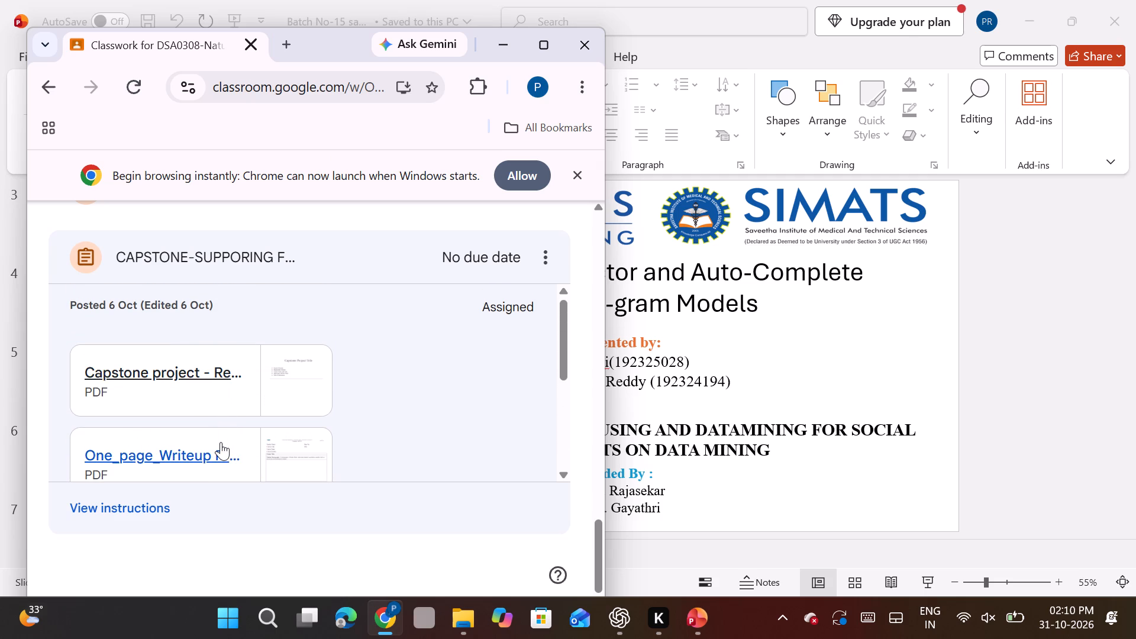
pyautogui.scroll(-1, 221, 442)
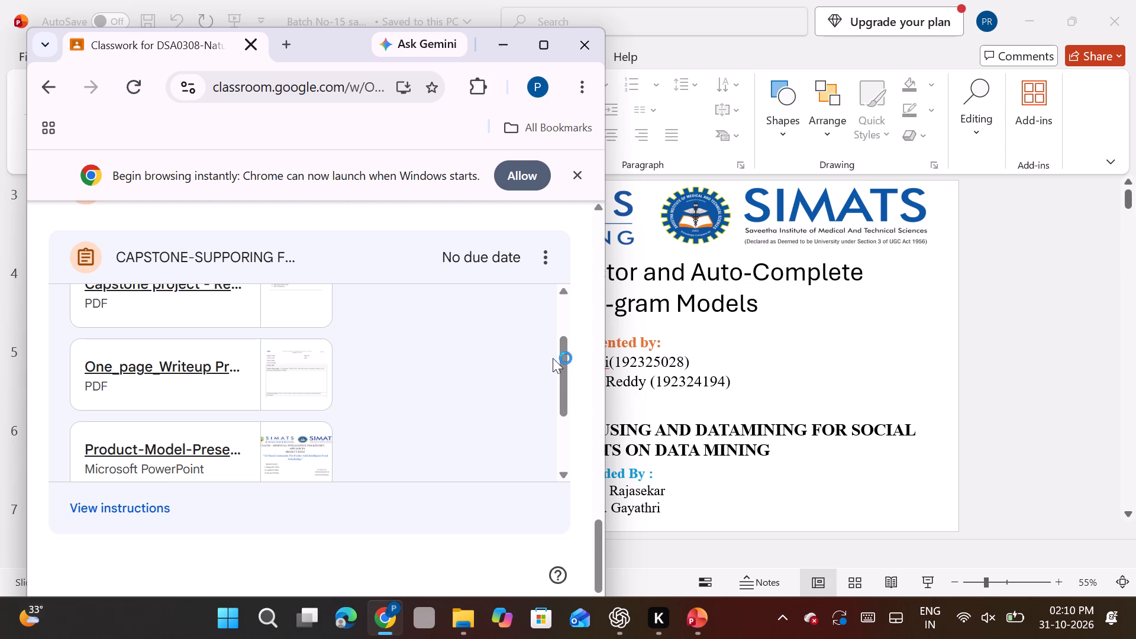
pyautogui.scroll(3, 341, 393)
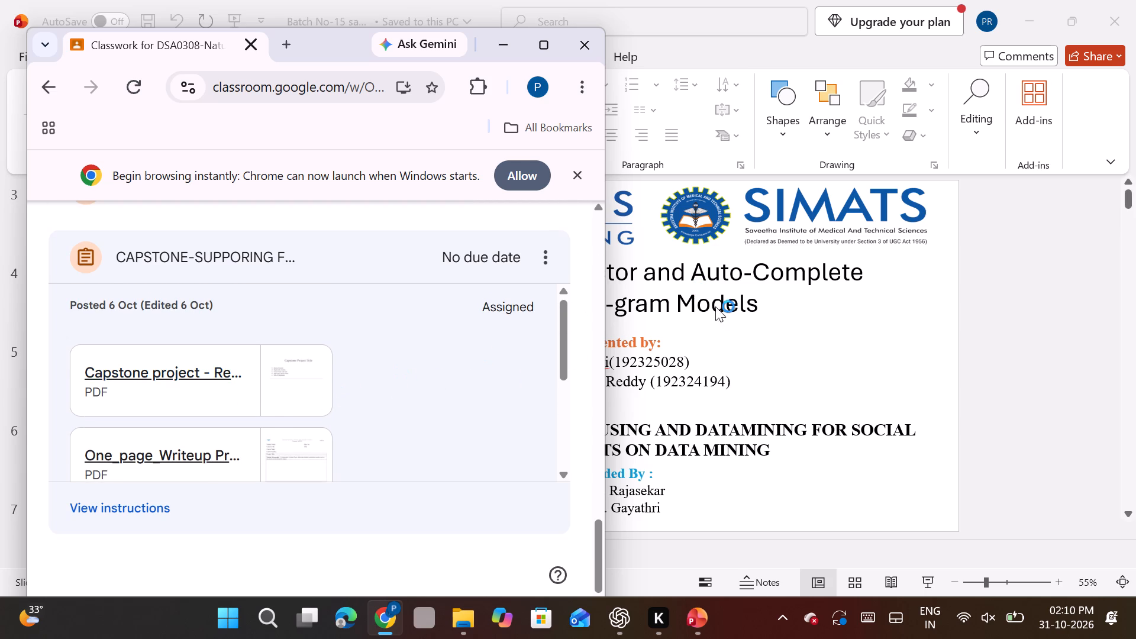
# Minimize the PowerPoint, ChatGPT and Chrome windows to reach the Downloads folder in File Explorer.
pyautogui.click(729, 305)
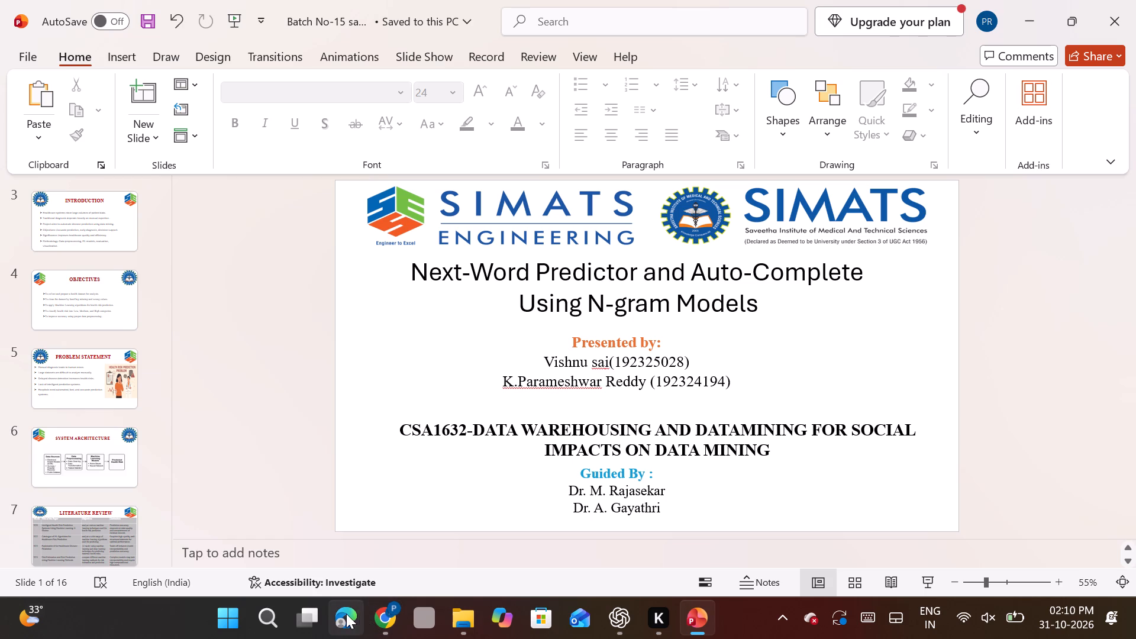
pyautogui.doubleClick(1035, 21)
pyautogui.click(1035, 20)
pyautogui.click(1031, 14)
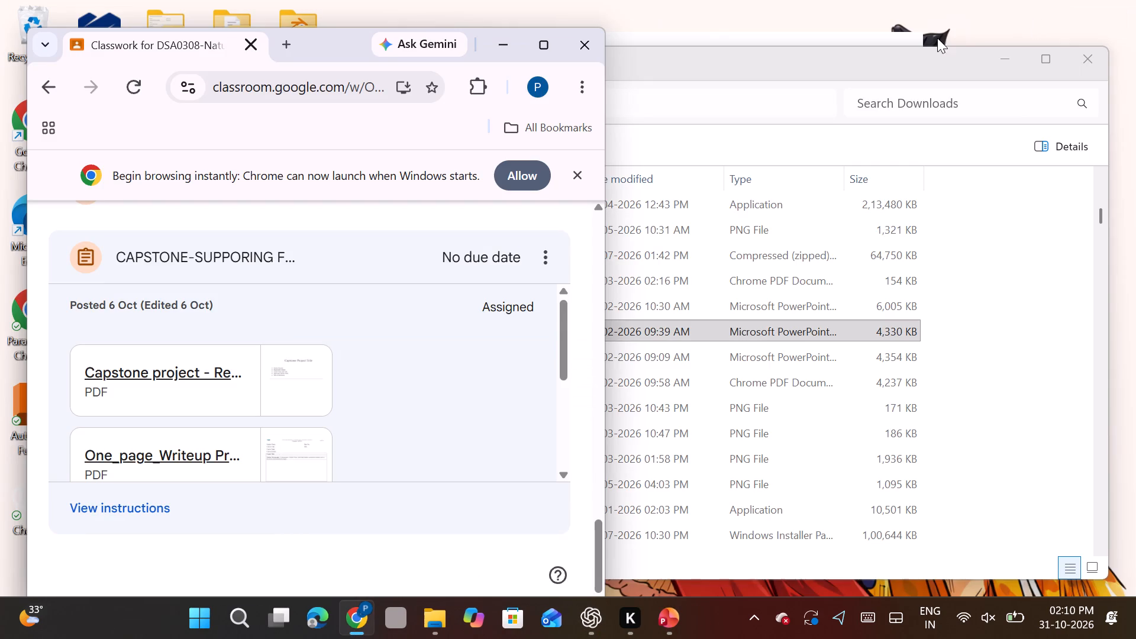
pyautogui.click(498, 50)
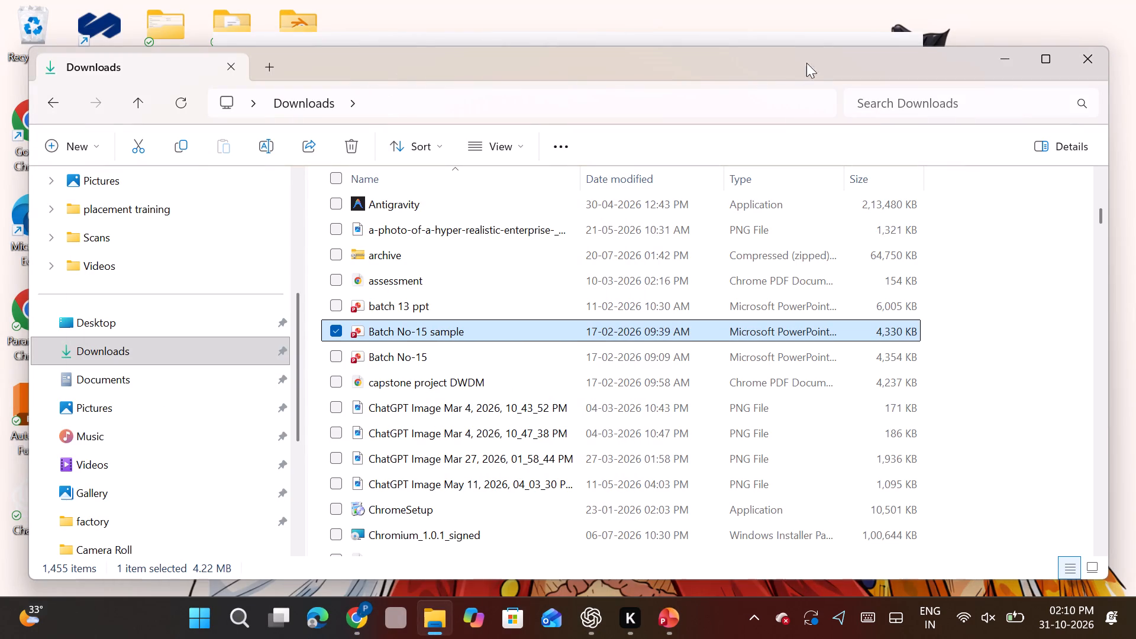
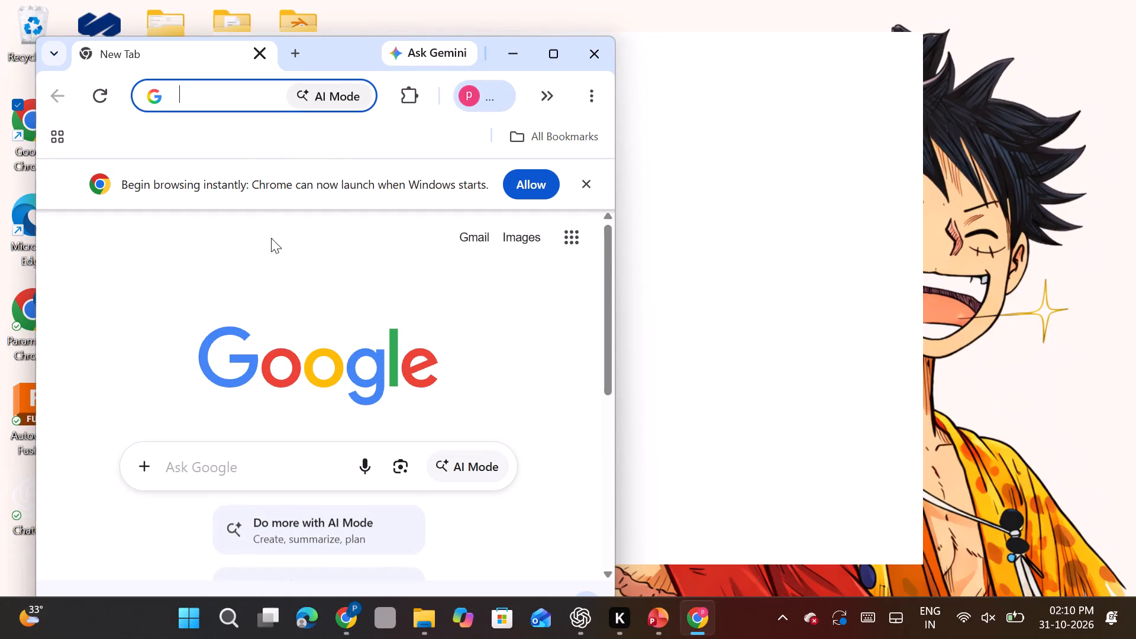
# Open the SLOT D course DSA0308 in the SIMATS Viana Study Portal from the browser's new tab page.
pyautogui.click(223, 111)
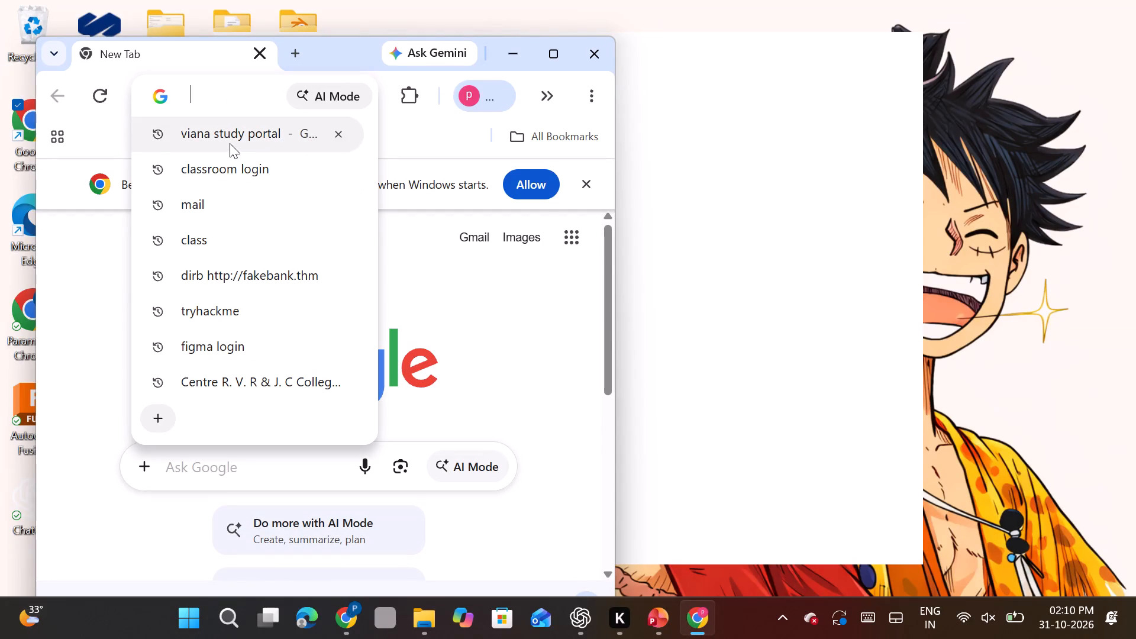
pyautogui.click(535, 466)
pyautogui.scroll(-5, 482, 459)
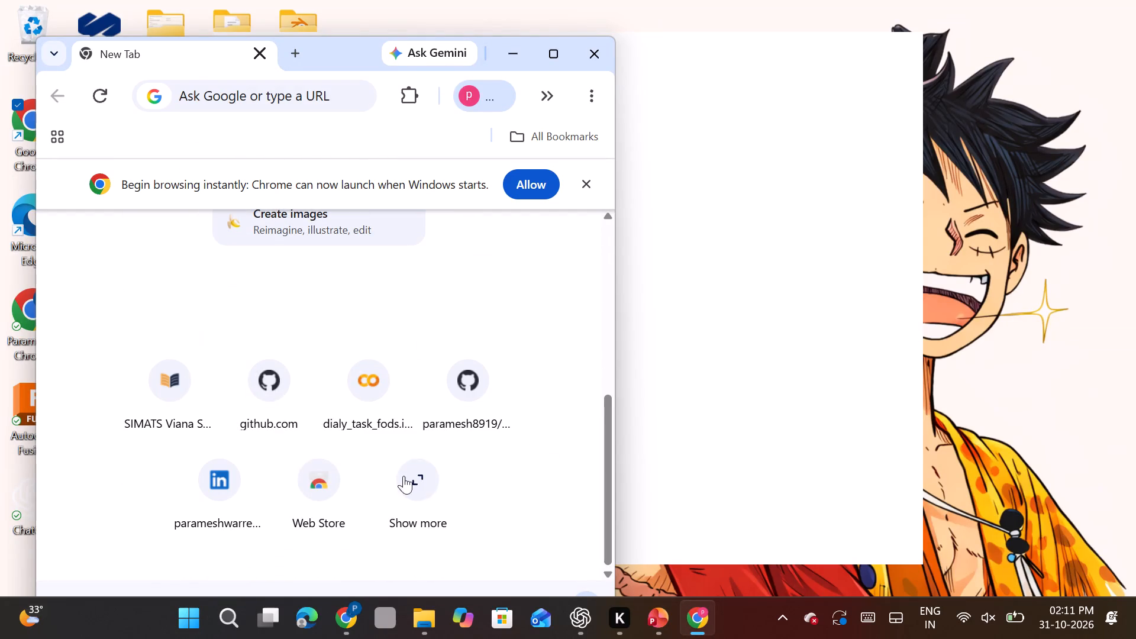
pyautogui.click(180, 380)
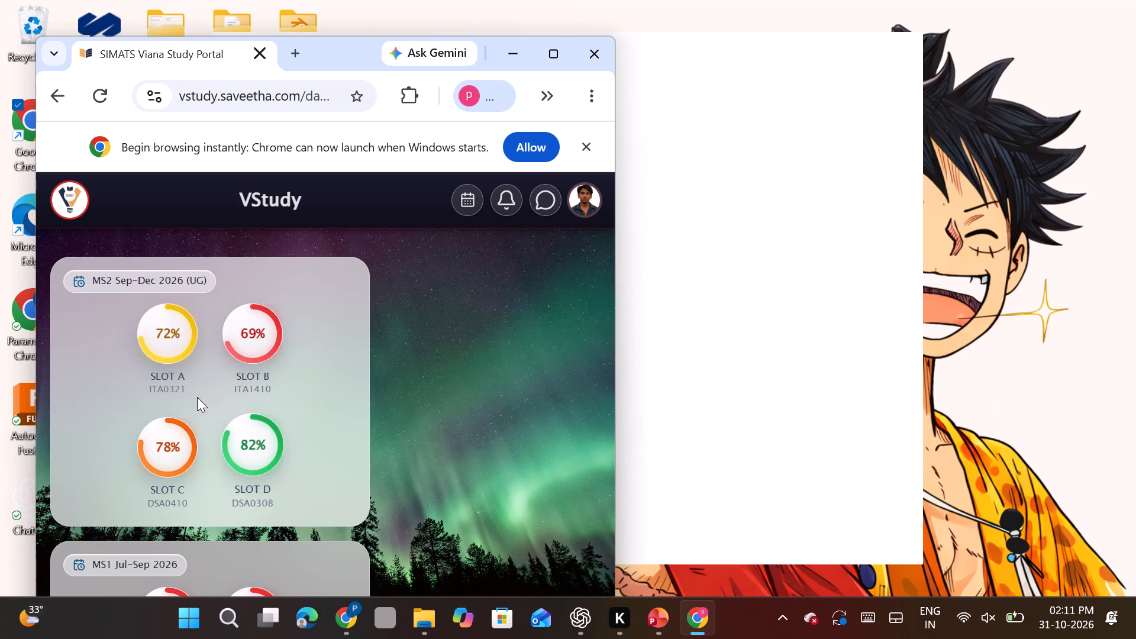
pyautogui.click(241, 456)
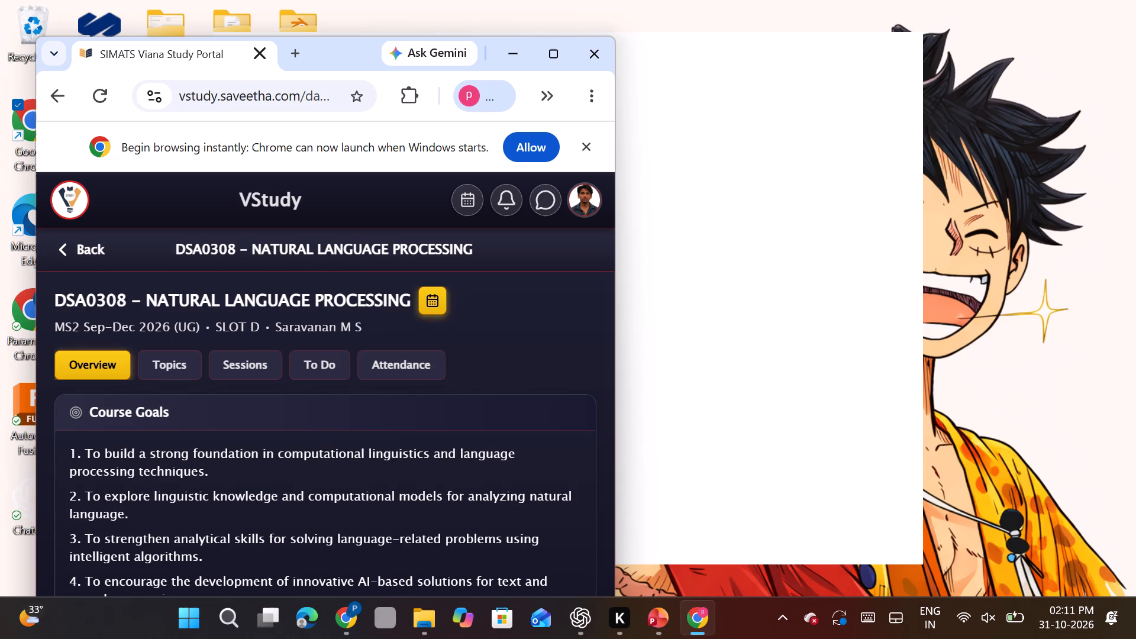
# Copy the course name "NATURAL LANGUAGE PROCESSING" from the DSA0308 course heading.
pyautogui.moveTo(147, 299); pyautogui.dragTo(235, 304)
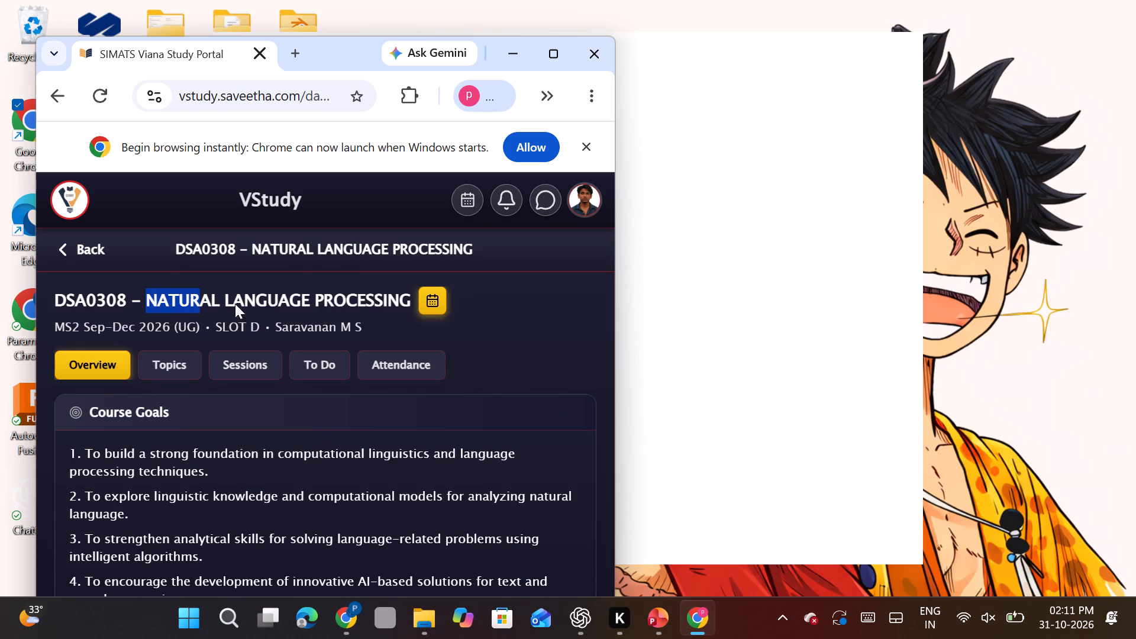
pyautogui.moveTo(235, 304); pyautogui.dragTo(409, 313)
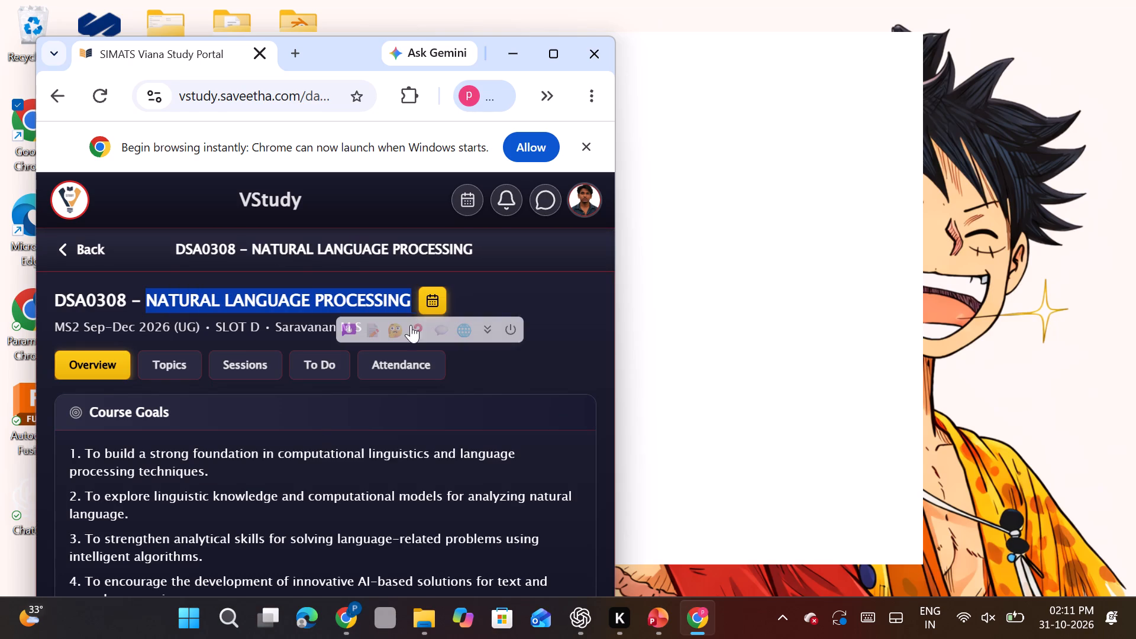
pyautogui.hotkey('ctrl', 'c')
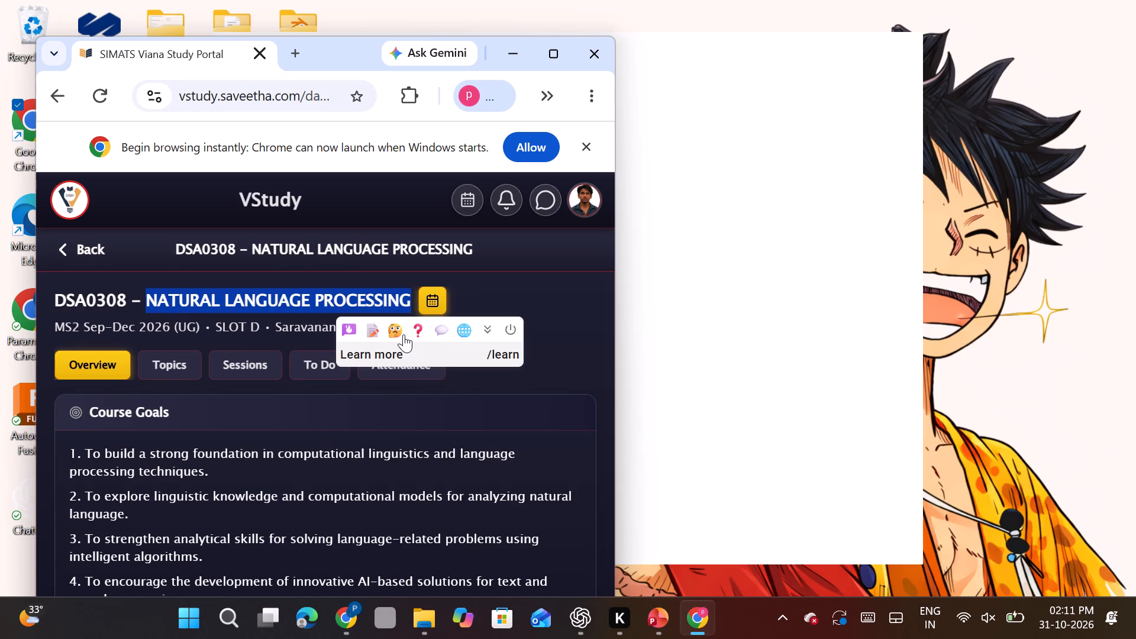
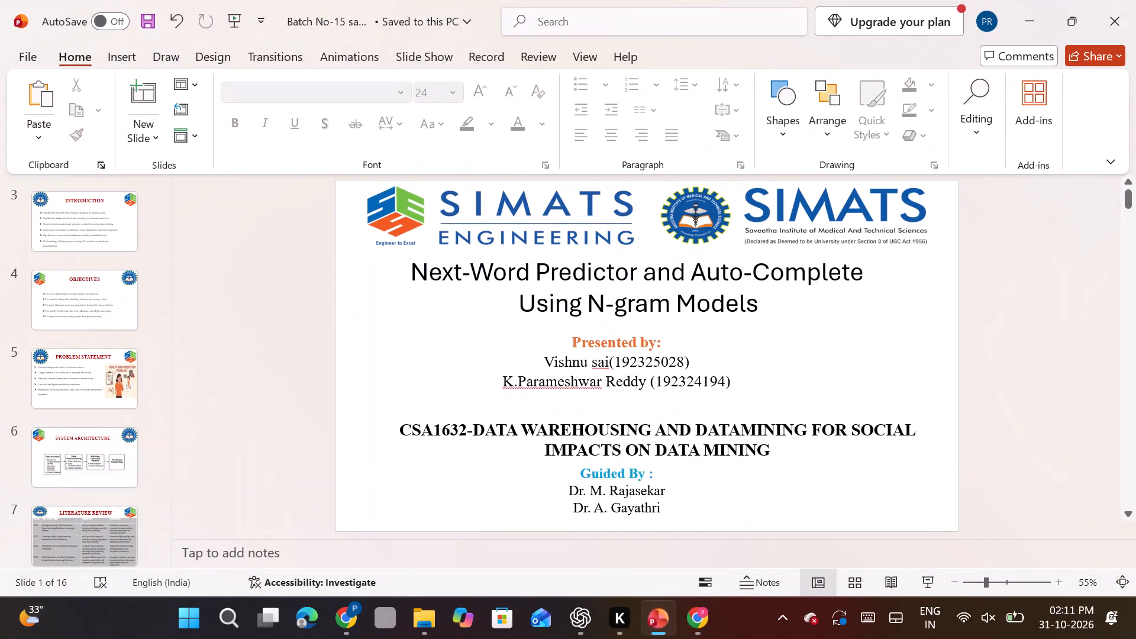
# Replace the course name after "CSA1632-" on the title slide with the copied "NATURAL LANGUAGE PROCESSING".
pyautogui.click(468, 431)
pyautogui.click(474, 431)
pyautogui.moveTo(474, 428); pyautogui.dragTo(495, 431)
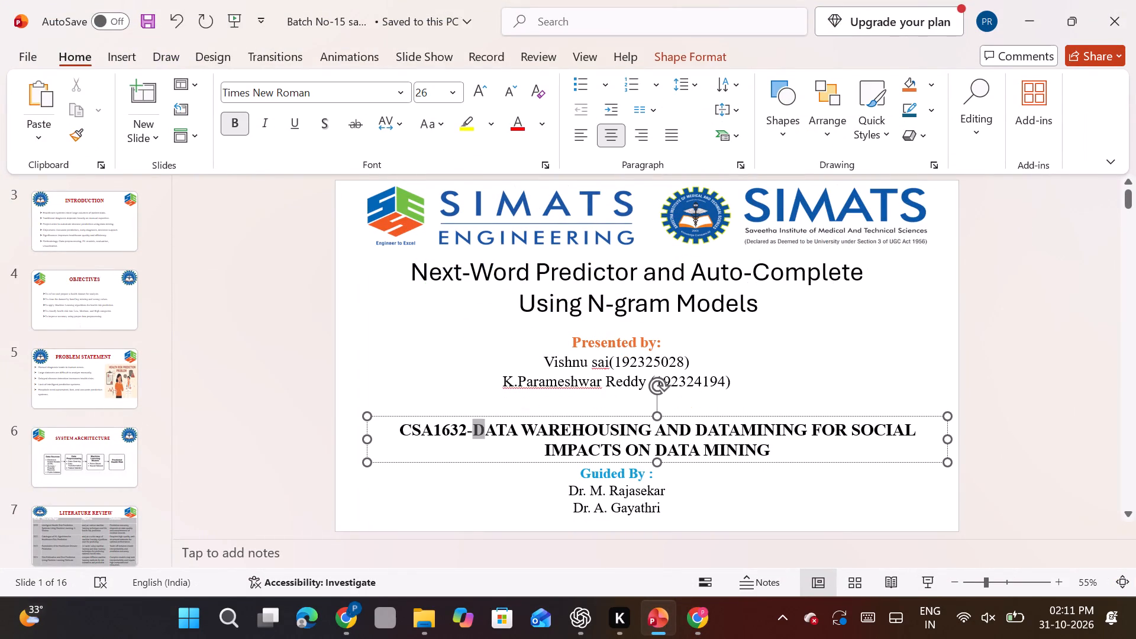
pyautogui.moveTo(495, 431); pyautogui.dragTo(770, 451)
pyautogui.moveTo(770, 451); pyautogui.dragTo(747, 447)
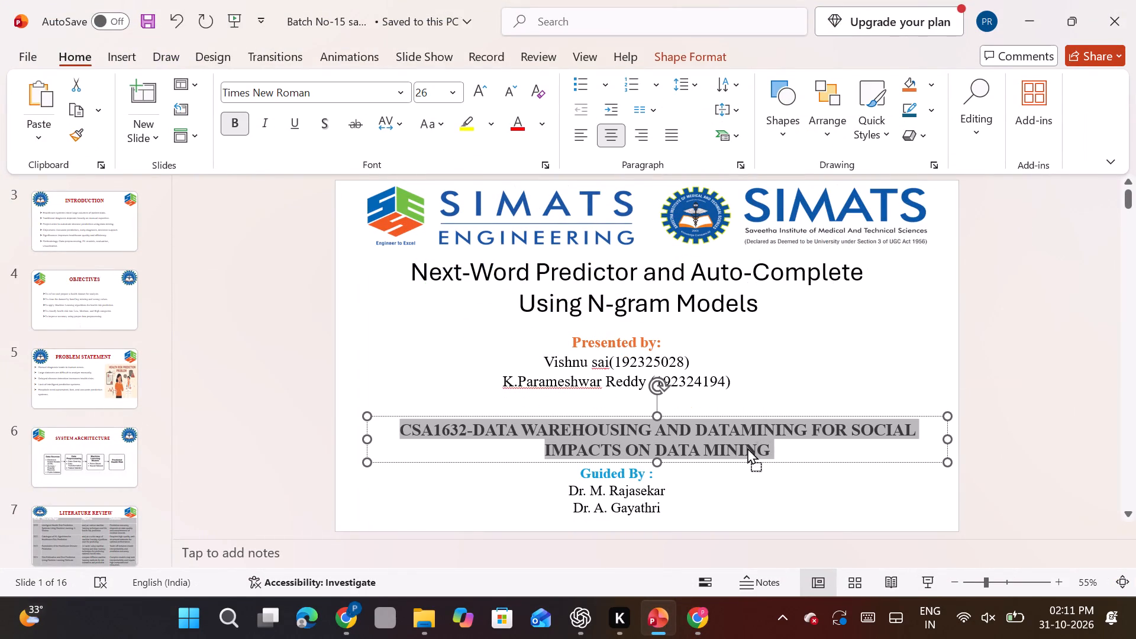
pyautogui.moveTo(747, 447); pyautogui.dragTo(692, 443)
pyautogui.click(783, 445)
pyautogui.moveTo(779, 448); pyautogui.dragTo(532, 433)
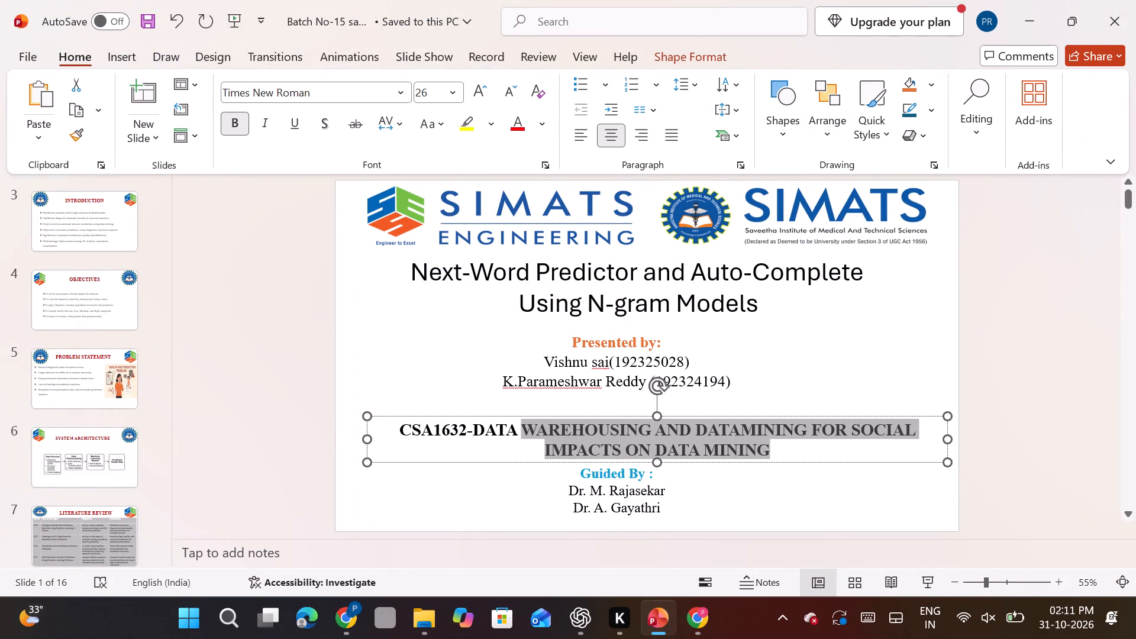
pyautogui.moveTo(532, 433); pyautogui.dragTo(473, 433)
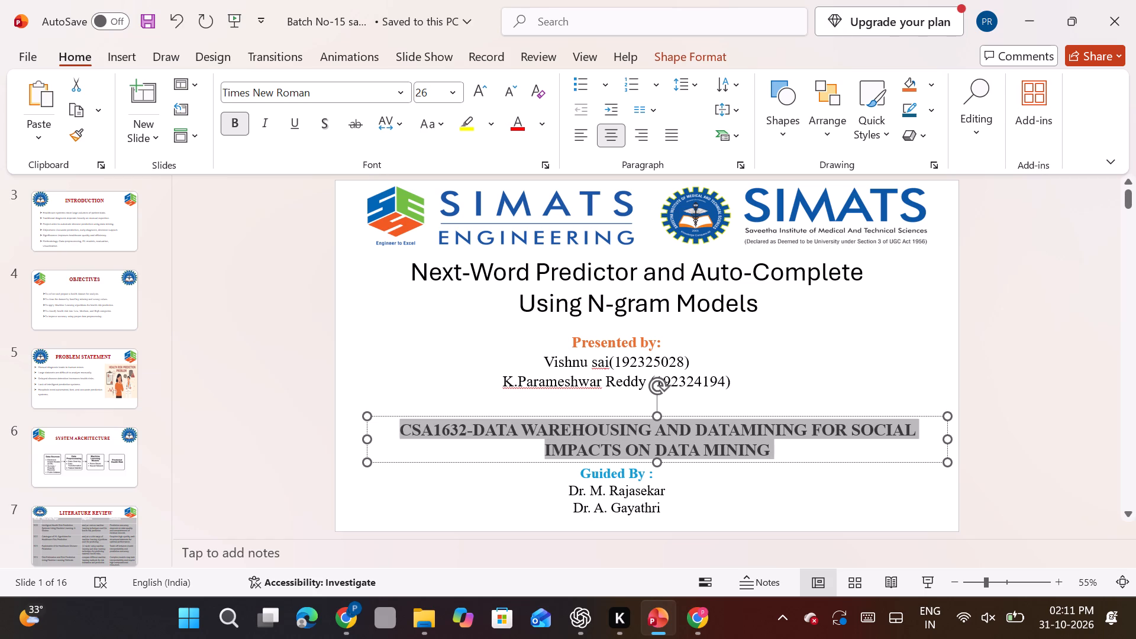
pyautogui.moveTo(473, 433); pyautogui.dragTo(475, 433)
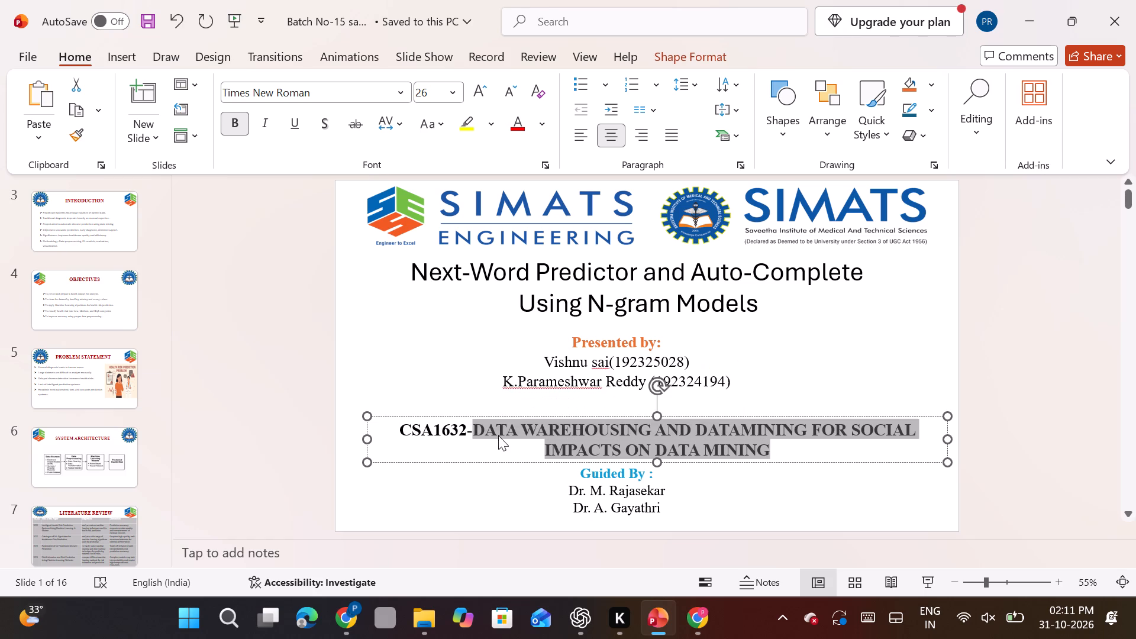
pyautogui.hotkey('ctrl', 'v')
# Copy the course code DSA0308 from the study portal heading and paste it over CSA1632 on the presentation's title slide.
pyautogui.hotkey('alt', 'Tab')
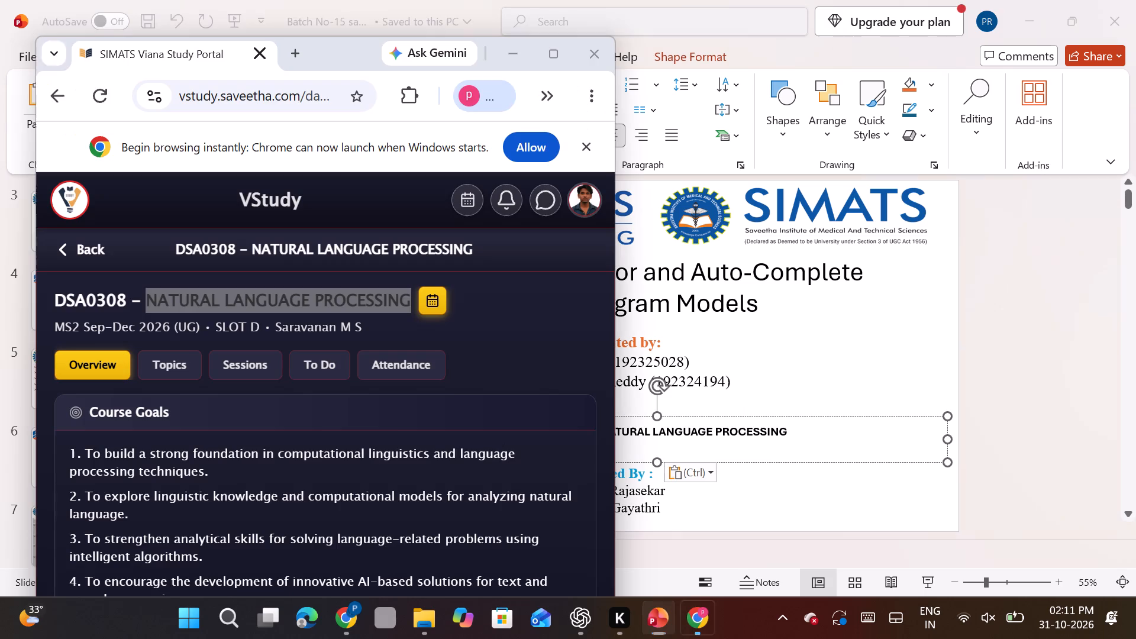
pyautogui.moveTo(124, 302); pyautogui.dragTo(86, 300)
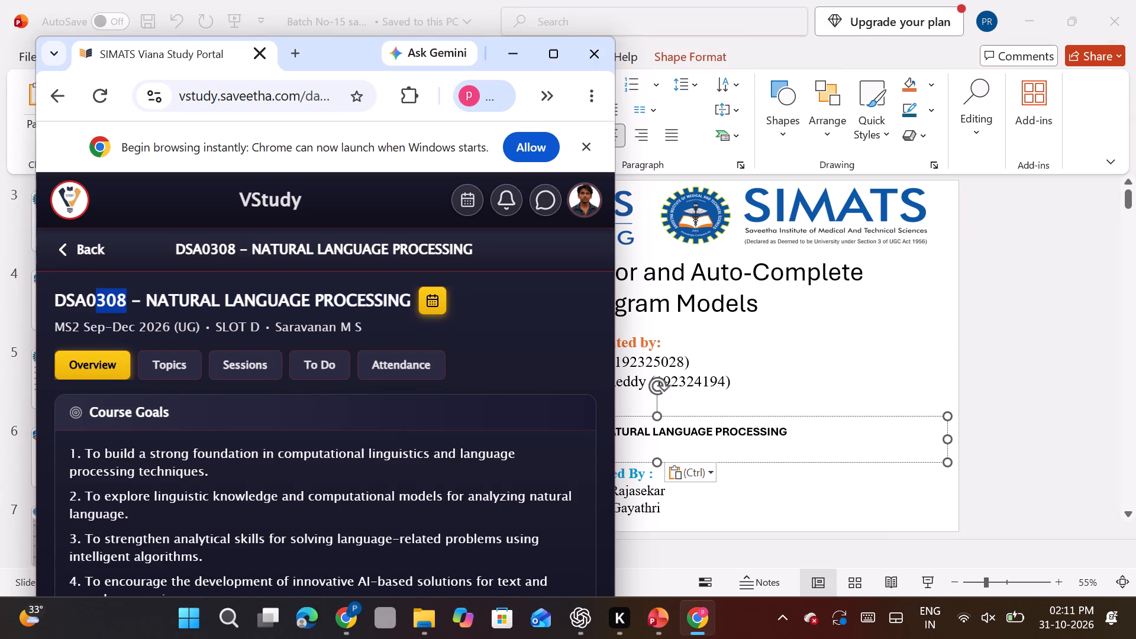
pyautogui.moveTo(86, 300); pyautogui.dragTo(54, 295)
pyautogui.hotkey('ctrl', 'c')
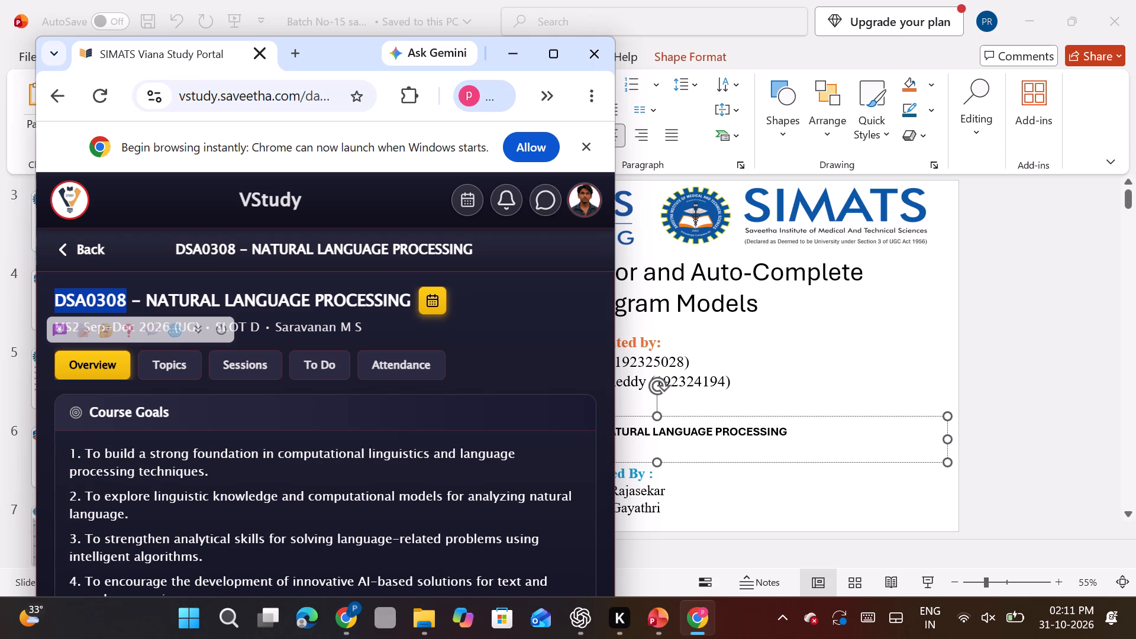
pyautogui.hotkey('alt', 'Tab')
pyautogui.moveTo(595, 430); pyautogui.dragTo(562, 430)
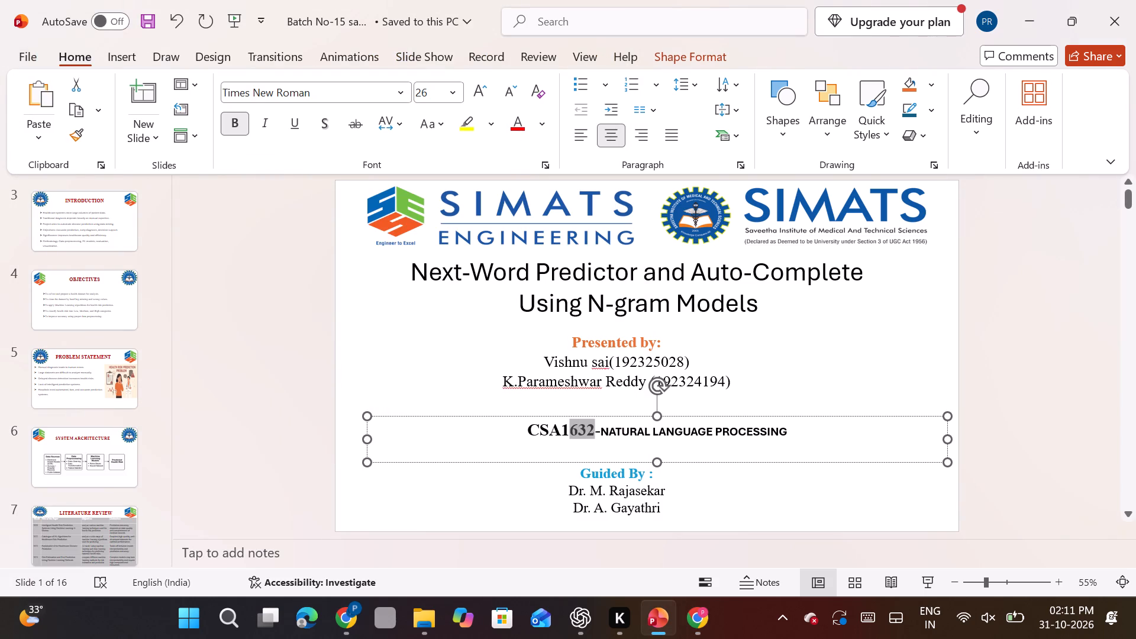
pyautogui.moveTo(562, 430); pyautogui.dragTo(535, 431)
pyautogui.moveTo(530, 432); pyautogui.dragTo(569, 430)
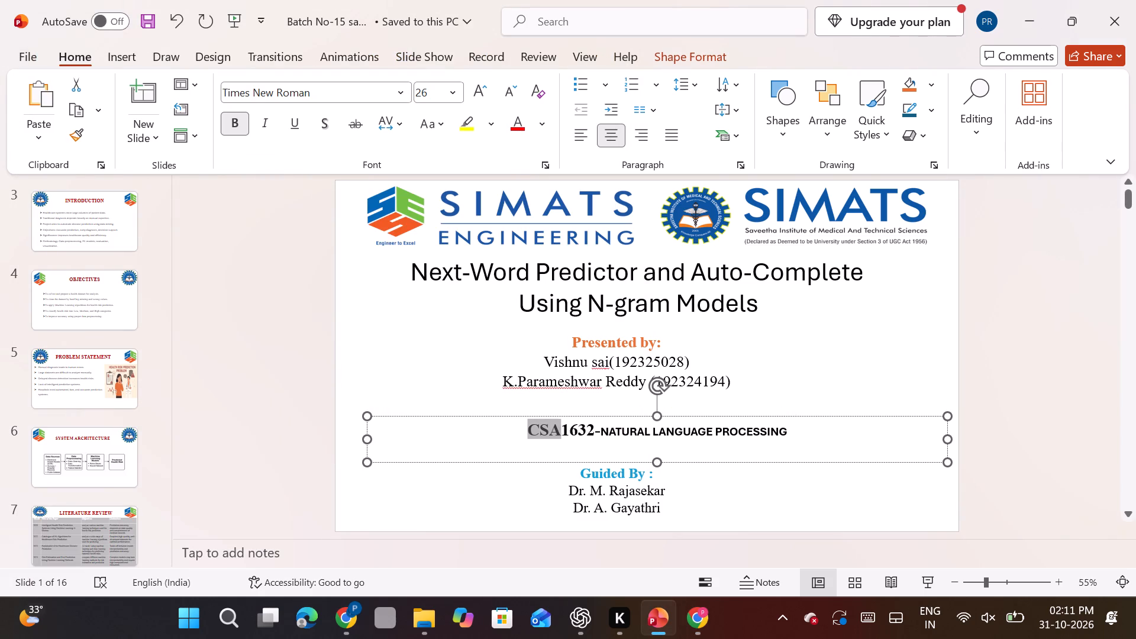
pyautogui.moveTo(569, 430); pyautogui.dragTo(592, 429)
pyautogui.hotkey('ctrl', 'v')
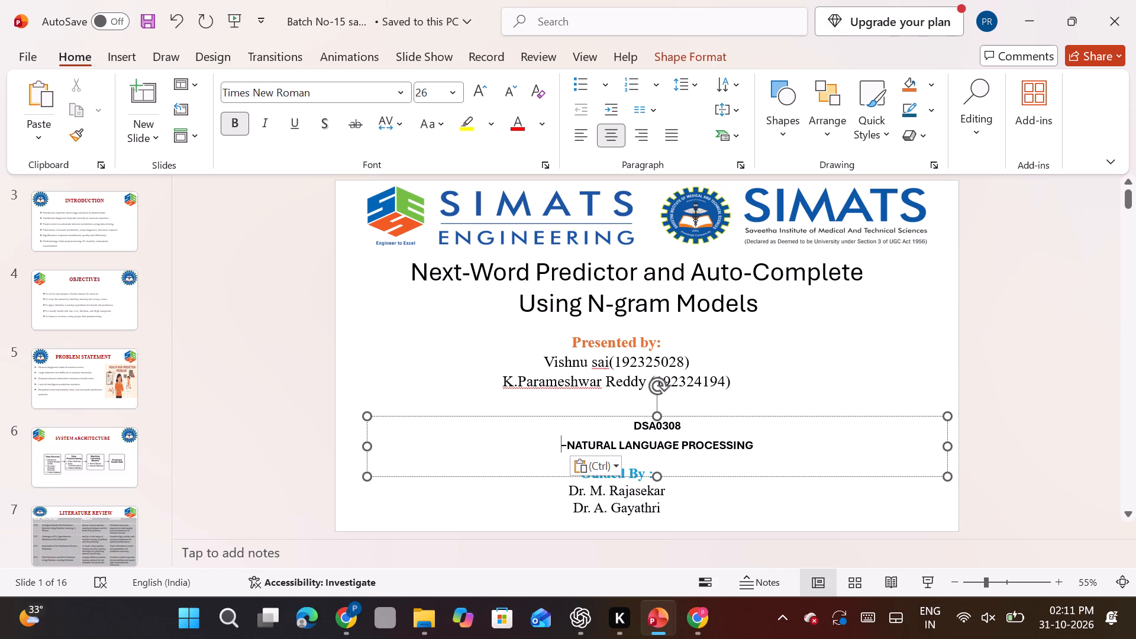
# Set the font size of the DSA0308 line on the title slide to 40, matching the project title.
pyautogui.click(606, 308)
pyautogui.moveTo(619, 305); pyautogui.dragTo(636, 307)
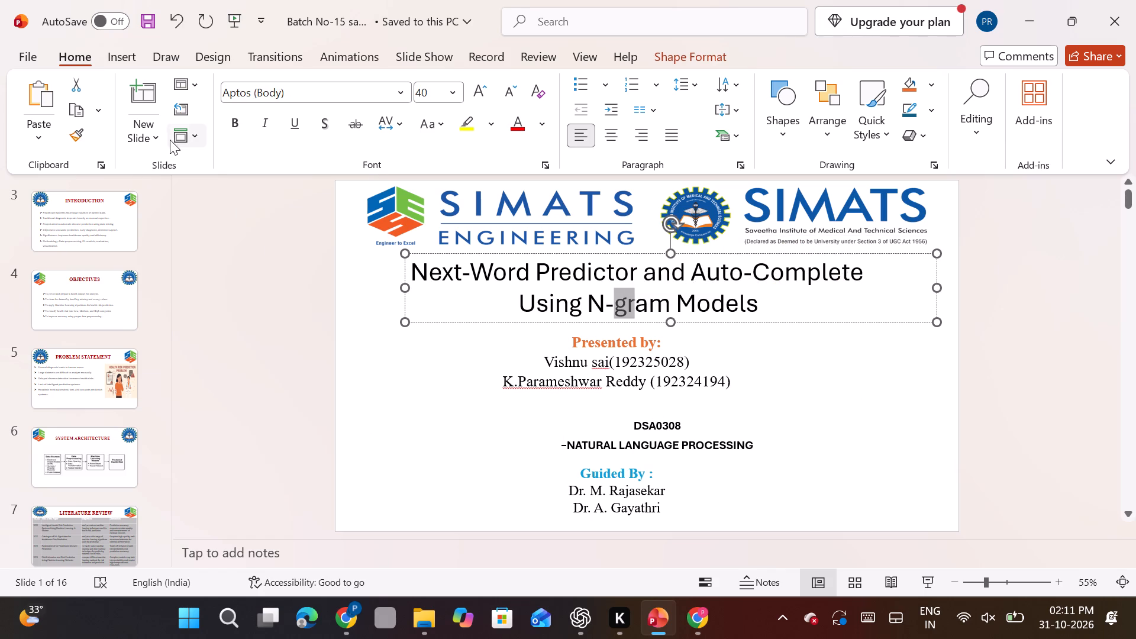
pyautogui.click(409, 406)
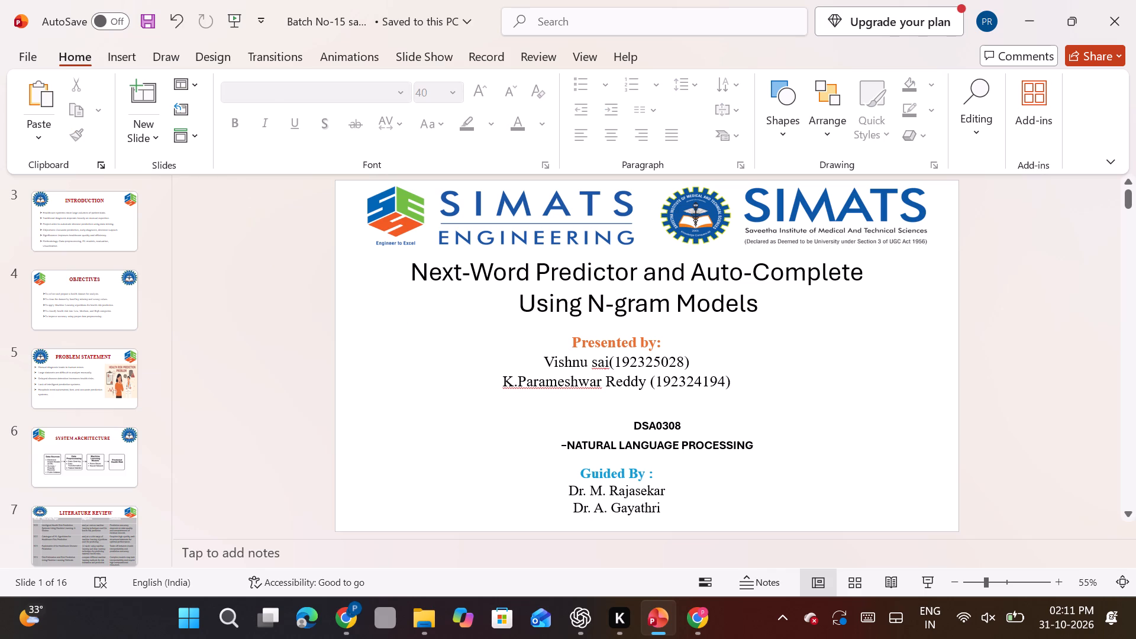
pyautogui.moveTo(625, 421); pyautogui.dragTo(684, 431)
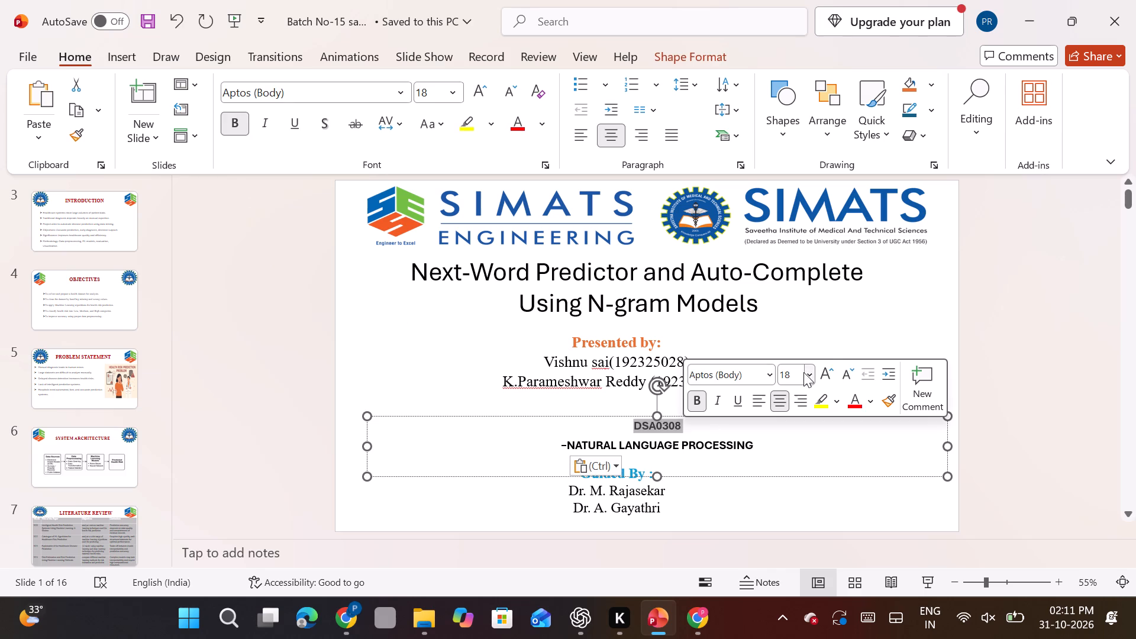
pyautogui.click(806, 372)
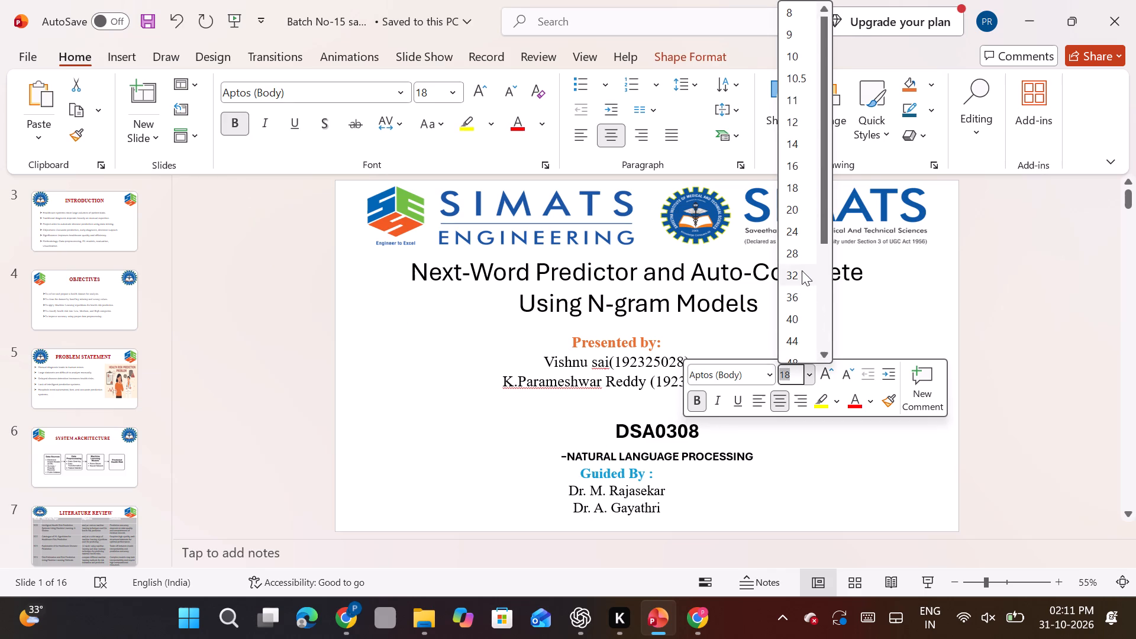
pyautogui.click(792, 312)
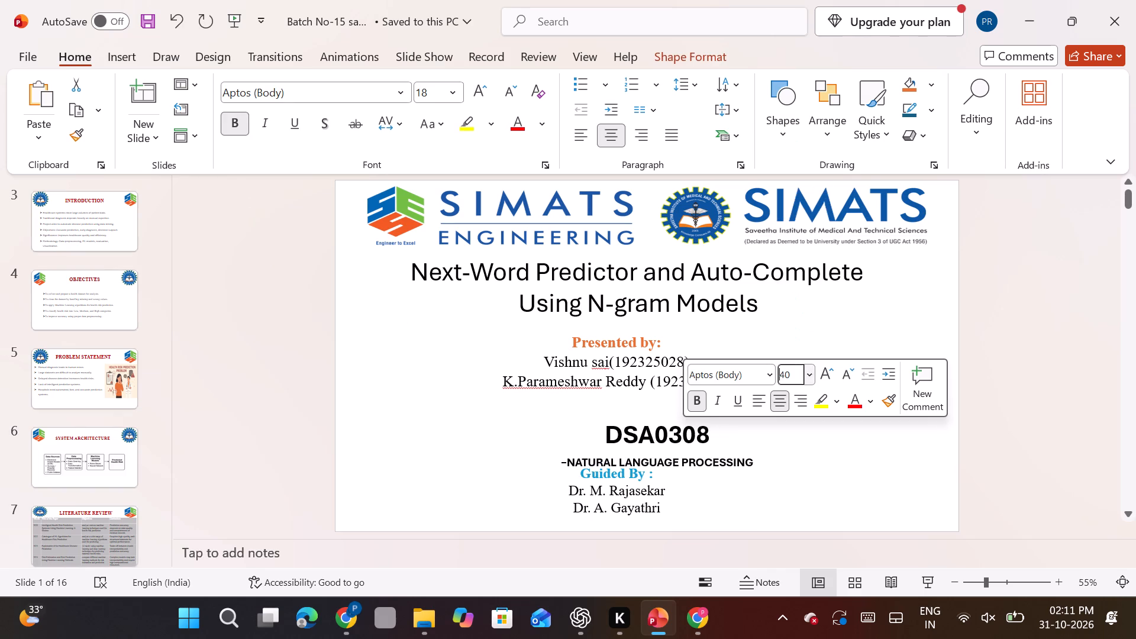
pyautogui.click(760, 491)
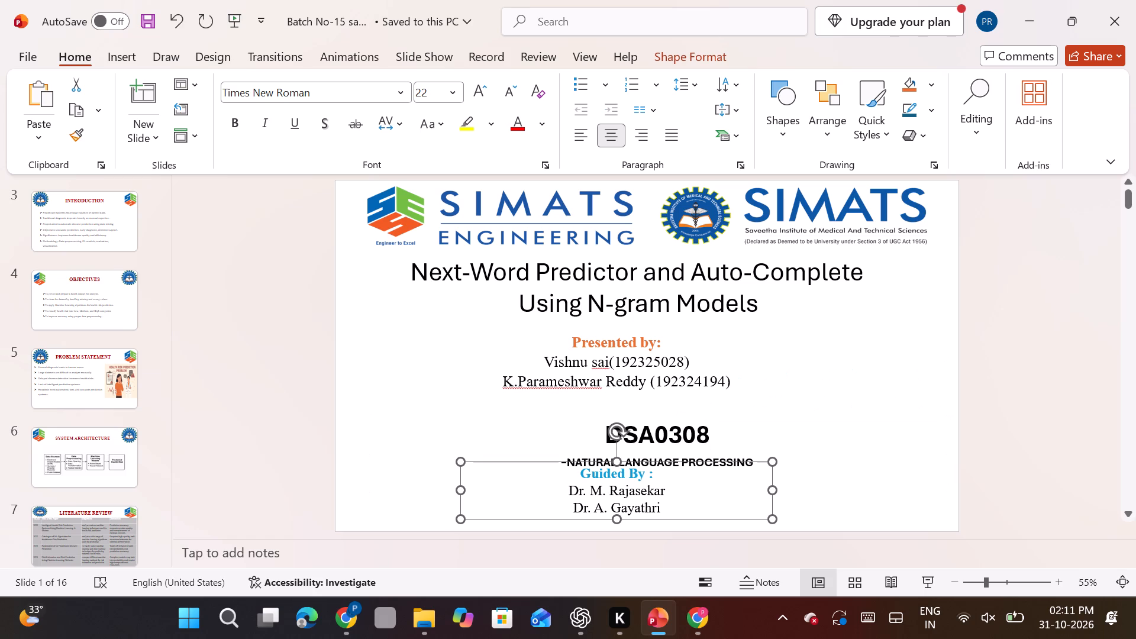
# Move the course text box up on the title slide, placing it between the presenter names and the Guided By heading.
pyautogui.click(753, 463)
pyautogui.click(749, 442)
pyautogui.moveTo(754, 459); pyautogui.dragTo(743, 459)
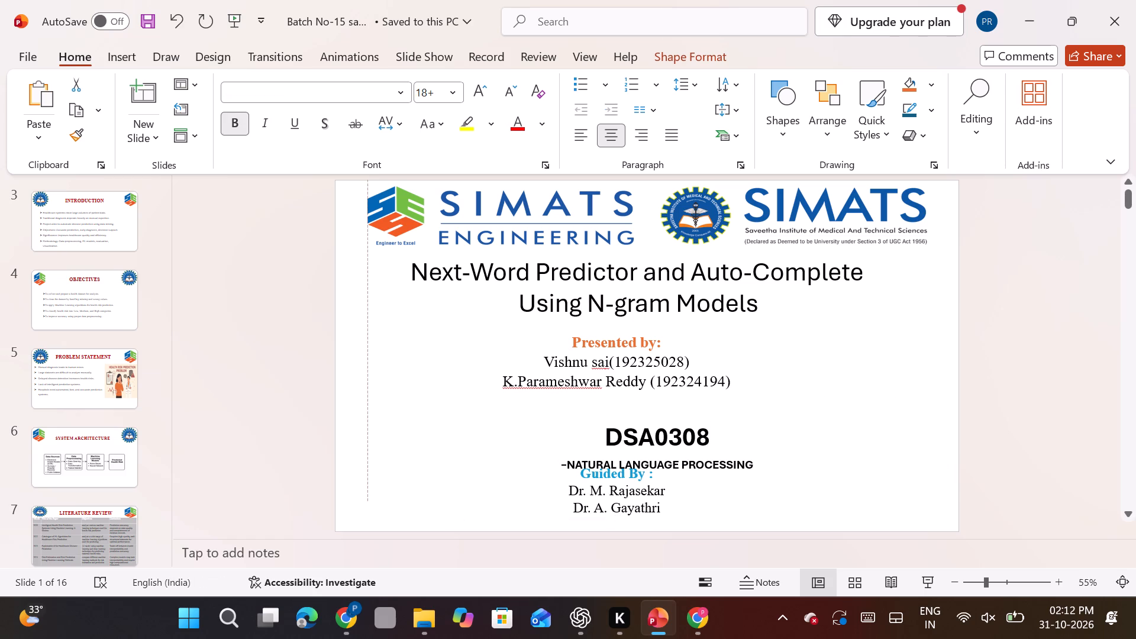
pyautogui.moveTo(743, 459); pyautogui.dragTo(716, 438)
pyautogui.moveTo(728, 444); pyautogui.dragTo(728, 444)
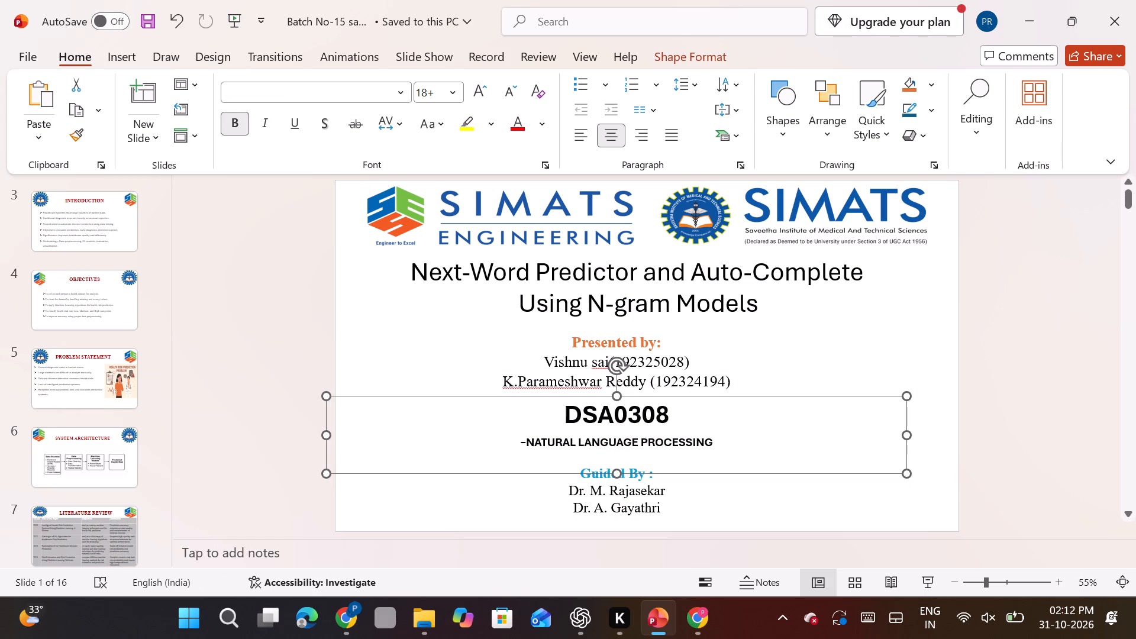
pyautogui.moveTo(728, 444); pyautogui.dragTo(715, 444)
pyautogui.moveTo(718, 442); pyautogui.dragTo(744, 441)
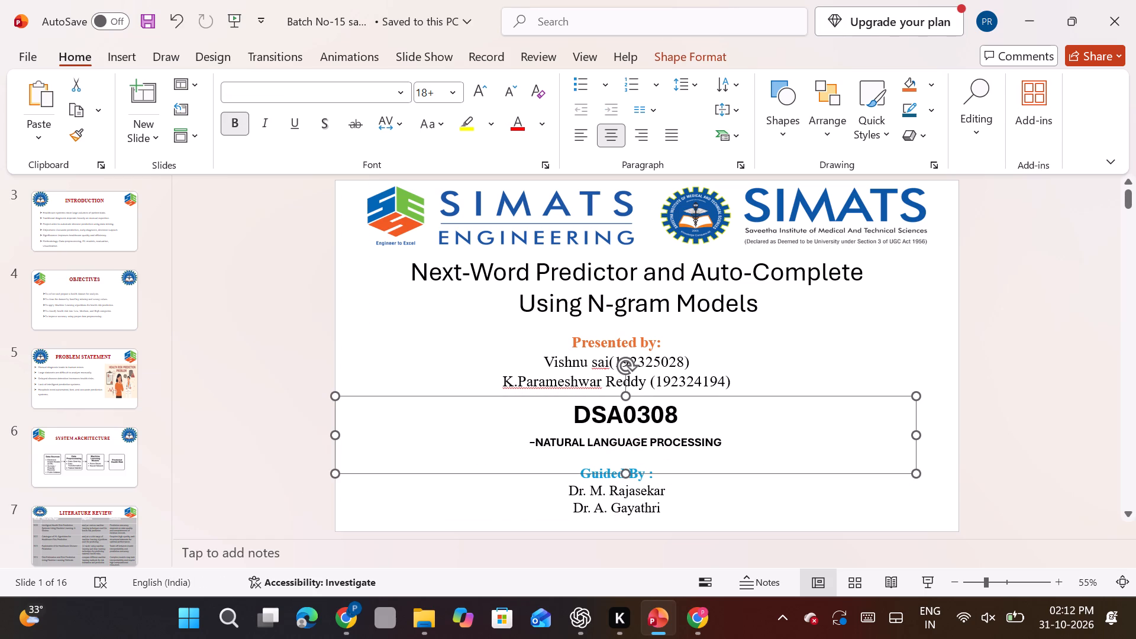
# Set the font size of "NATURAL LANGUAGE PROCESSING" on the title slide to 40.
pyautogui.moveTo(538, 443); pyautogui.dragTo(701, 450)
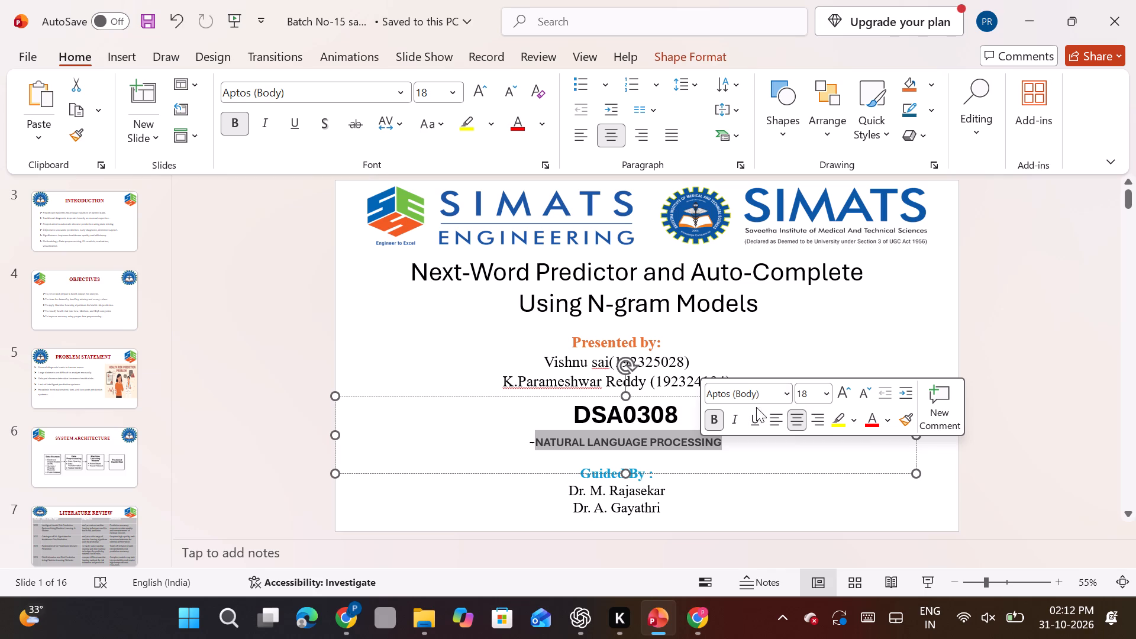
pyautogui.click(825, 392)
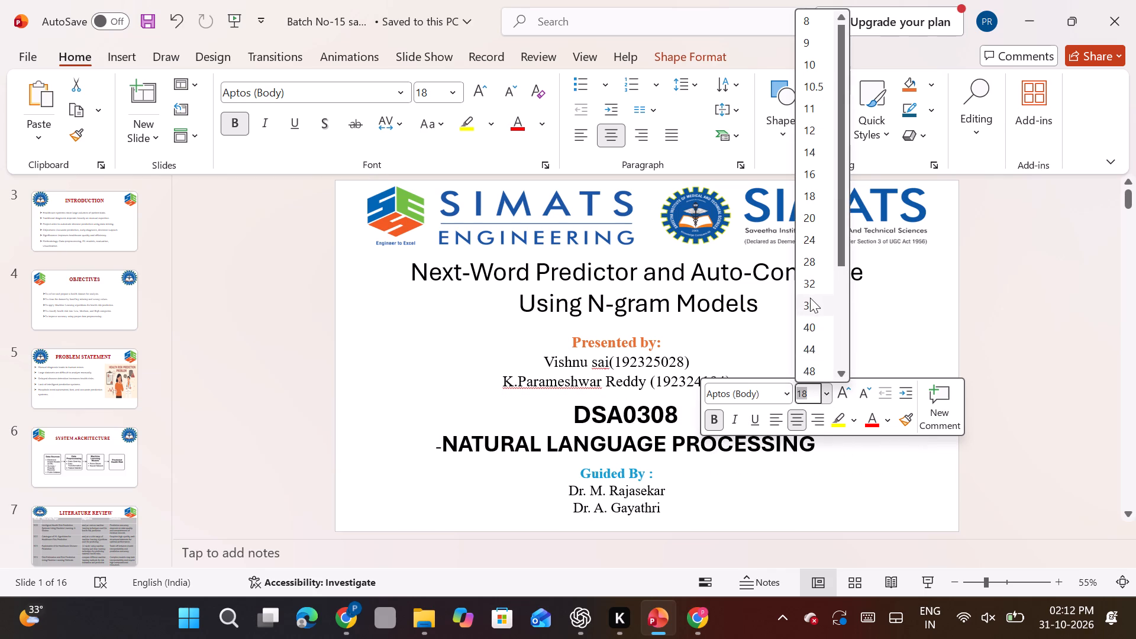
pyautogui.click(812, 329)
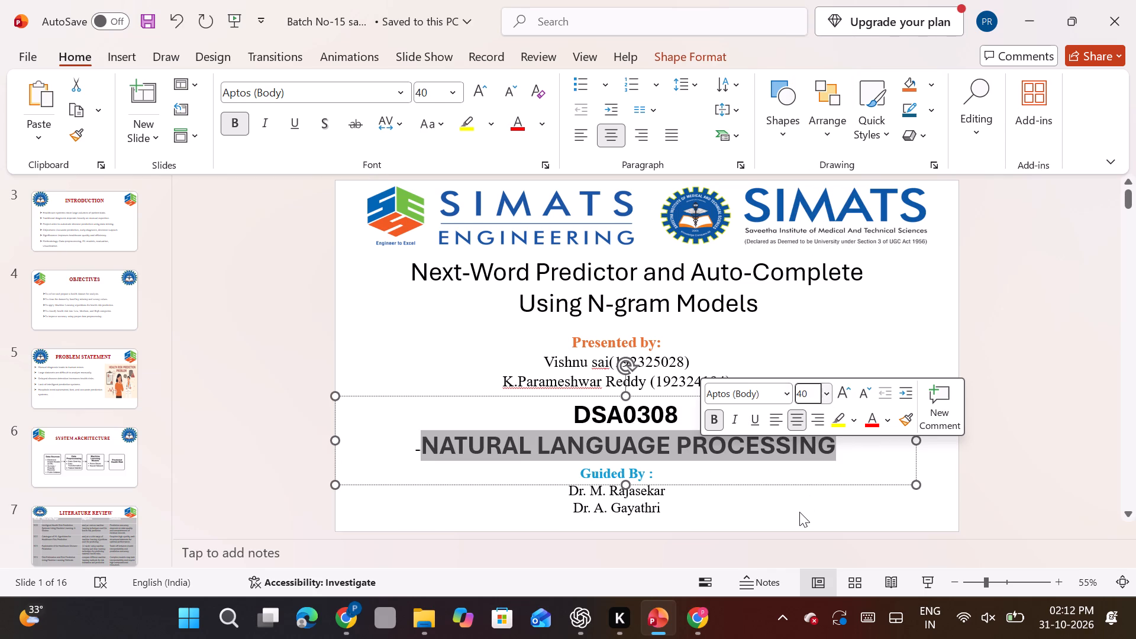
pyautogui.click(799, 512)
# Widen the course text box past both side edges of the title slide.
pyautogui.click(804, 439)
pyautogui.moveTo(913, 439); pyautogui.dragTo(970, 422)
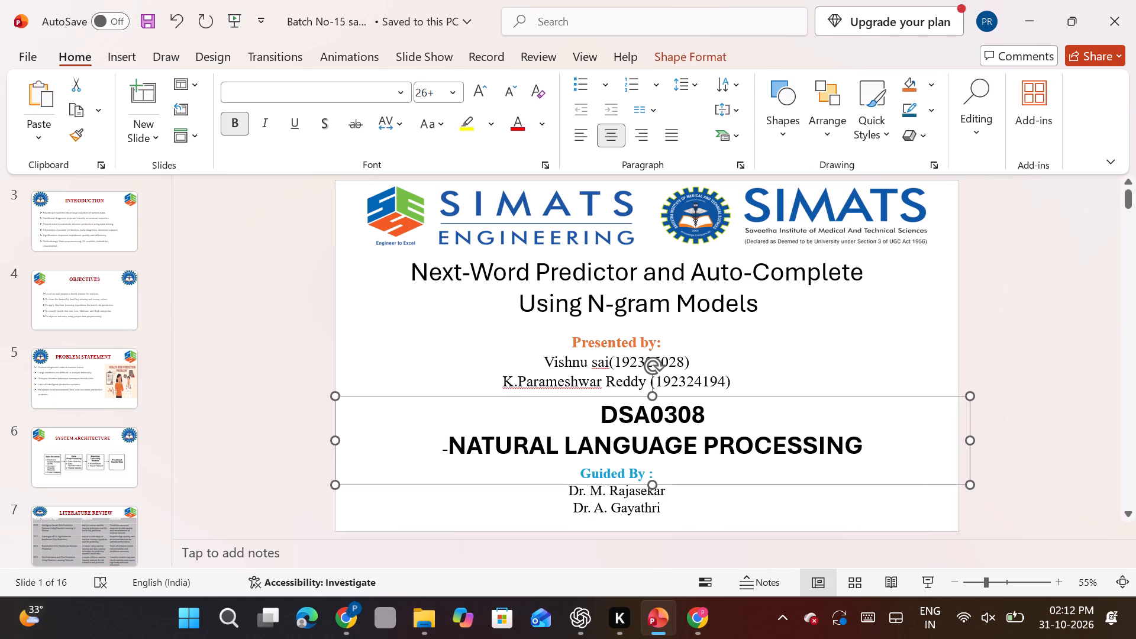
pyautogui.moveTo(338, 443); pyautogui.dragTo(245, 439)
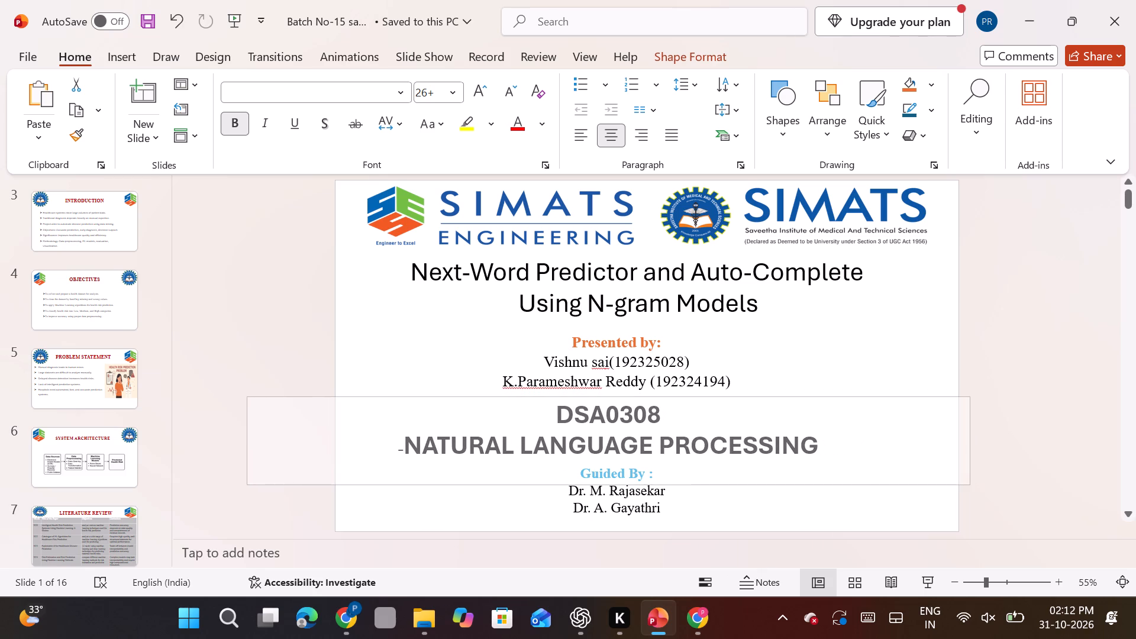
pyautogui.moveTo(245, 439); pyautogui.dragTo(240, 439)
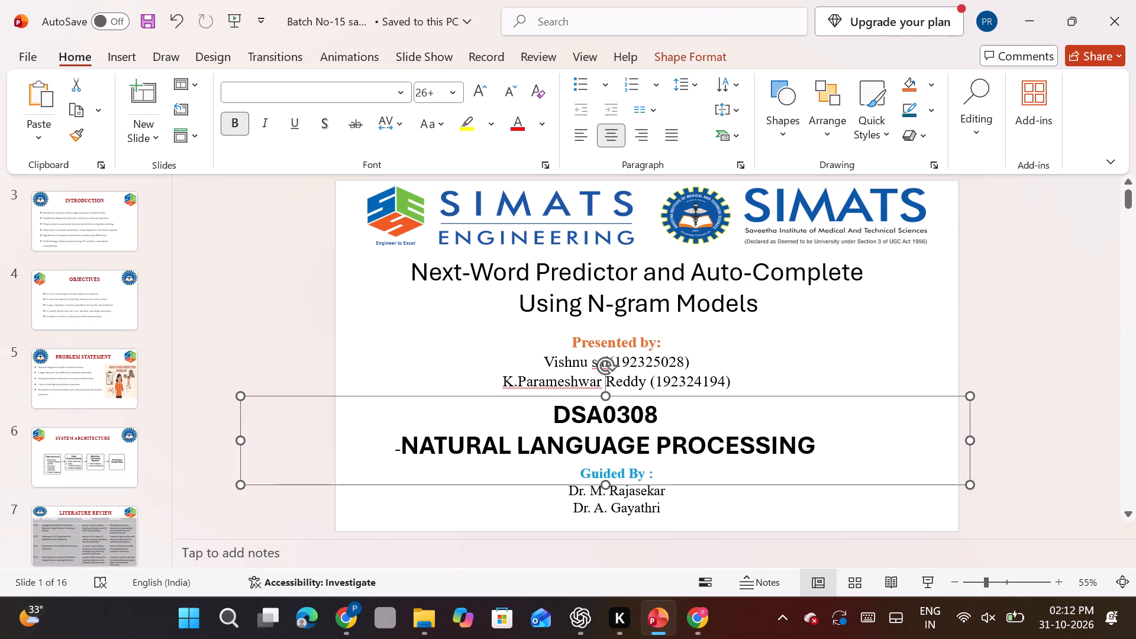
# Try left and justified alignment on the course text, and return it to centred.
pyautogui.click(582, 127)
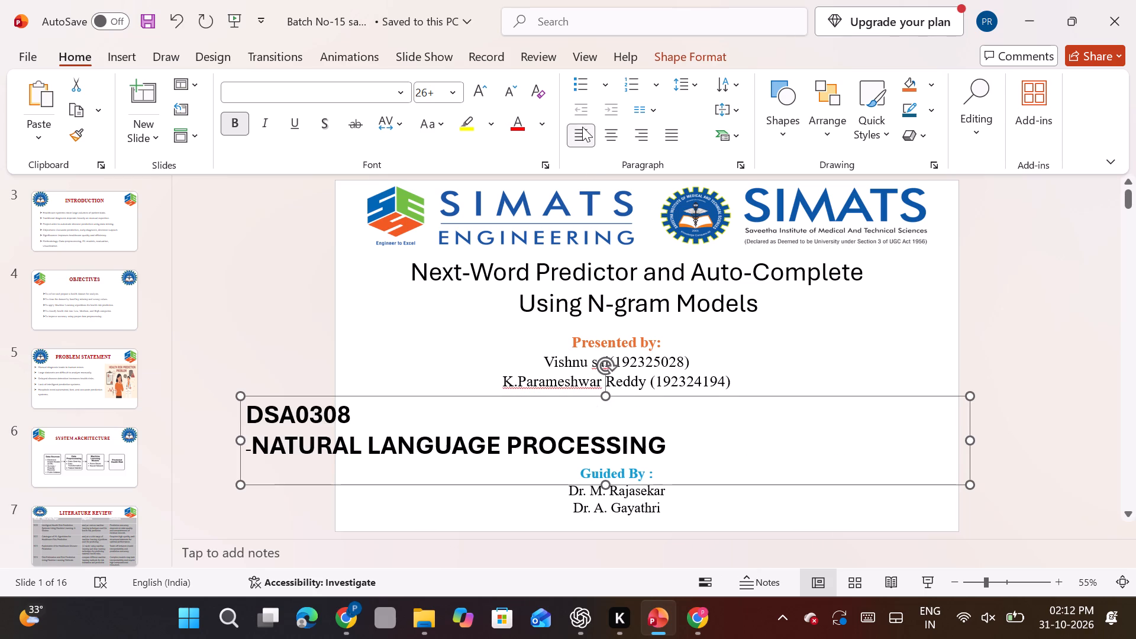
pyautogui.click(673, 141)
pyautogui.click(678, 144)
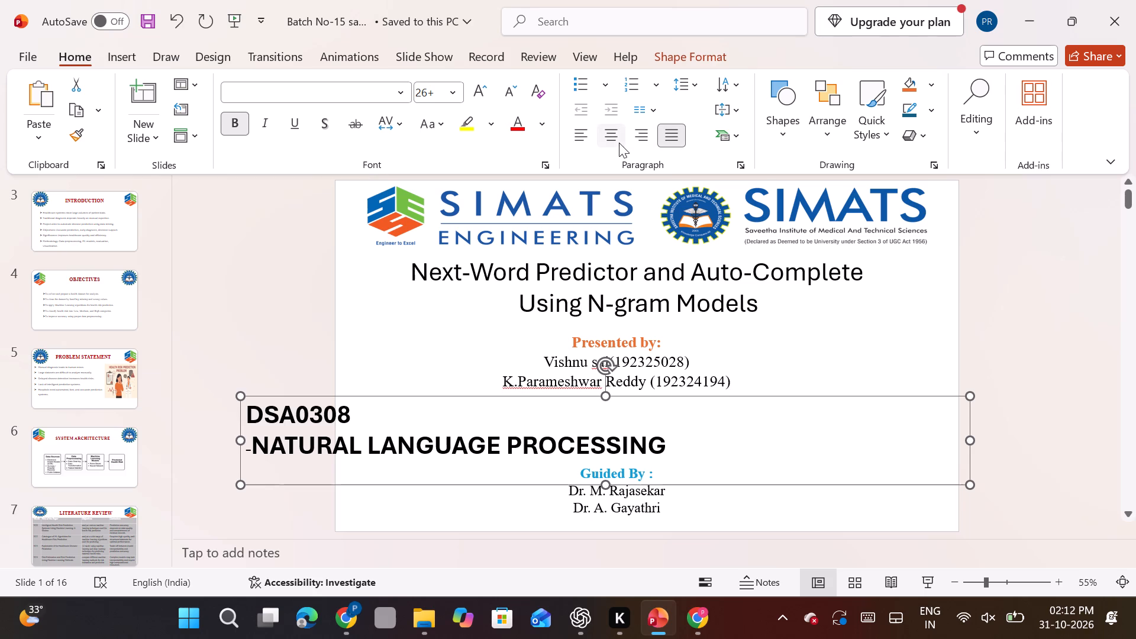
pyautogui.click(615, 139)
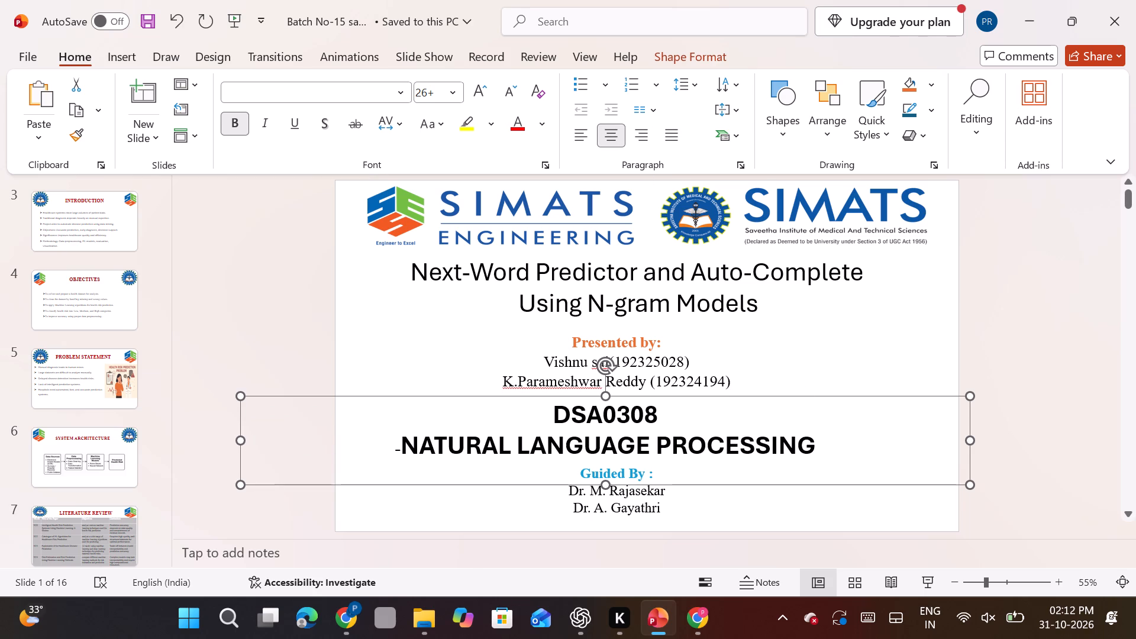
# Resize the course text box so its sides line up with the title slide's side edges.
pyautogui.moveTo(970, 438); pyautogui.dragTo(958, 434)
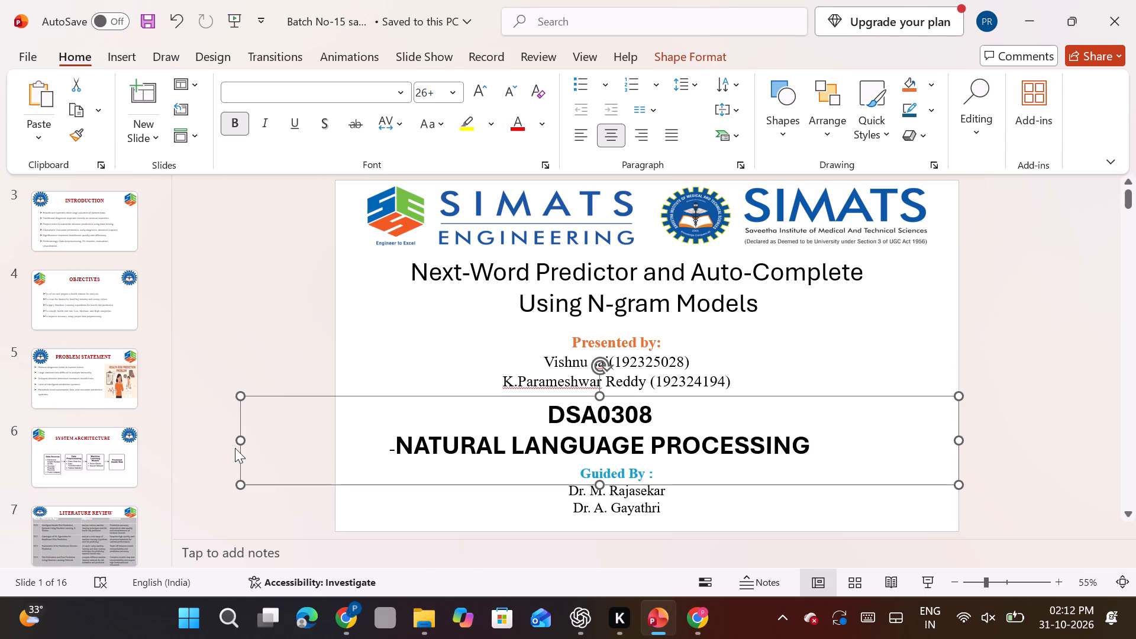
pyautogui.moveTo(235, 440); pyautogui.dragTo(330, 448)
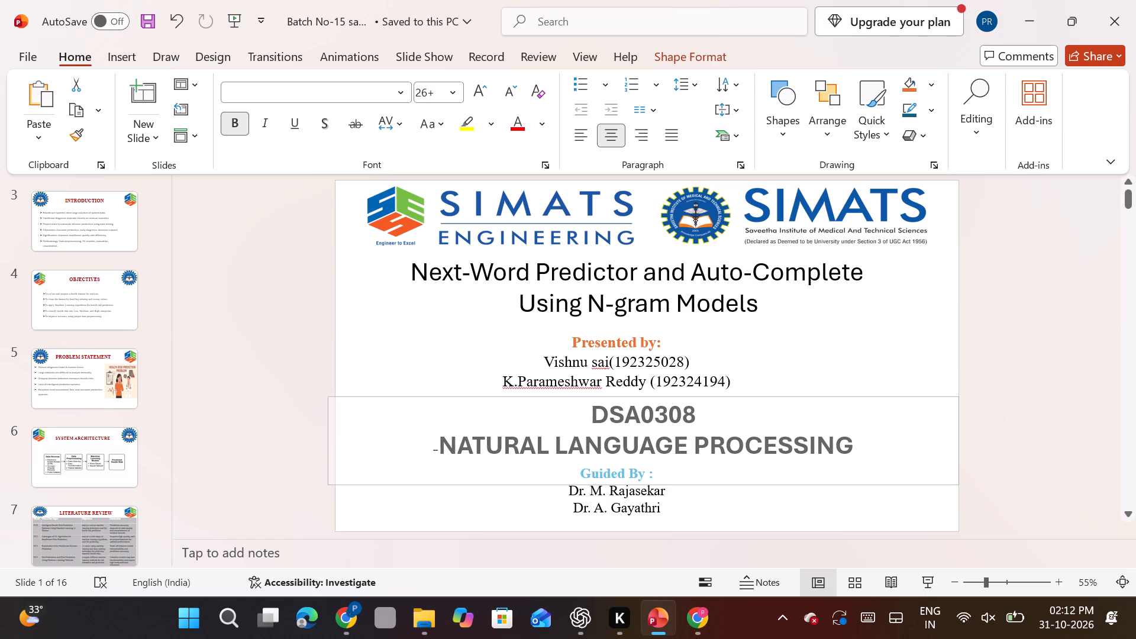
pyautogui.moveTo(330, 448); pyautogui.dragTo(334, 448)
pyautogui.click(846, 306)
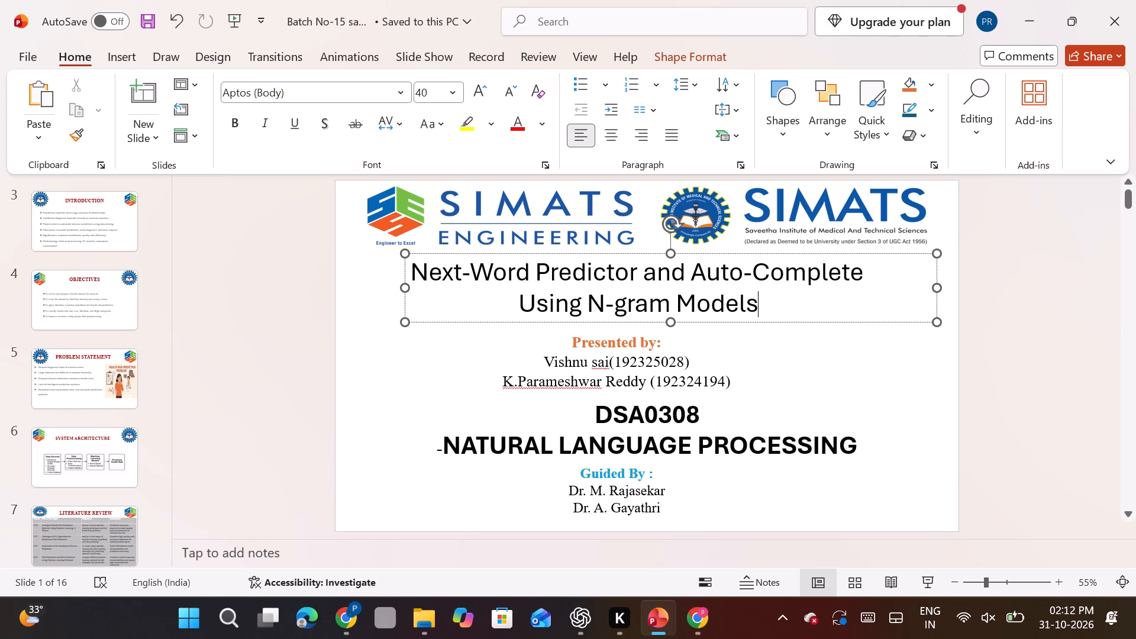
# Delete the second guide's name from the Guided By block on the title slide.
pyautogui.click(734, 502)
pyautogui.scroll(-3, 669, 496)
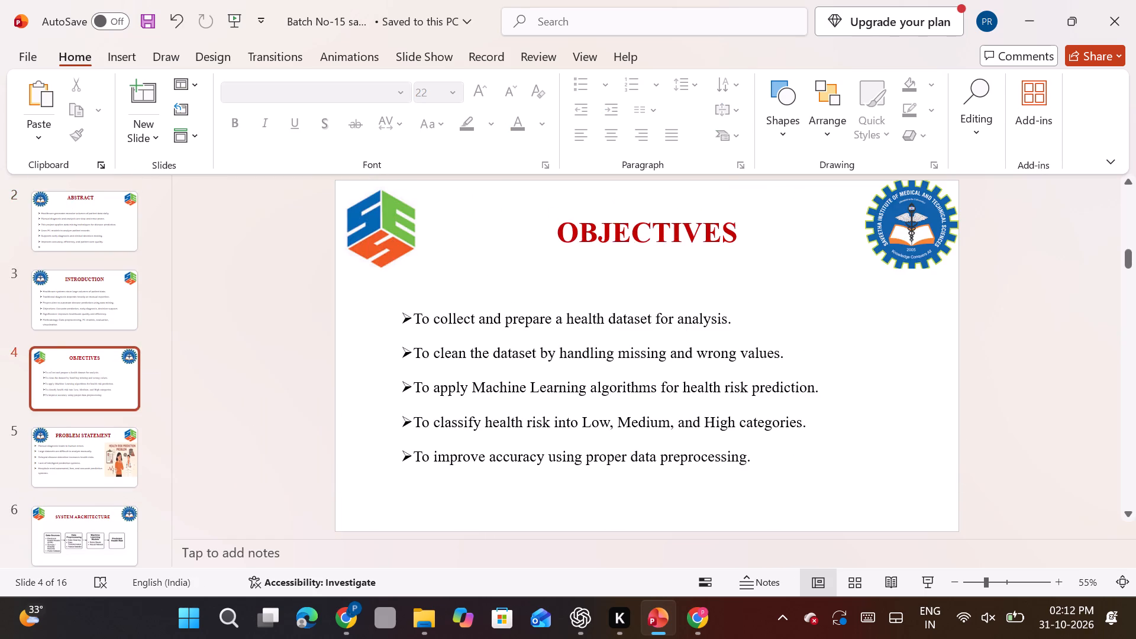
pyautogui.scroll(4, 669, 496)
pyautogui.click(675, 488)
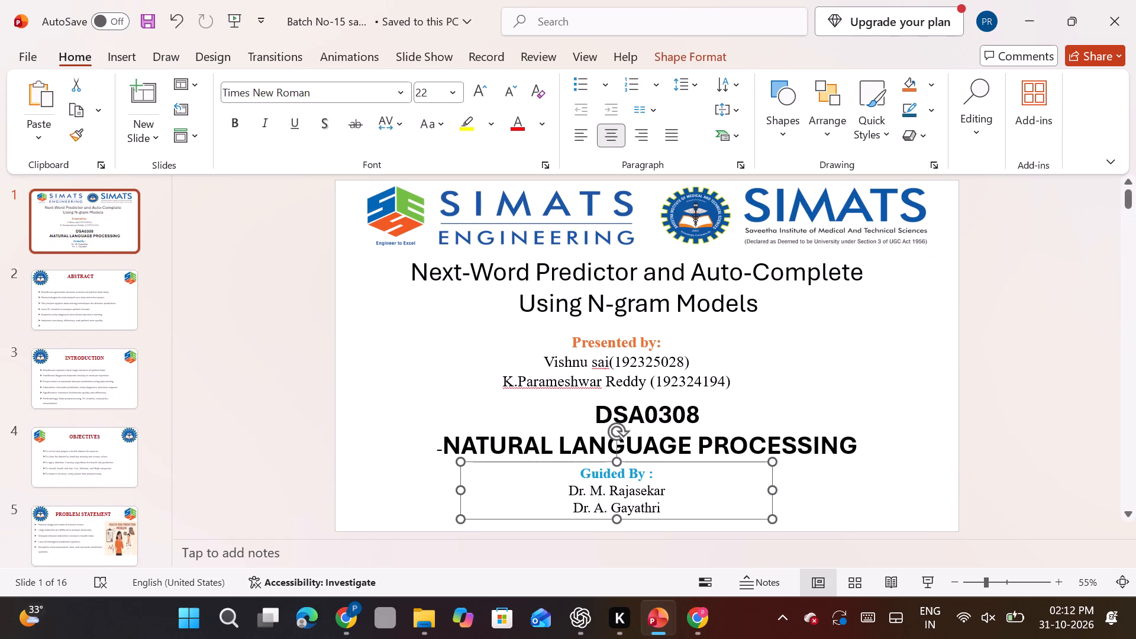
pyautogui.click(661, 509)
pyautogui.moveTo(661, 509); pyautogui.dragTo(583, 509)
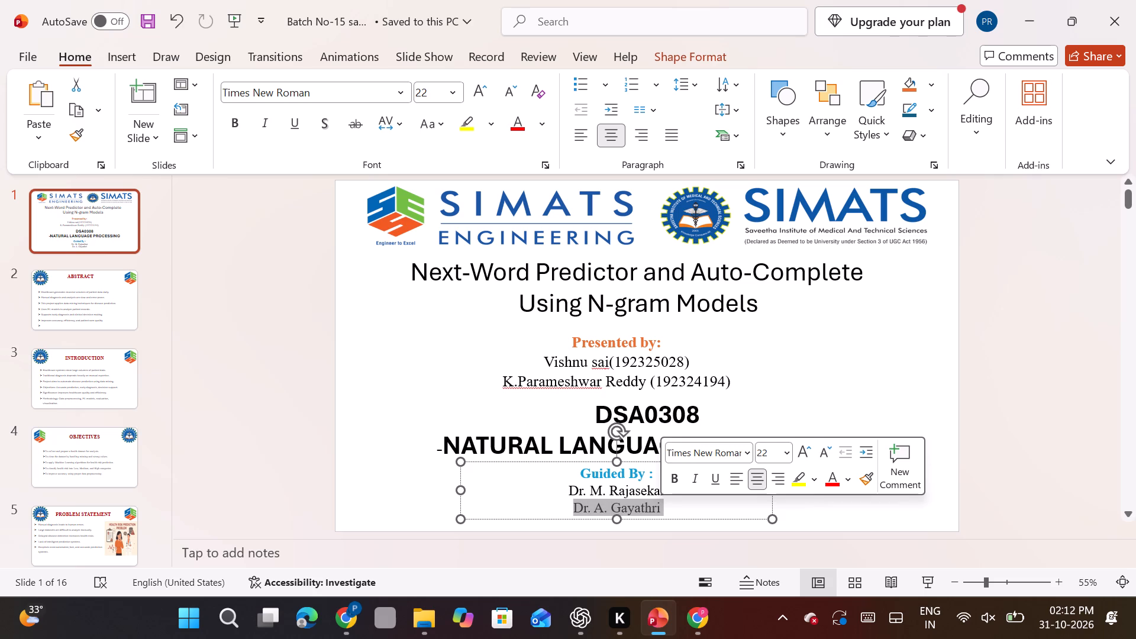
pyautogui.moveTo(583, 509); pyautogui.dragTo(581, 509)
pyautogui.press('BackSpace')
# Replace the guide's name after "Dr." in the Guided By block with the instructor's name copied from the Viana Study course page in Chrome.
pyautogui.click(588, 505)
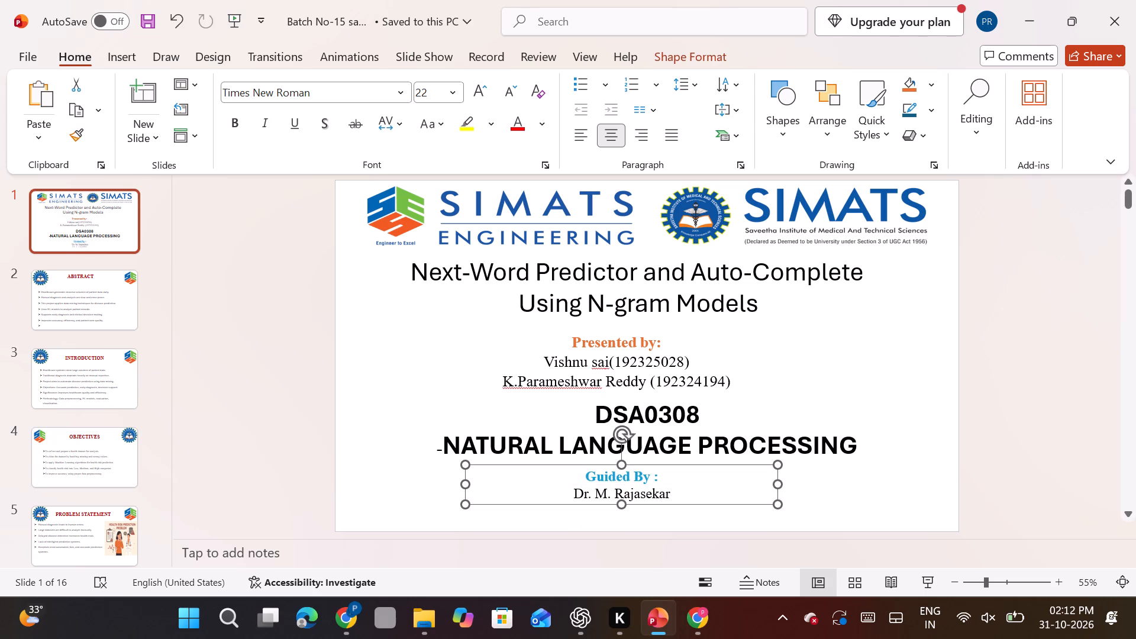
pyautogui.hotkey('alt', 'Tab')
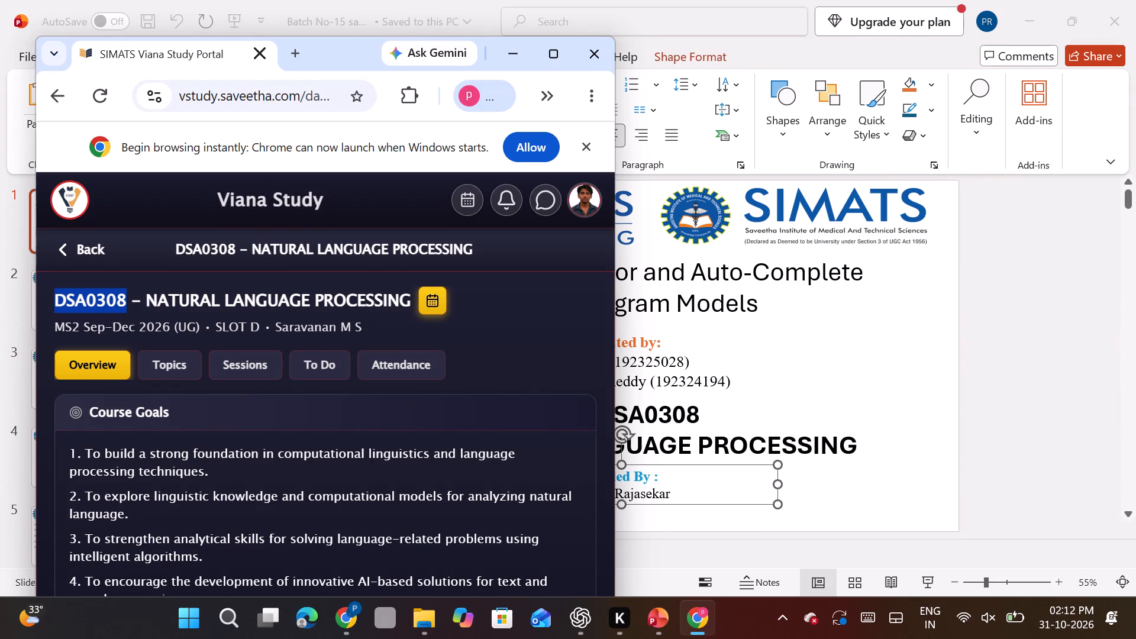
pyautogui.moveTo(276, 326); pyautogui.dragTo(365, 328)
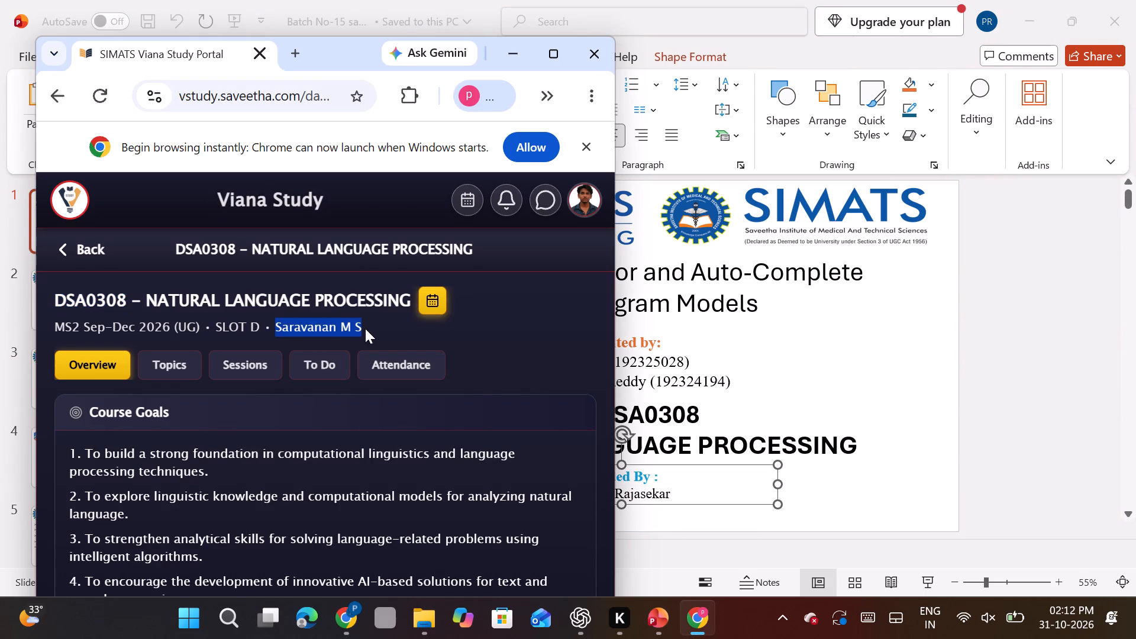
pyautogui.moveTo(365, 328); pyautogui.dragTo(367, 328)
pyautogui.hotkey('ctrl', 'c')
pyautogui.hotkey('alt', 'Tab')
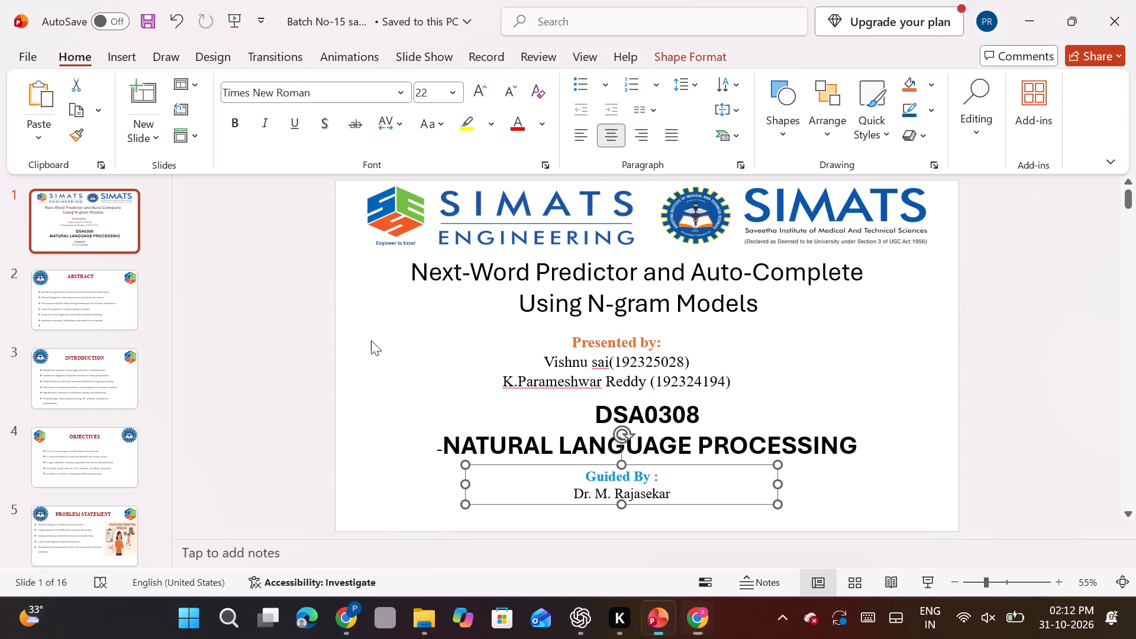
pyautogui.moveTo(598, 492); pyautogui.dragTo(661, 499)
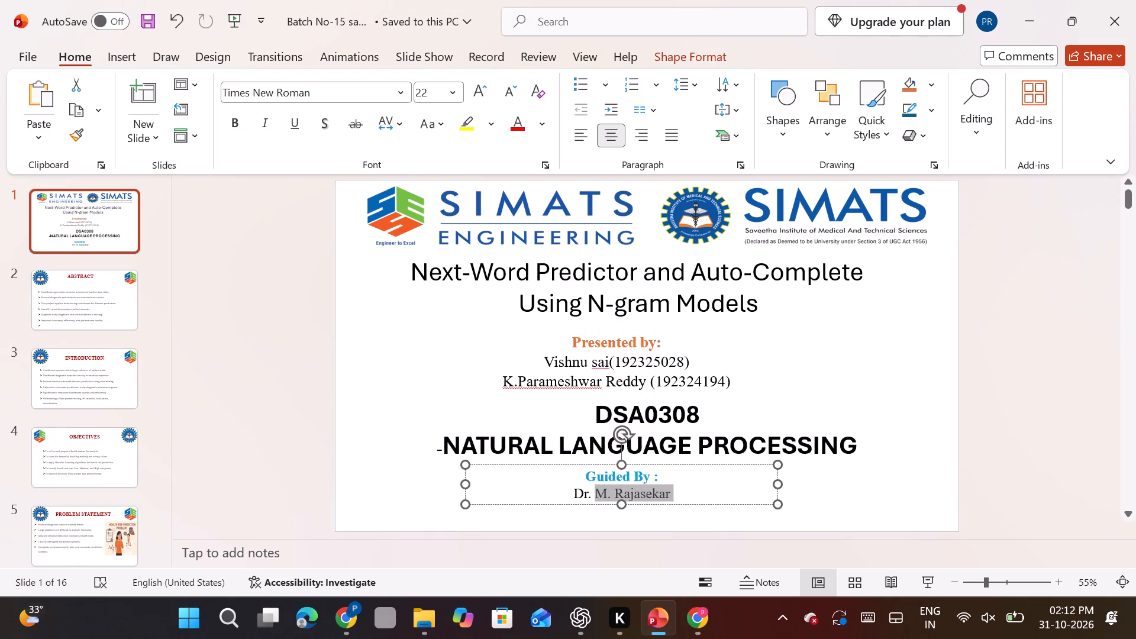
pyautogui.moveTo(661, 499); pyautogui.dragTo(666, 499)
pyautogui.hotkey('ctrl', 'v')
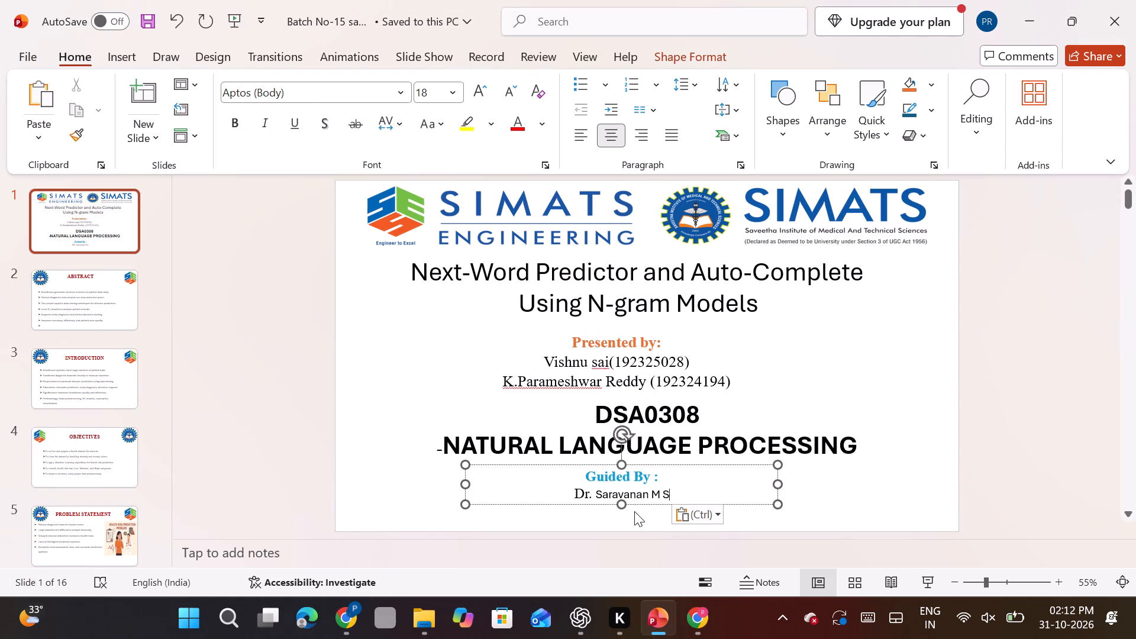
# Set the whole guide name line, including "Dr.", under Guided By to font size 22.
pyautogui.click(583, 493)
pyautogui.doubleClick(583, 493)
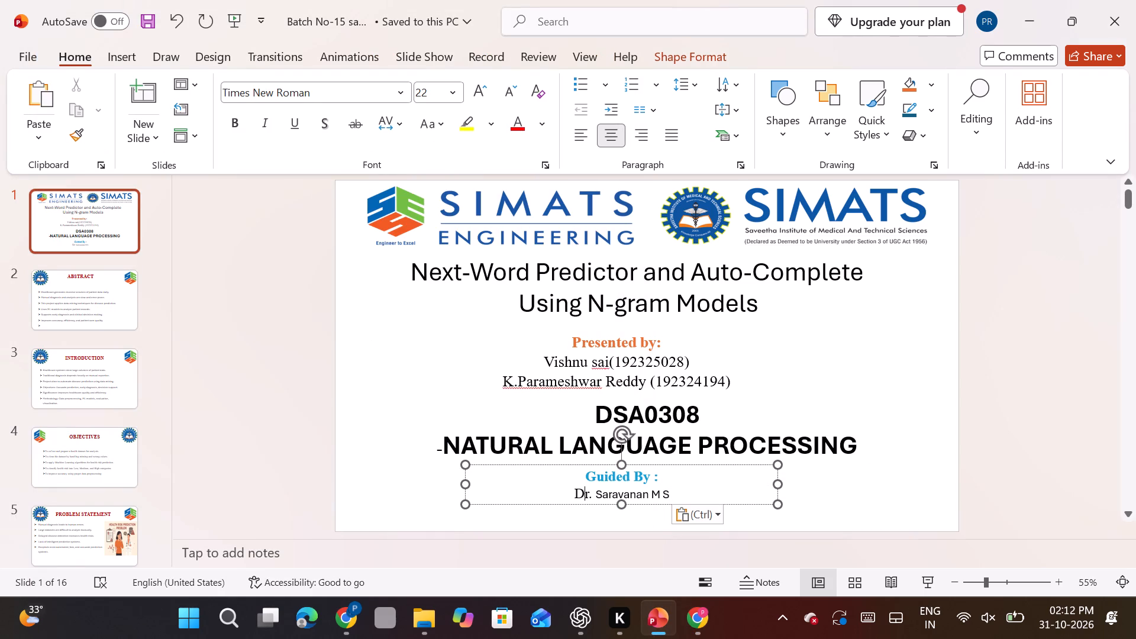
pyautogui.doubleClick(623, 493)
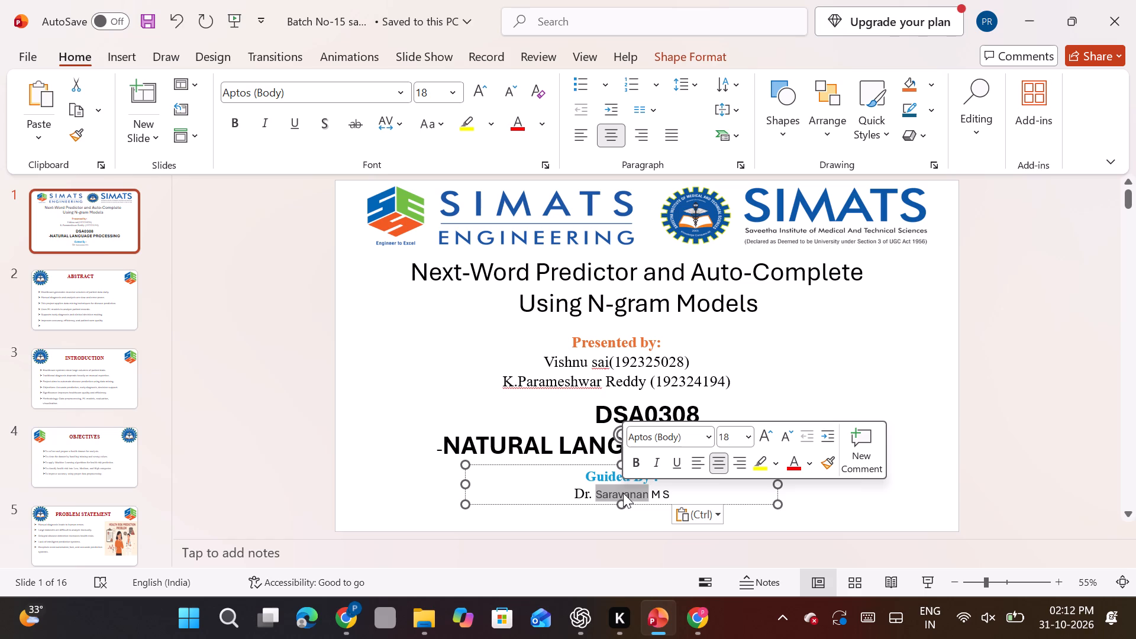
pyautogui.click(677, 493)
pyautogui.tripleClick(667, 491)
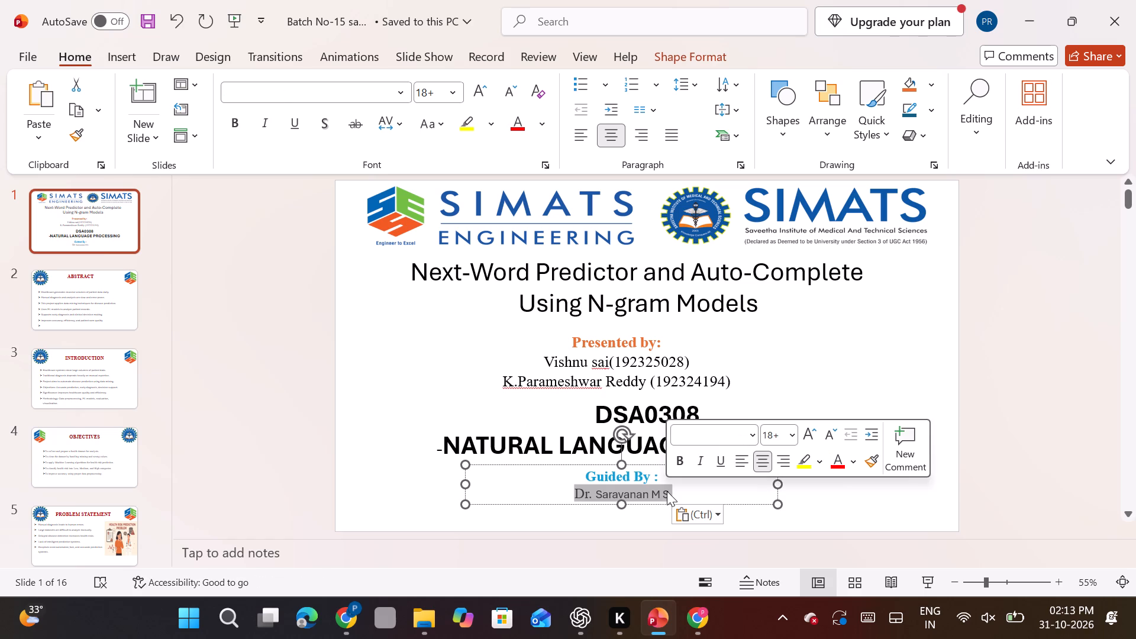
pyautogui.click(792, 435)
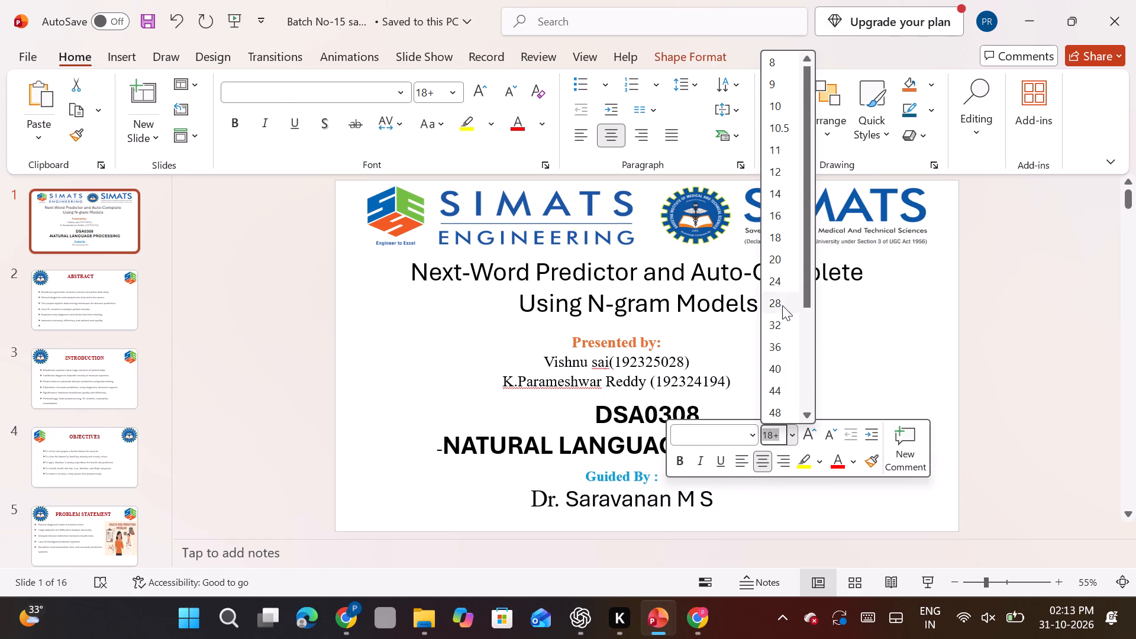
pyautogui.click(777, 262)
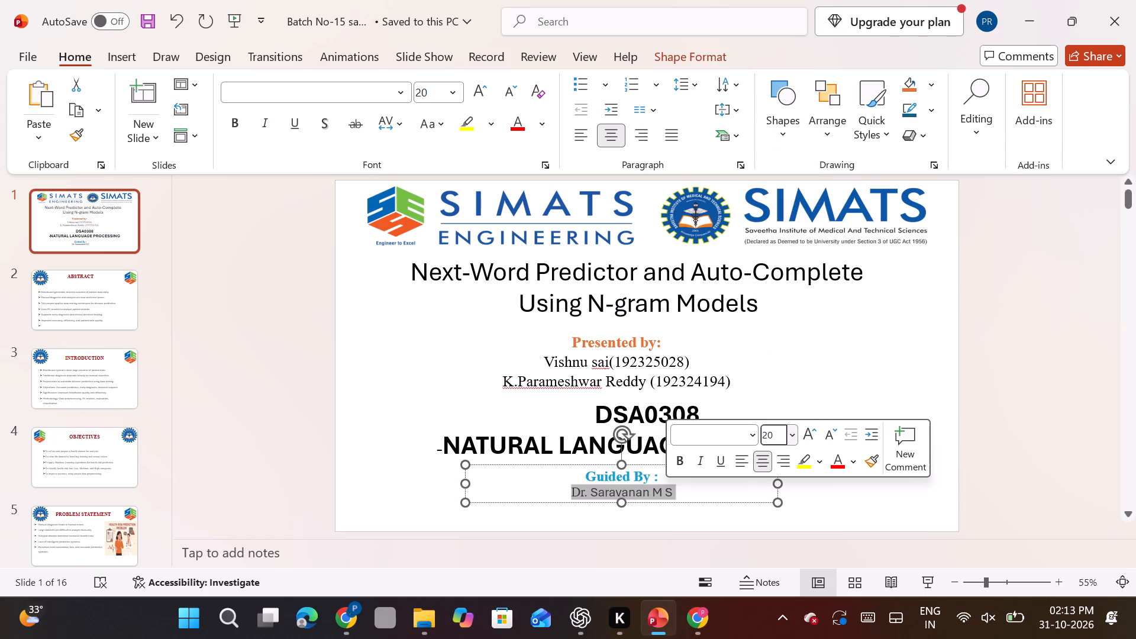
pyautogui.click(779, 432)
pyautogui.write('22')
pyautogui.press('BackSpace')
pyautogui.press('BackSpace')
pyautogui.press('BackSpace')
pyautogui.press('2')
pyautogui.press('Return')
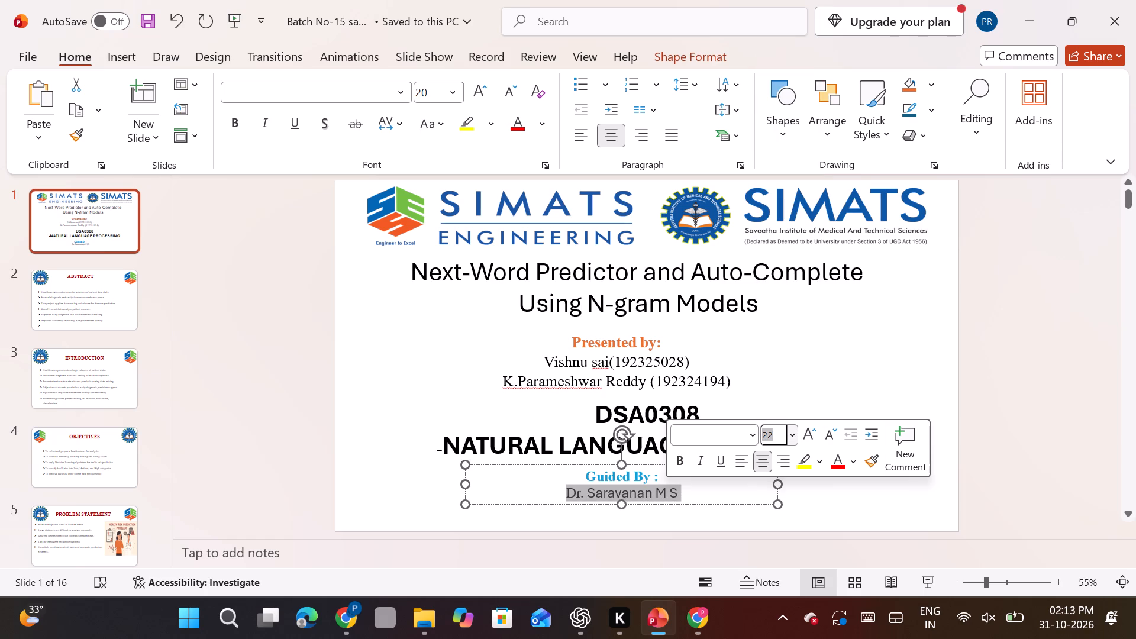
pyautogui.click(785, 362)
pyautogui.click(776, 494)
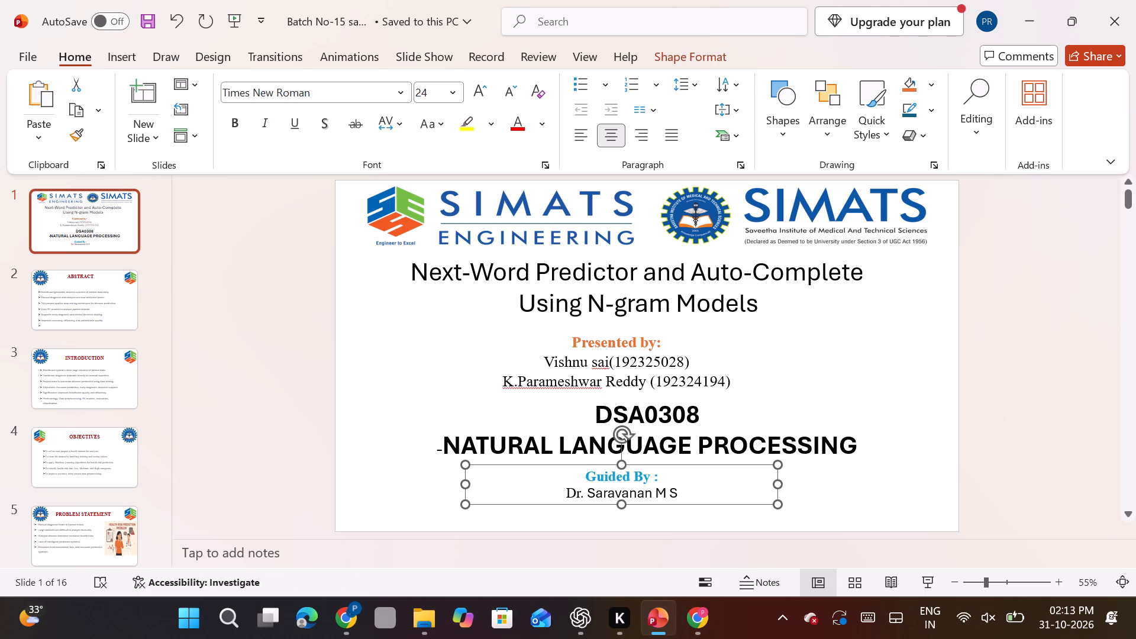
pyautogui.click(909, 393)
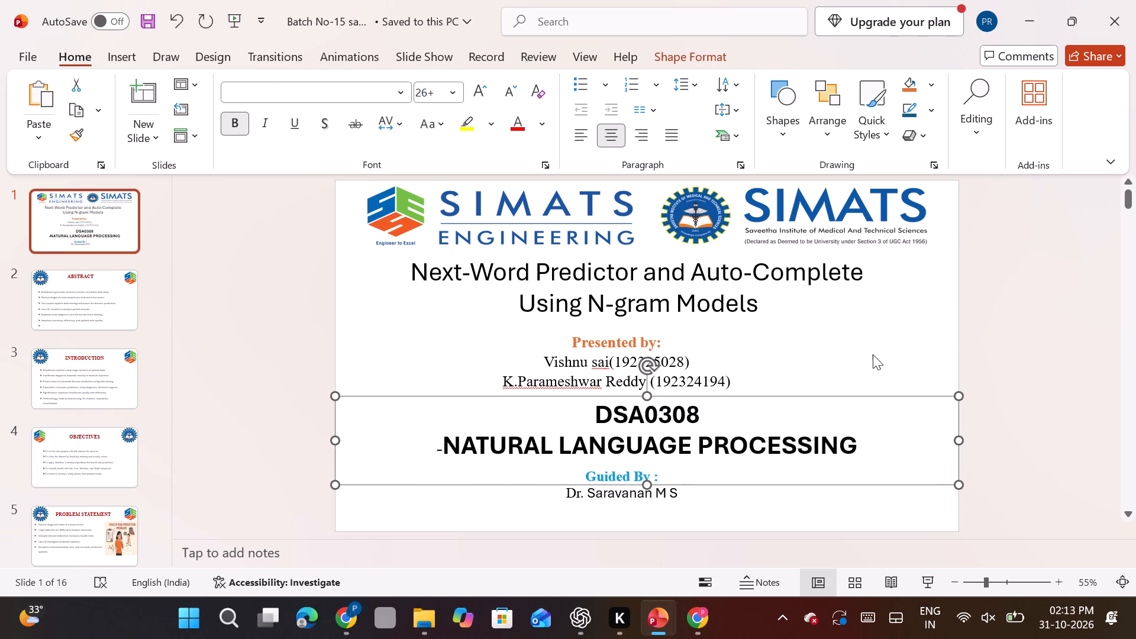
pyautogui.scroll(-1, 873, 354)
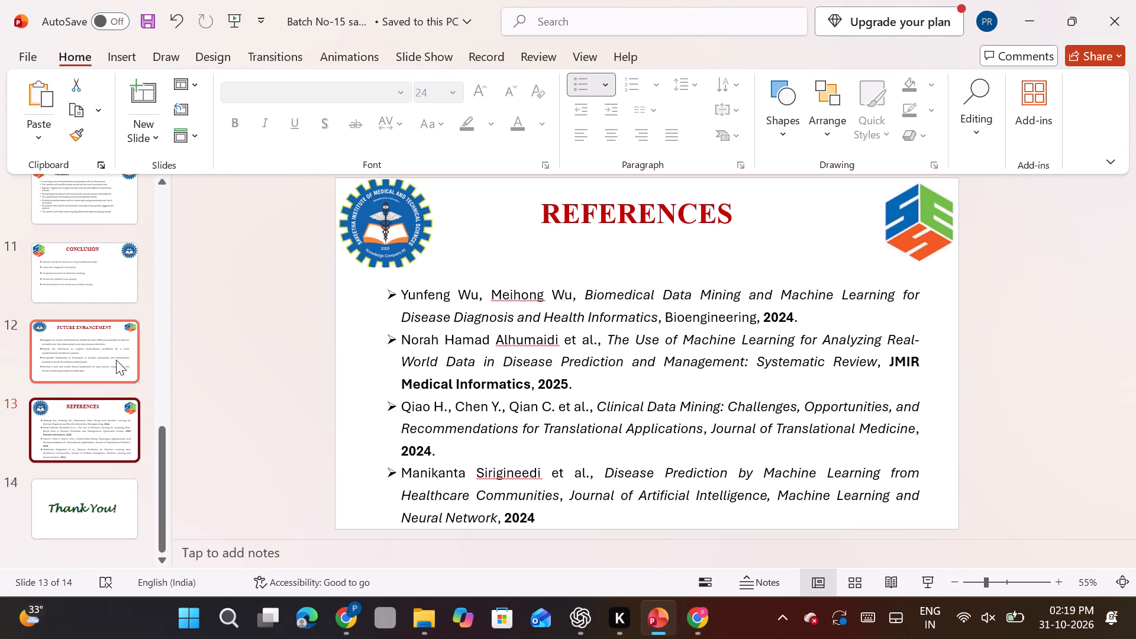
pyautogui.moveTo(114, 359); pyautogui.dragTo(117, 367)
pyautogui.rightClick(114, 358)
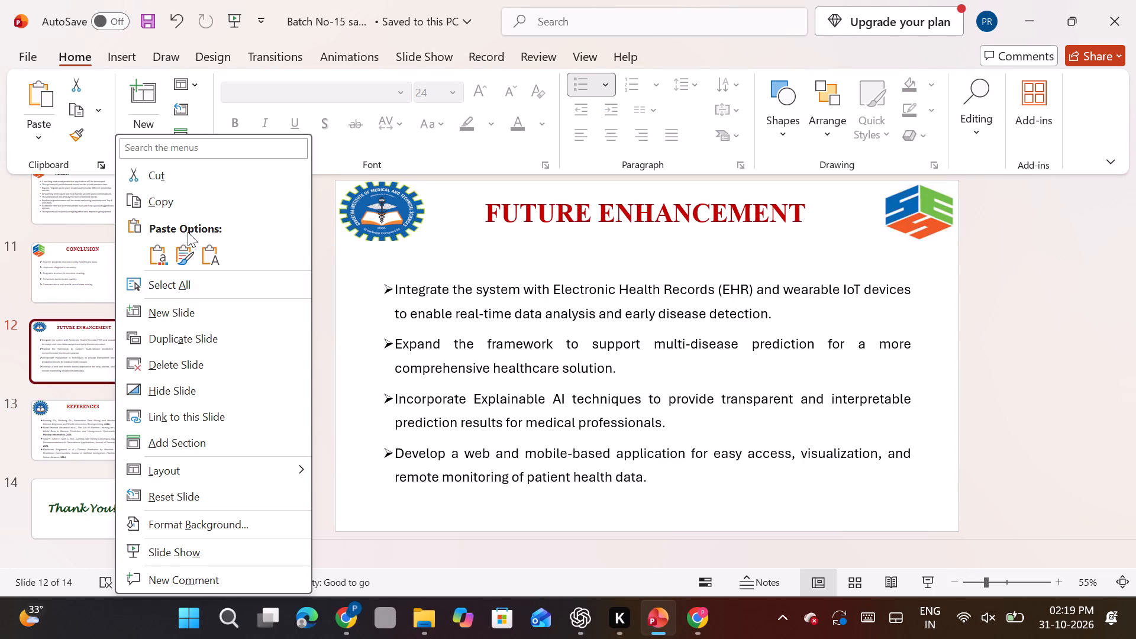
pyautogui.click(191, 367)
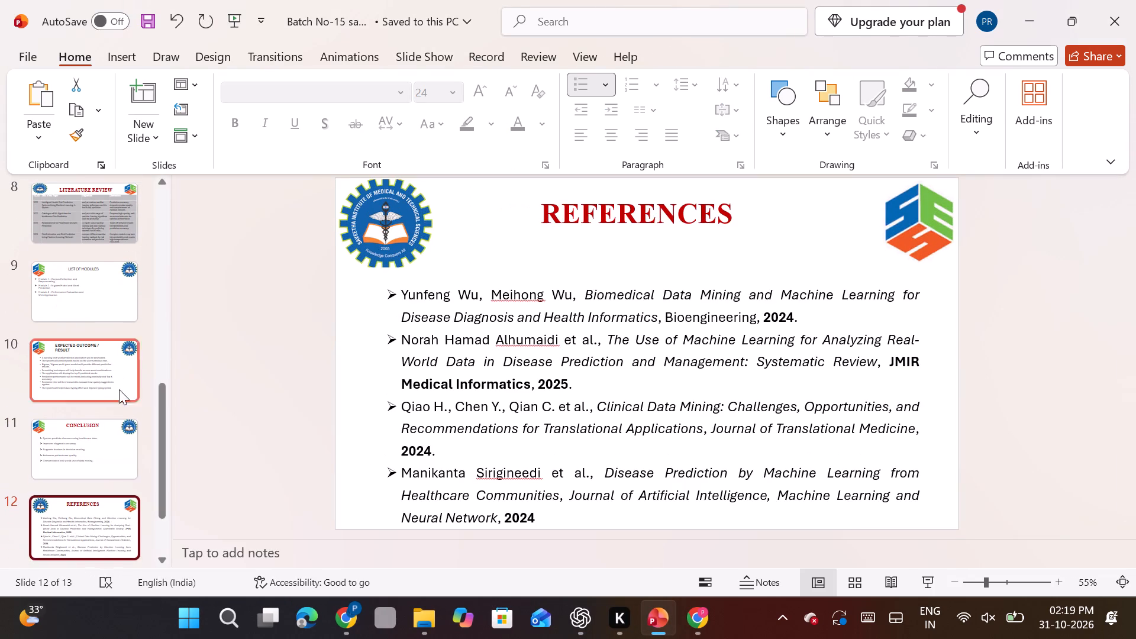
# Replace all bullets on the CONCLUSION slide with the copied ChatGPT conclusion points.
pyautogui.click(106, 446)
pyautogui.click(490, 412)
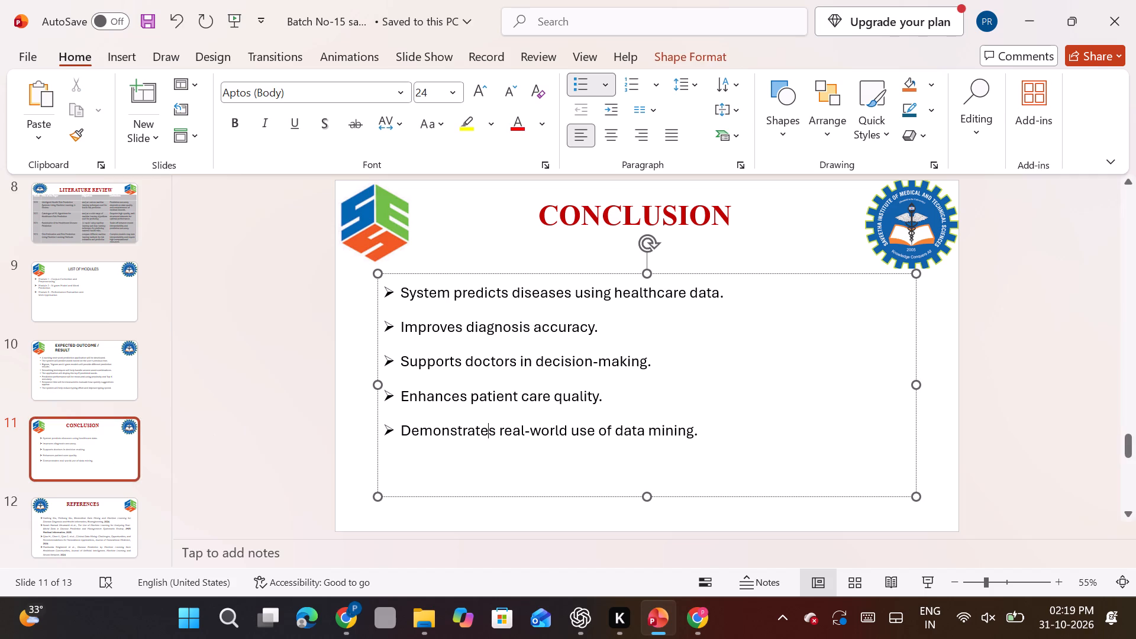
pyautogui.hotkey('ctrl', 'a')
pyautogui.hotkey('ctrl', 'v')
# Review the edited slides from the CONCLUSION slide back to the title and ABSTRACT slides.
pyautogui.scroll(2, 422, 434)
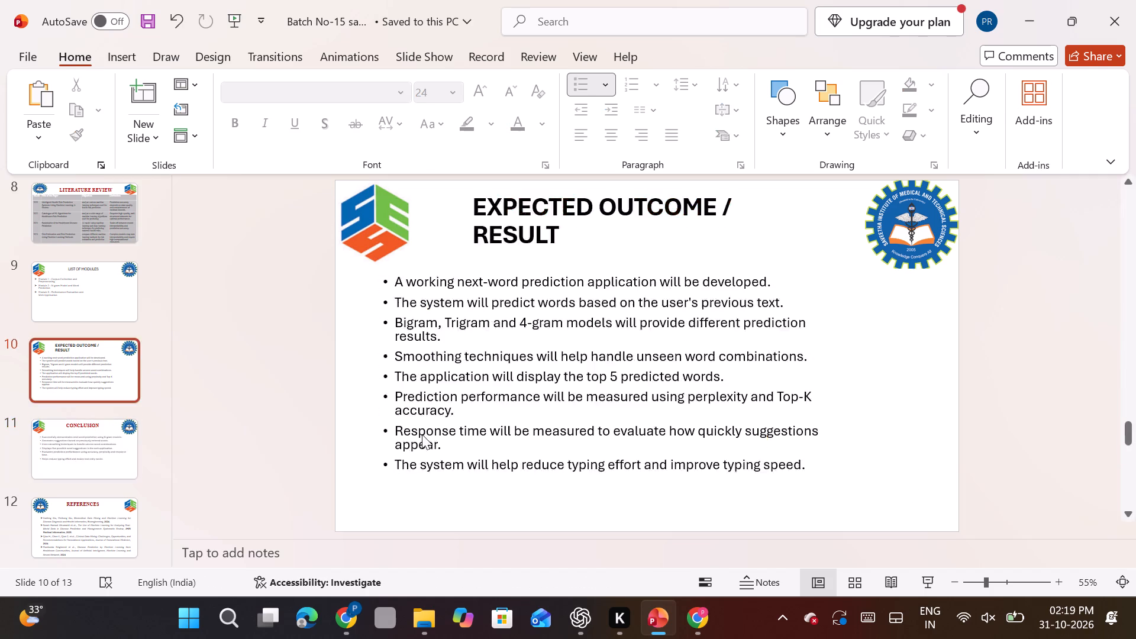
pyautogui.scroll(2, 422, 434)
pyautogui.scroll(5, 215, 467)
pyautogui.scroll(11, 442, 418)
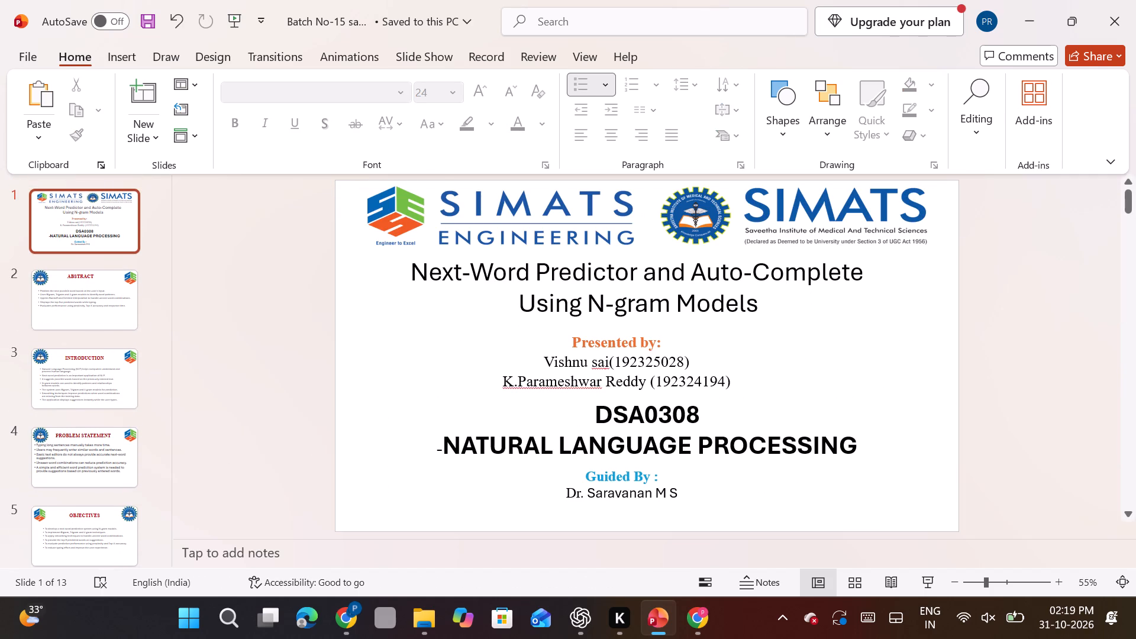
pyautogui.scroll(-1, 767, 466)
pyautogui.scroll(2, 760, 497)
pyautogui.scroll(-1, 760, 498)
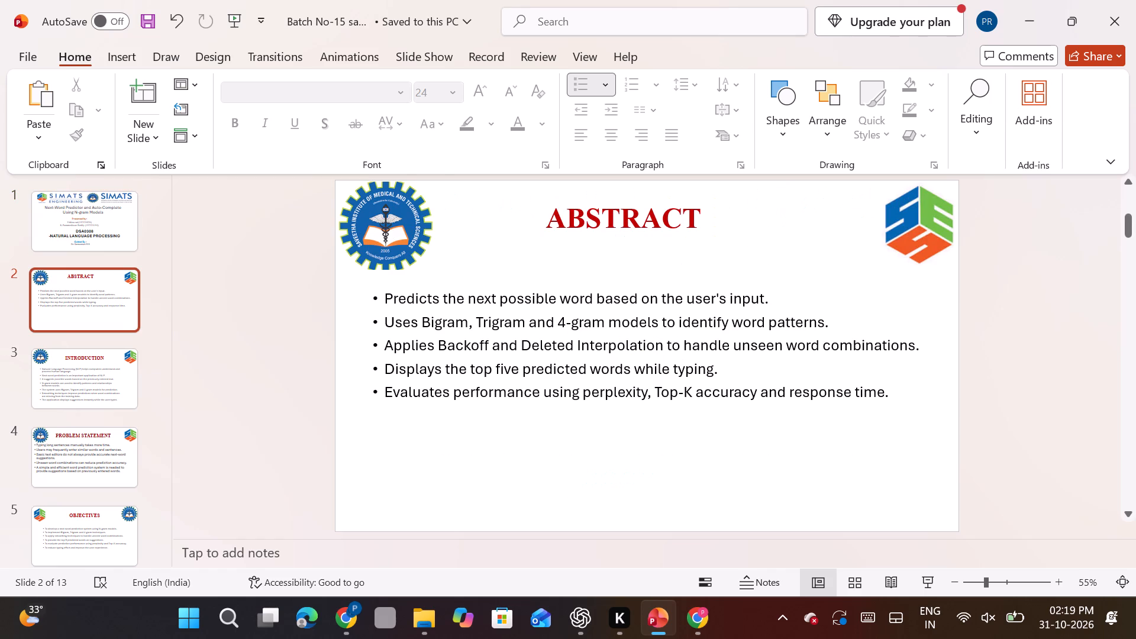
# Review the content and layout of the ABSTRACT, INTRODUCTION, PROBLEM STATEMENT and OBJECTIVES slides.
pyautogui.scroll(-2, 760, 498)
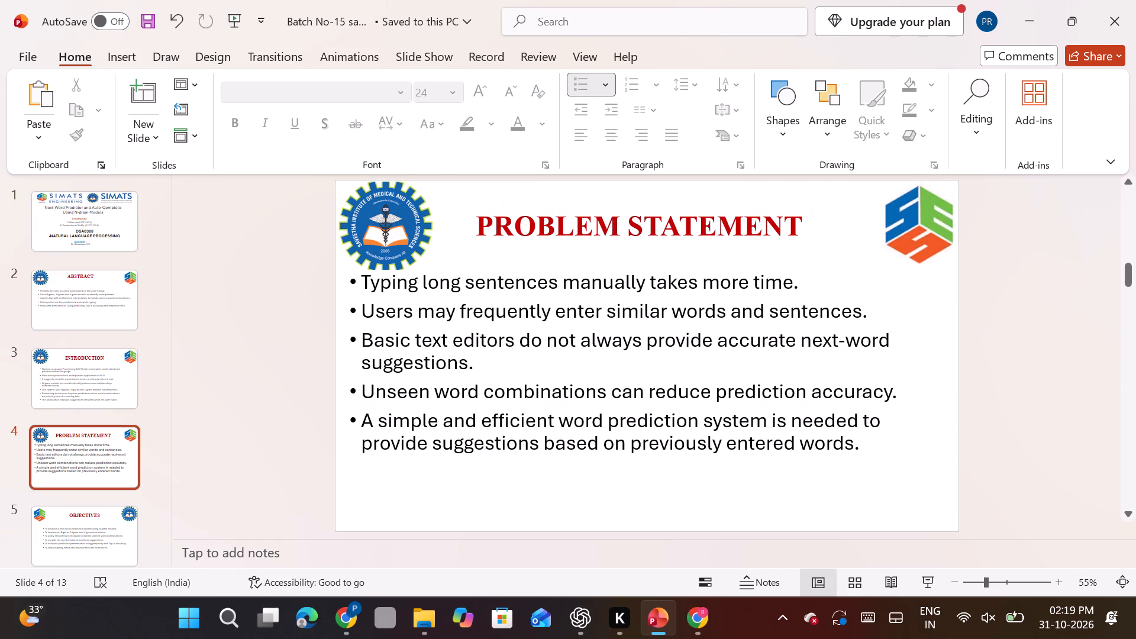
pyautogui.scroll(-1, 761, 498)
pyautogui.scroll(1, 761, 498)
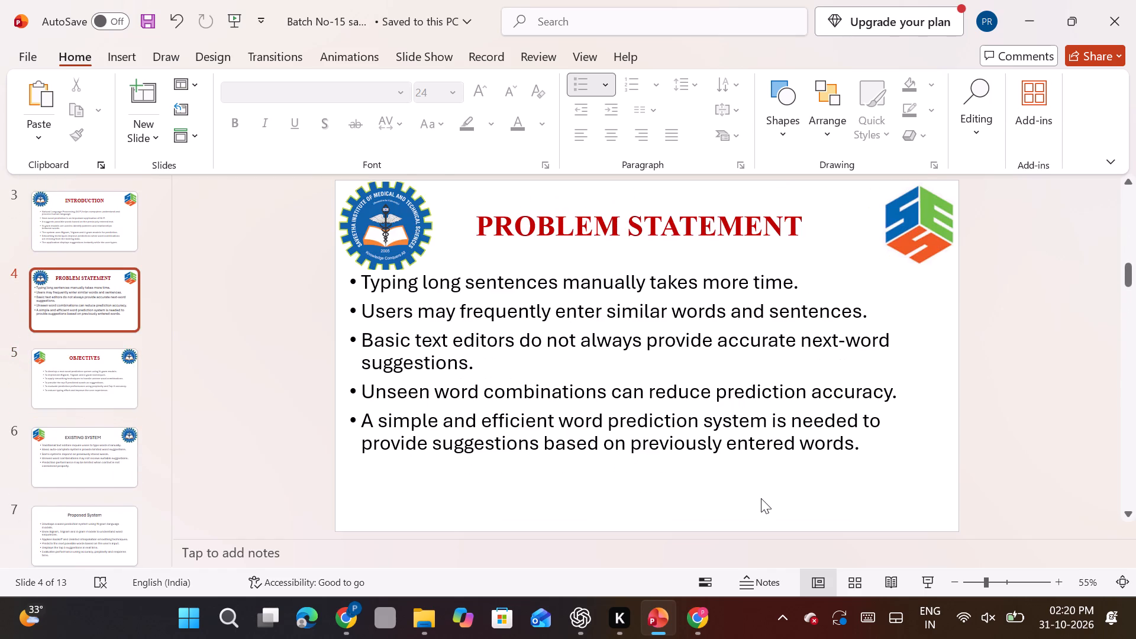
pyautogui.scroll(-1, 761, 498)
pyautogui.scroll(2, 761, 498)
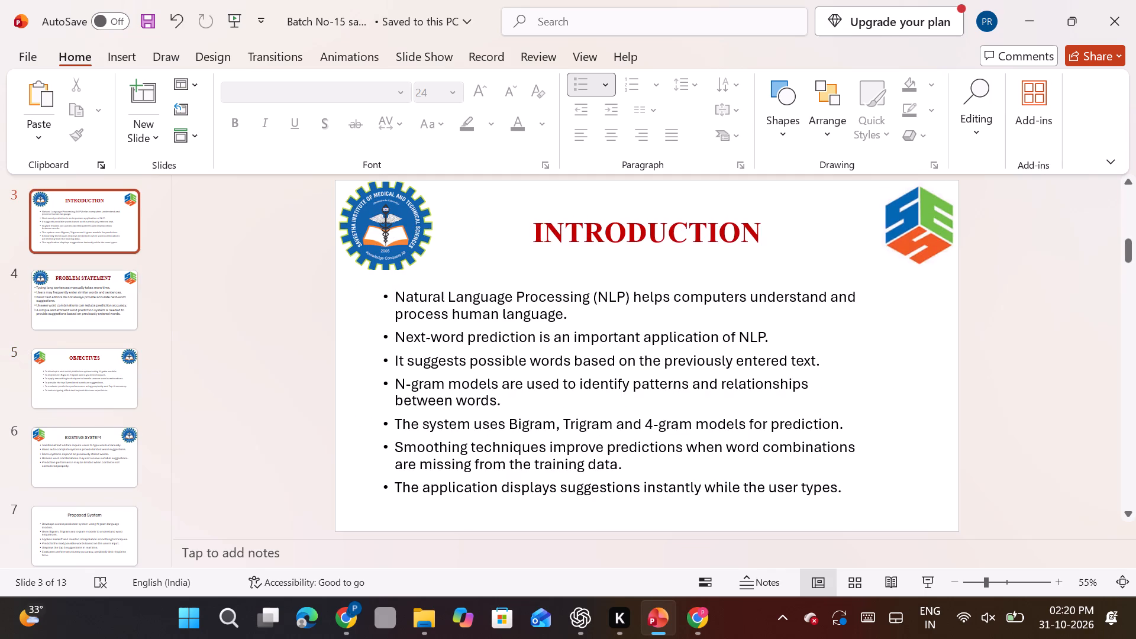
pyautogui.scroll(-3, 761, 498)
pyautogui.scroll(2, 761, 498)
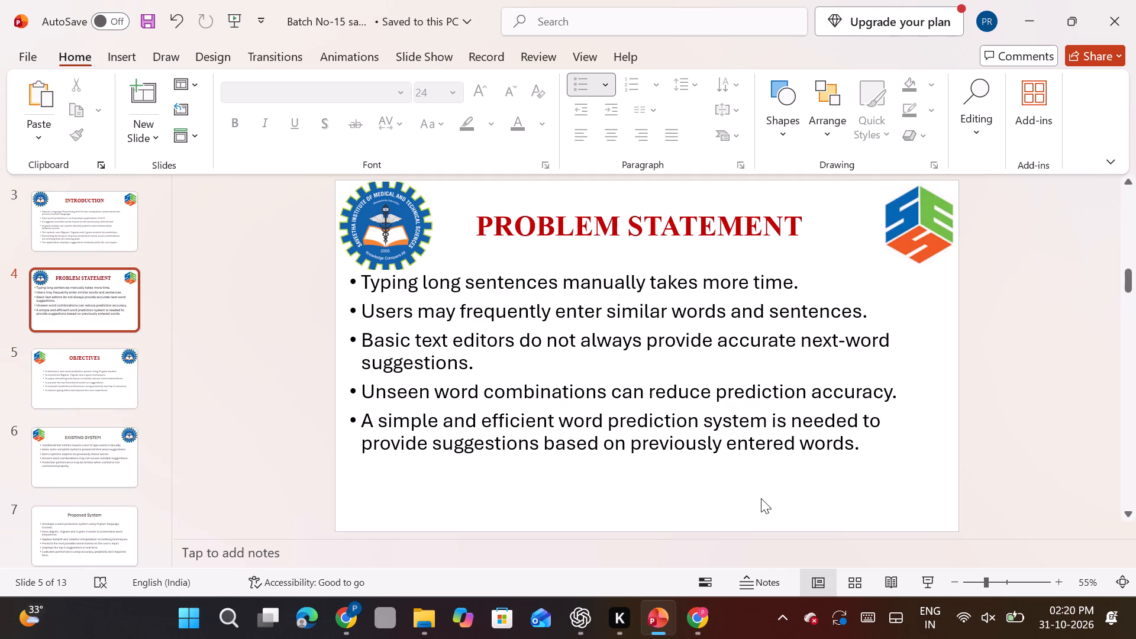
# Narrow the bullet text box on the PROBLEM STATEMENT slide from both sides, leaving a wider margin before the bullets.
pyautogui.click(737, 476)
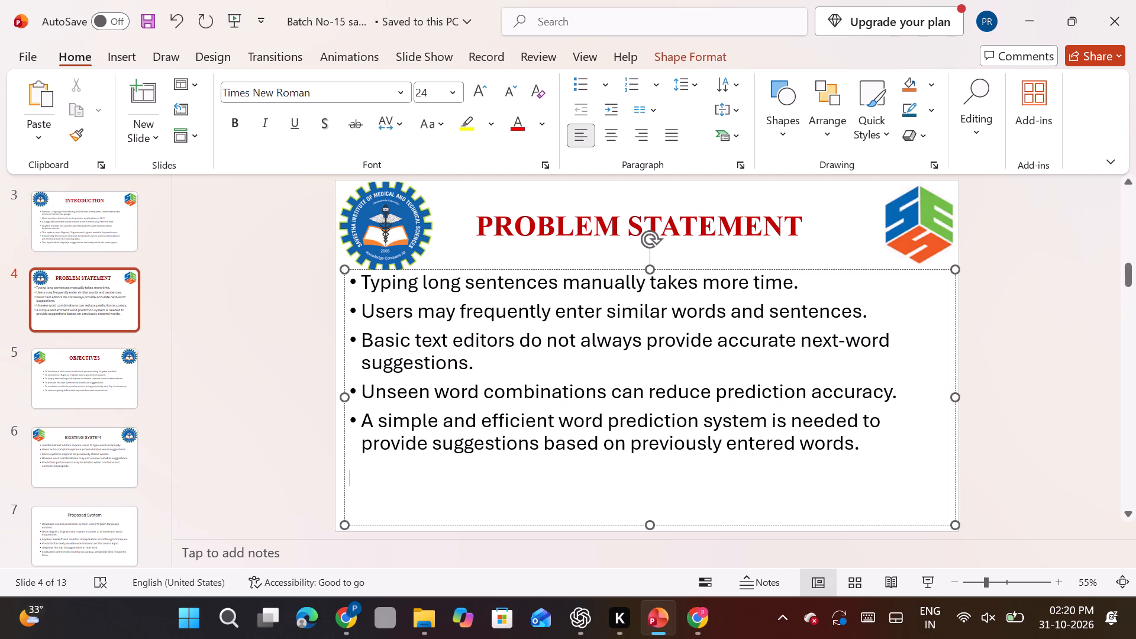
pyautogui.moveTo(953, 398); pyautogui.dragTo(931, 401)
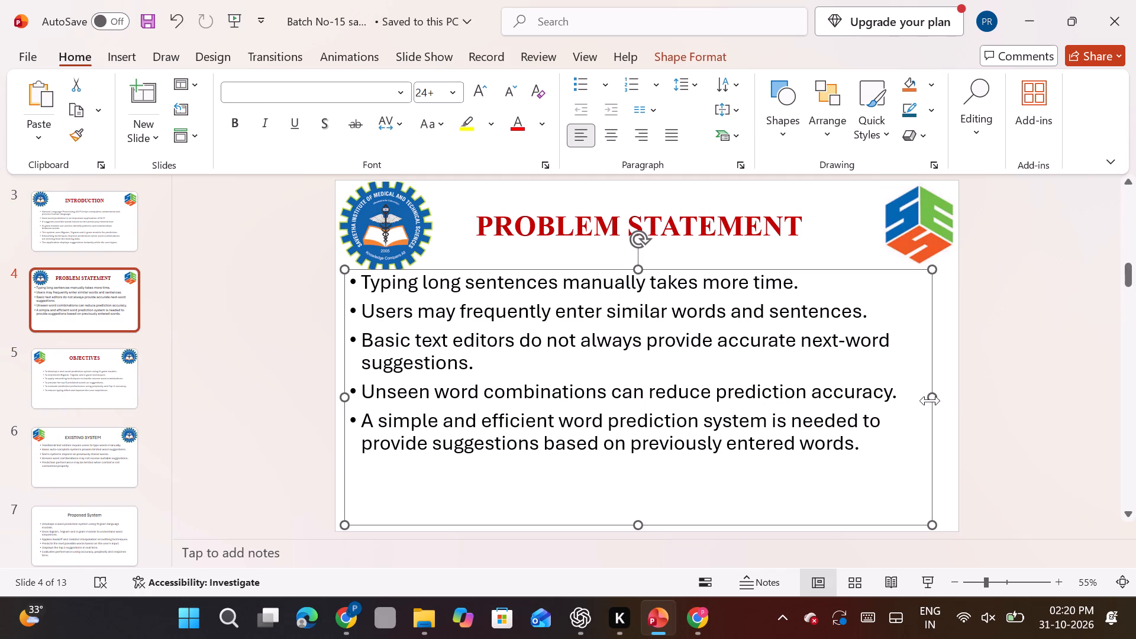
pyautogui.moveTo(346, 398); pyautogui.dragTo(370, 402)
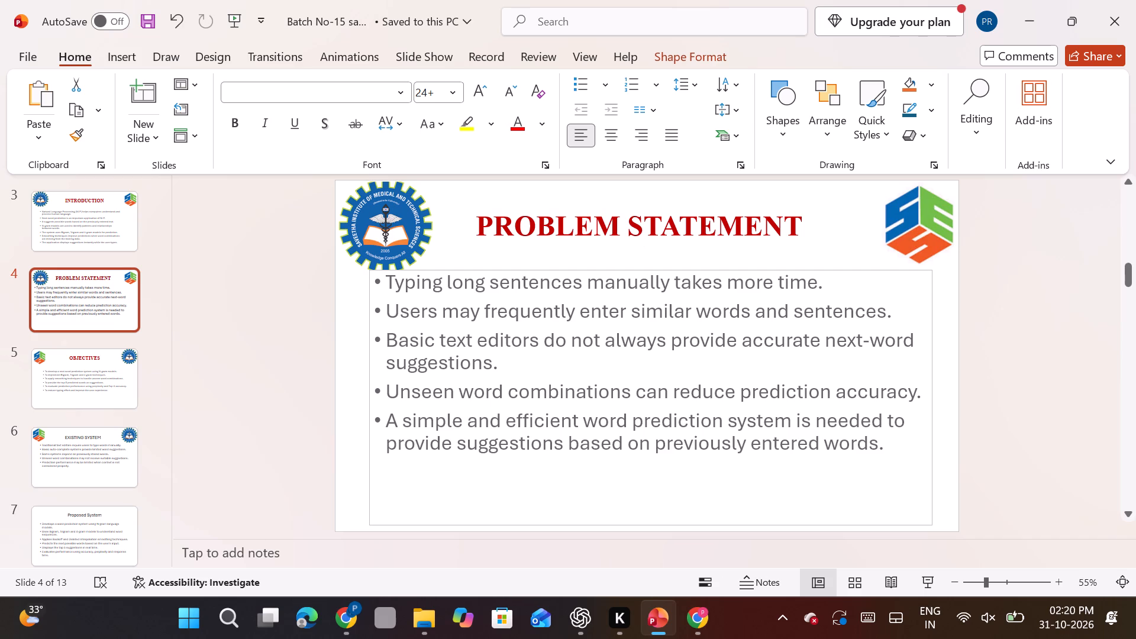
pyautogui.moveTo(370, 402); pyautogui.dragTo(397, 408)
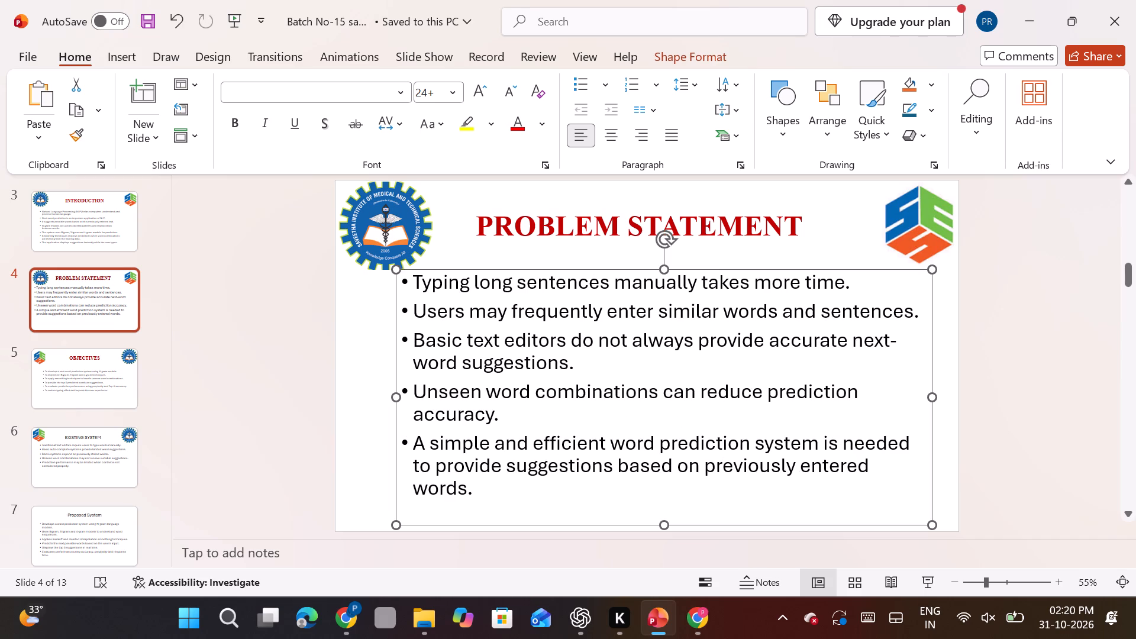
pyautogui.click(397, 408)
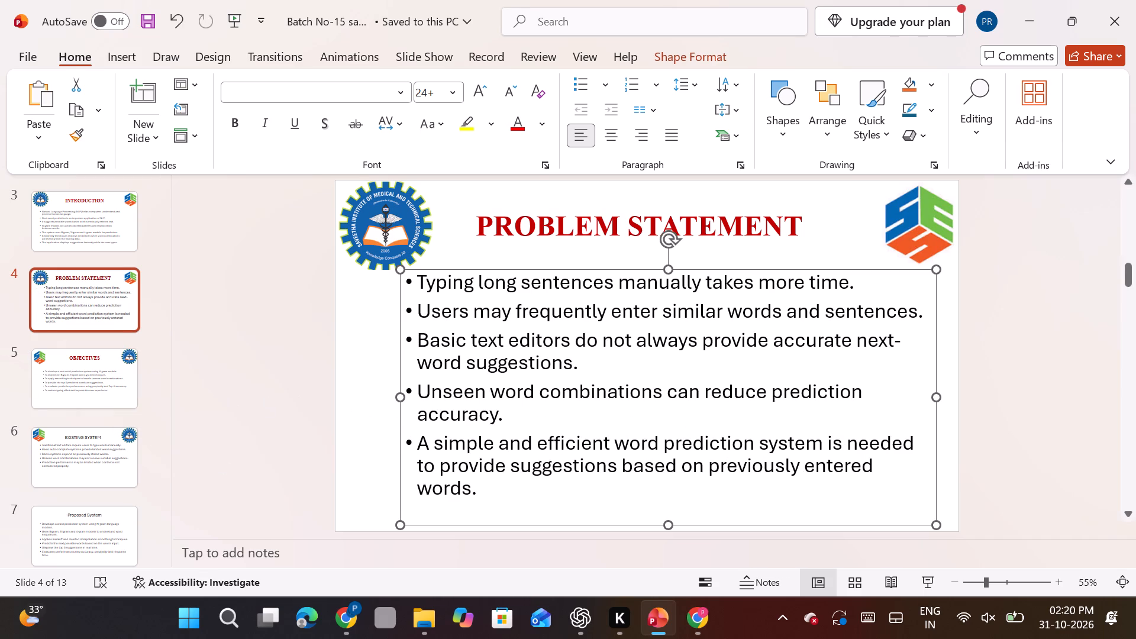
# Check the following slides through EXISTING SYSTEM and Proposed System up to LITERATURE REVIEW.
pyautogui.scroll(-2, 508, 391)
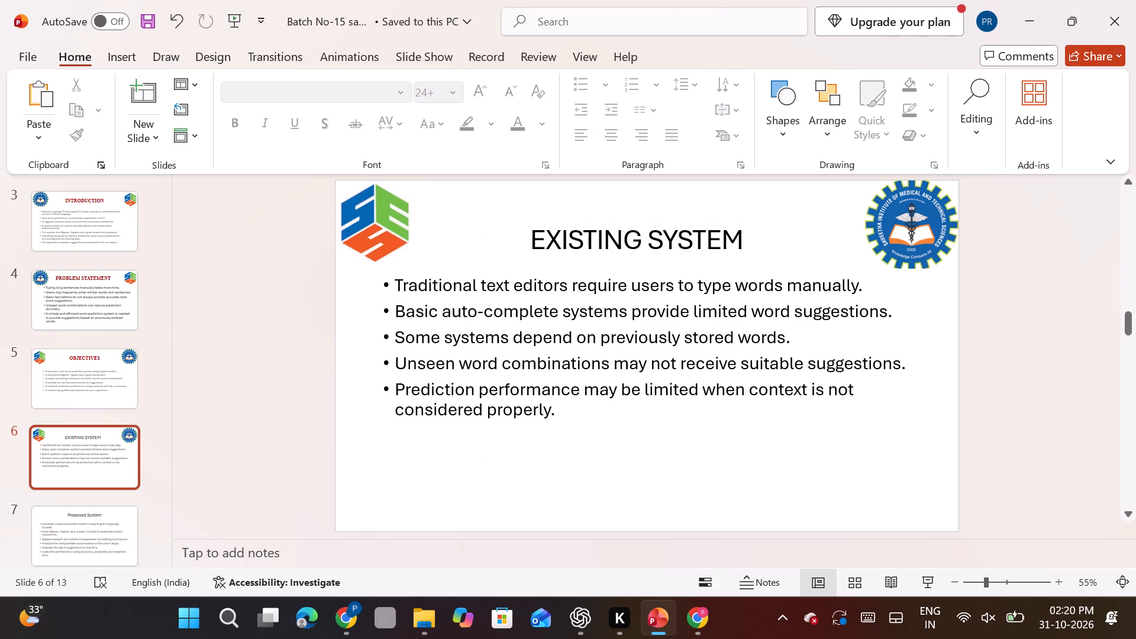
pyautogui.scroll(-1, 508, 391)
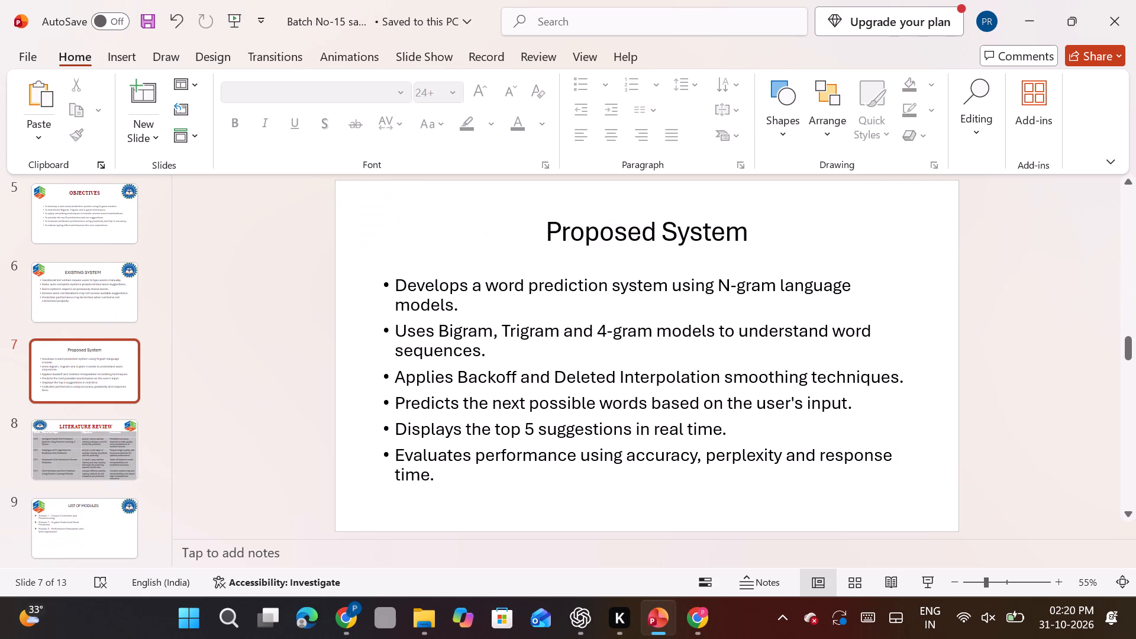
pyautogui.scroll(-1, 509, 391)
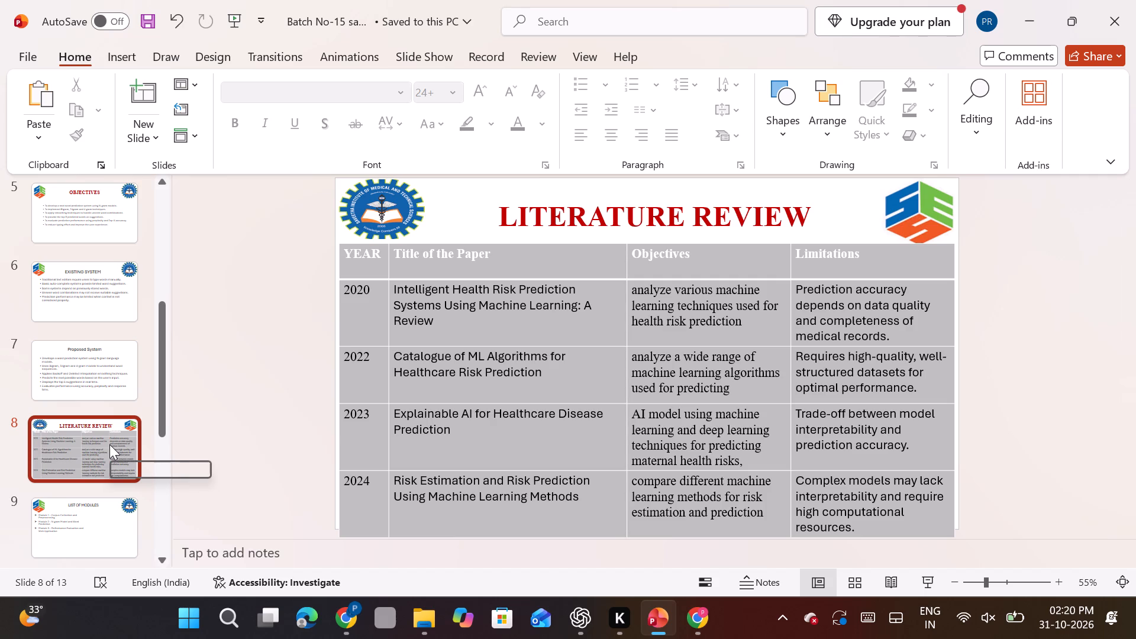
# Switch to Chrome and open the Product-Model-Presentation file from the Classroom capstone supporting-files post.
pyautogui.click(331, 612)
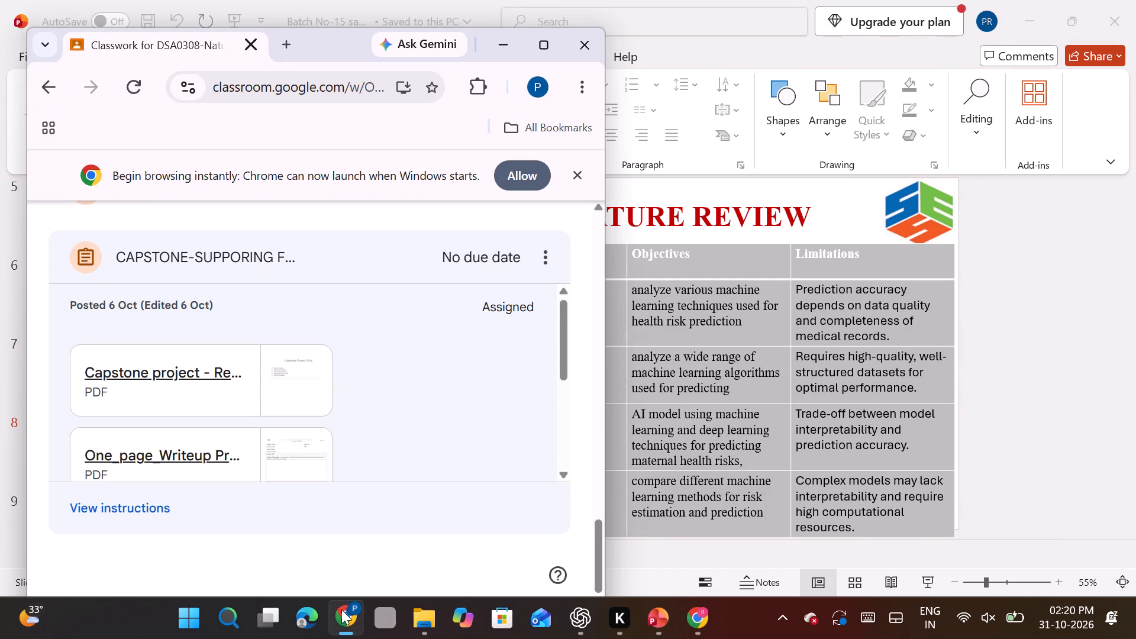
pyautogui.scroll(-6, 235, 412)
pyautogui.scroll(4, 211, 409)
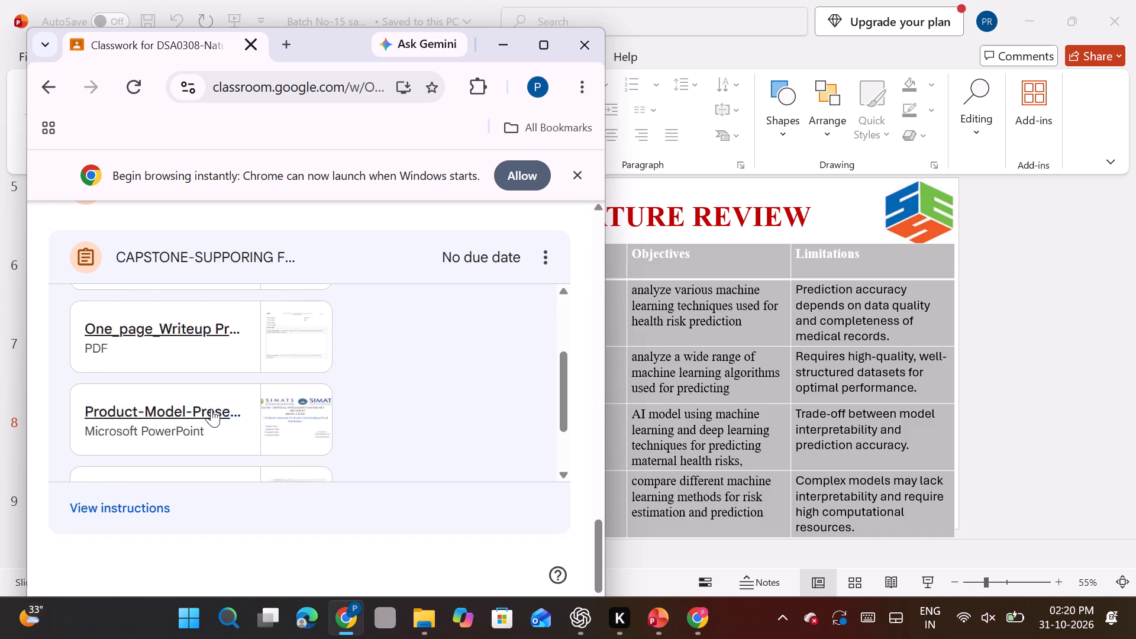
pyautogui.scroll(3, 211, 409)
pyautogui.scroll(-6, 194, 380)
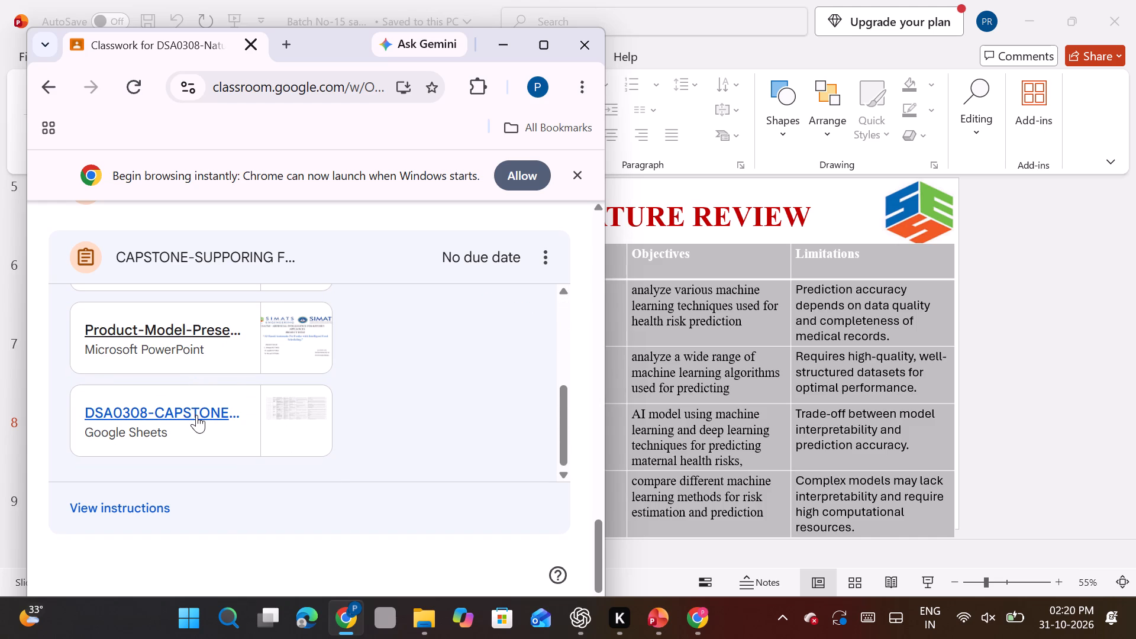
pyautogui.scroll(2, 200, 402)
pyautogui.scroll(-2, 205, 424)
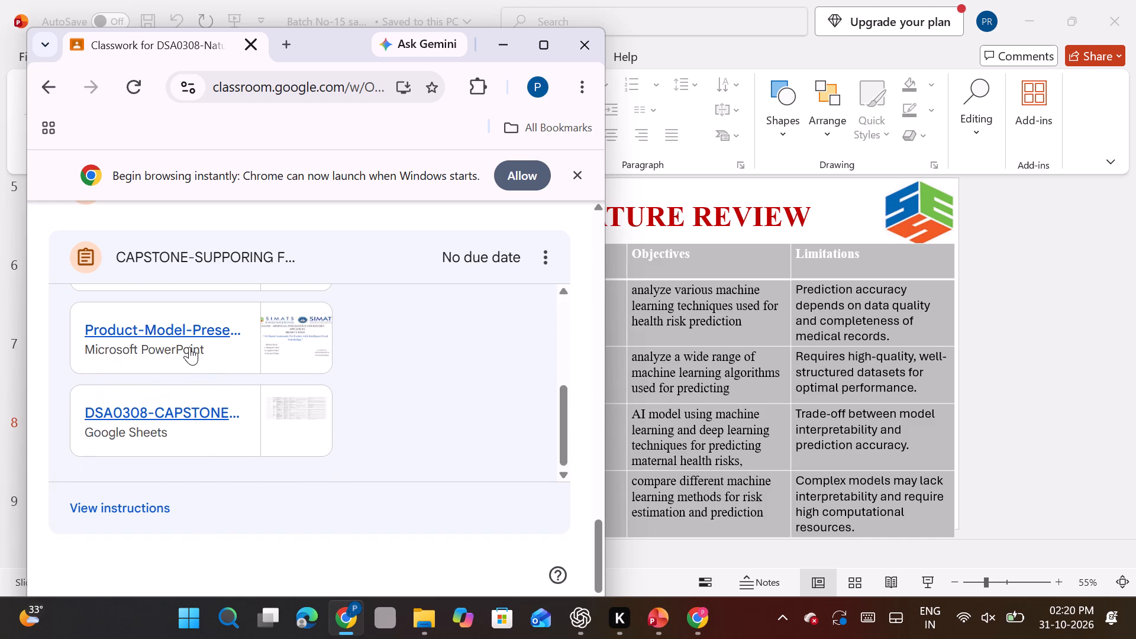
pyautogui.click(191, 331)
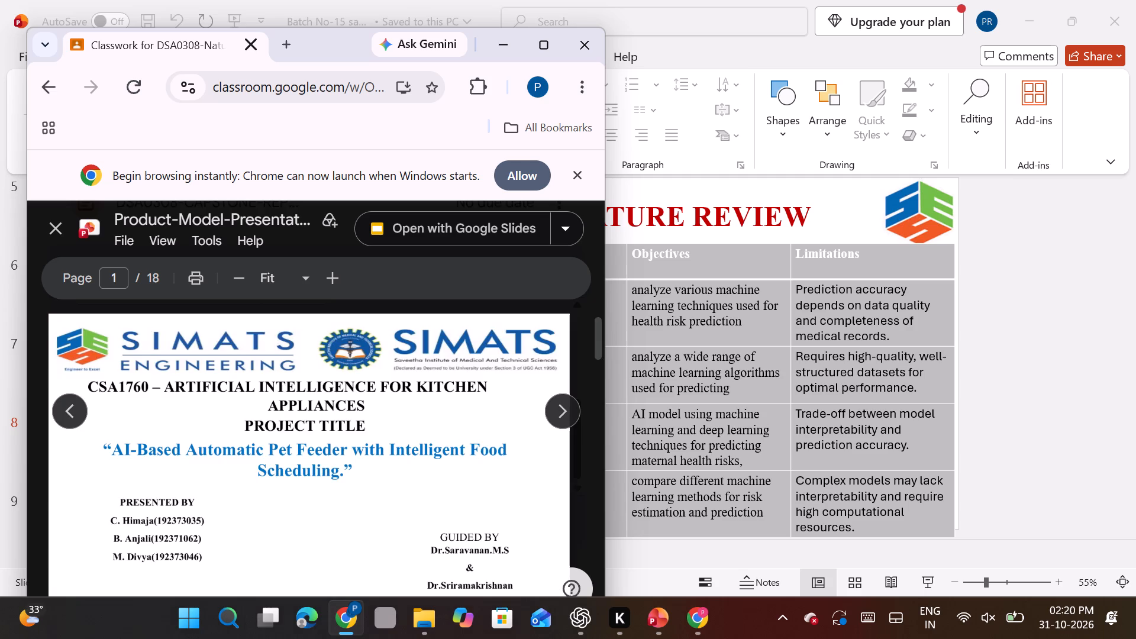
# Examine the sample presentation's contents list and its slides through Existing and Proposed System, and return to PowerPoint.
pyautogui.scroll(-6, 325, 371)
pyautogui.scroll(1, 325, 372)
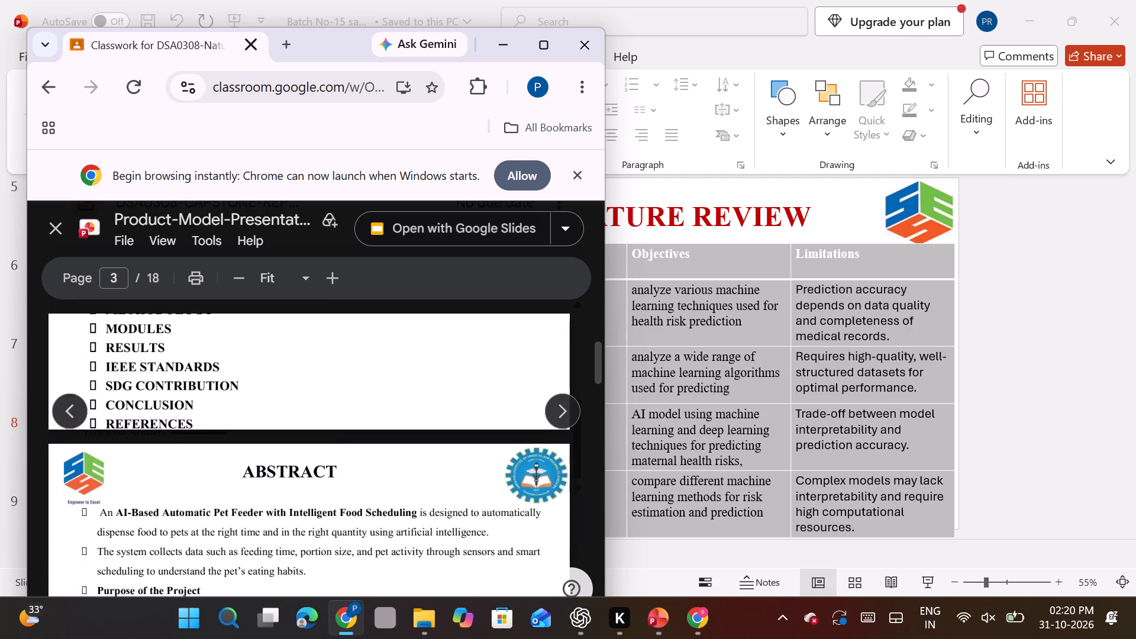
pyautogui.scroll(2, 325, 372)
pyautogui.scroll(-1, 325, 372)
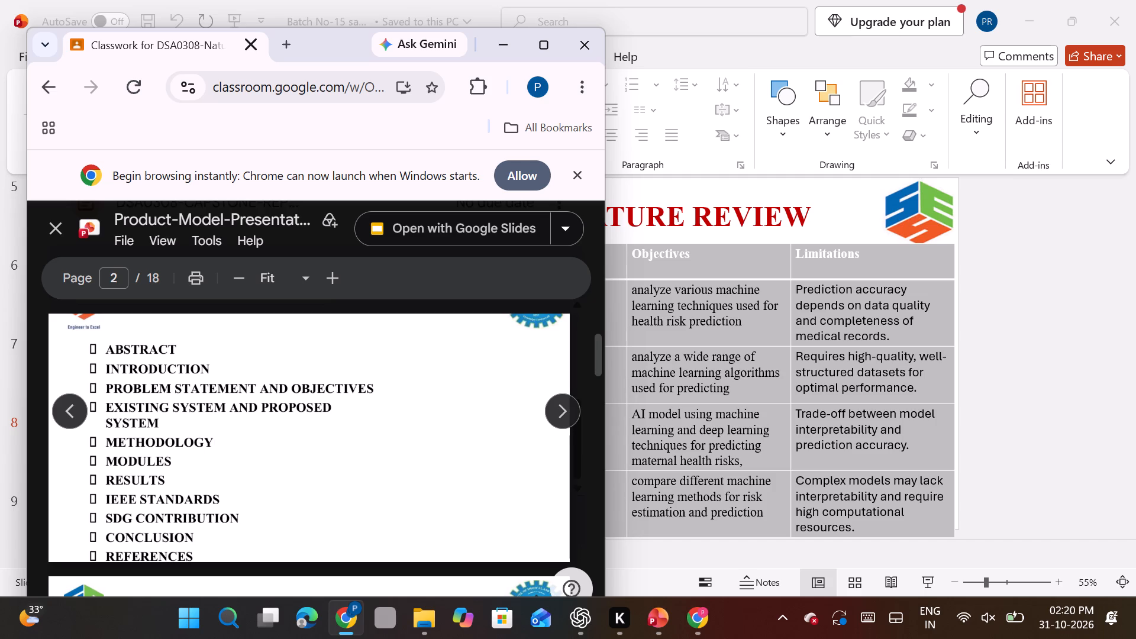
pyautogui.scroll(-4, 197, 481)
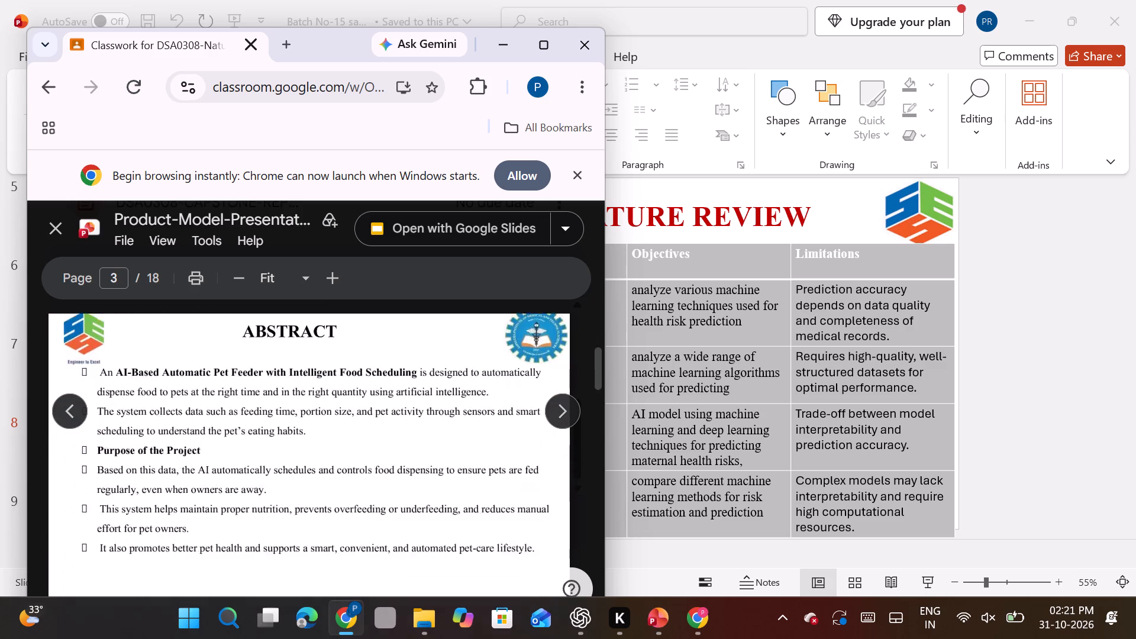
pyautogui.scroll(-10, 198, 480)
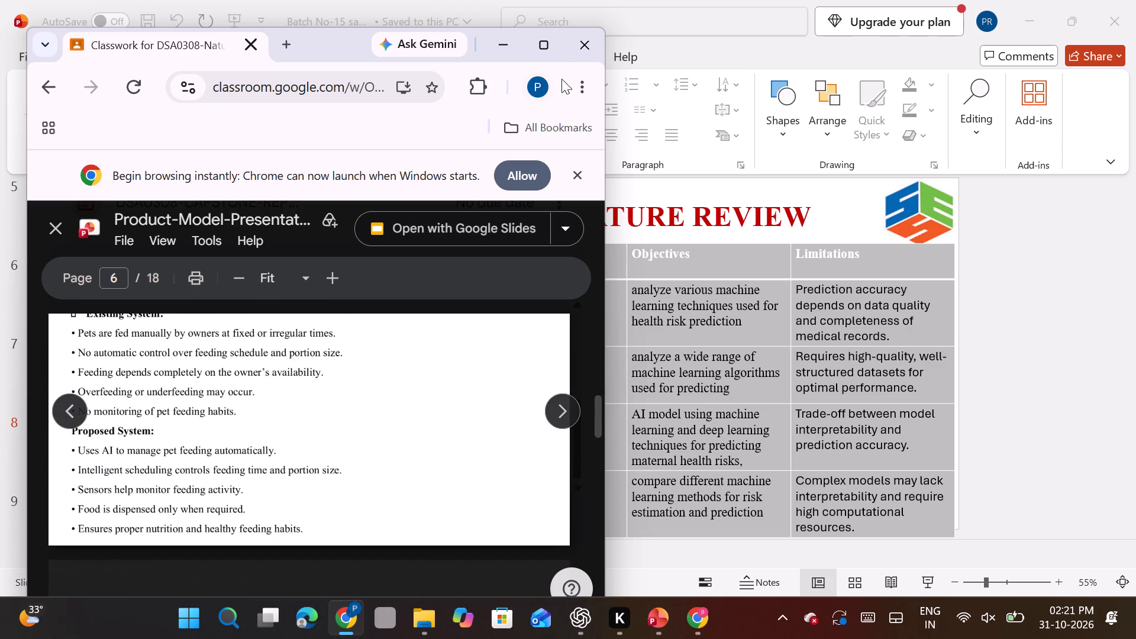
pyautogui.click(502, 51)
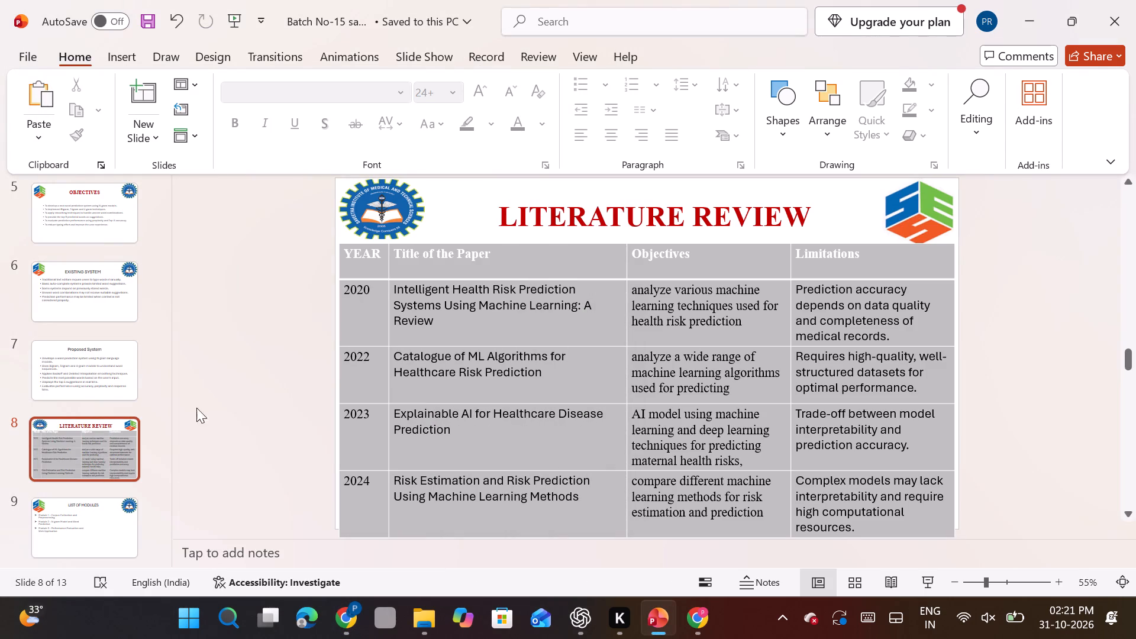
# Delete the LITERATURE REVIEW slide from the deck.
pyautogui.rightClick(124, 444)
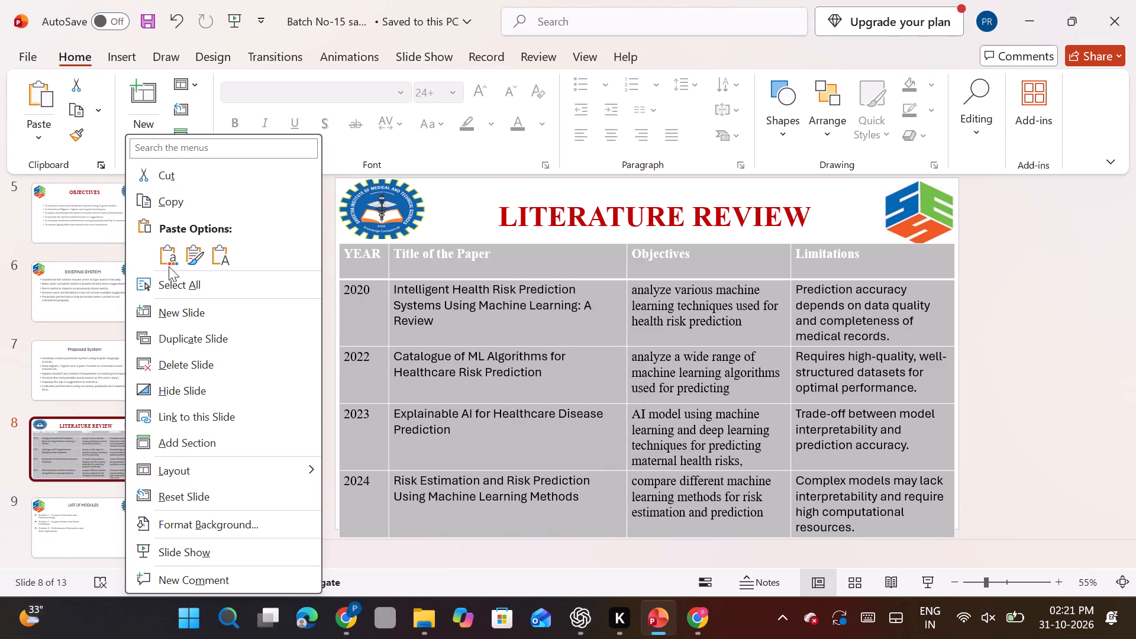
pyautogui.click(182, 358)
# Look through the remaining slides from LIST OF MODULES to the Thank You slide and go back to the title slide.
pyautogui.scroll(-3, 95, 386)
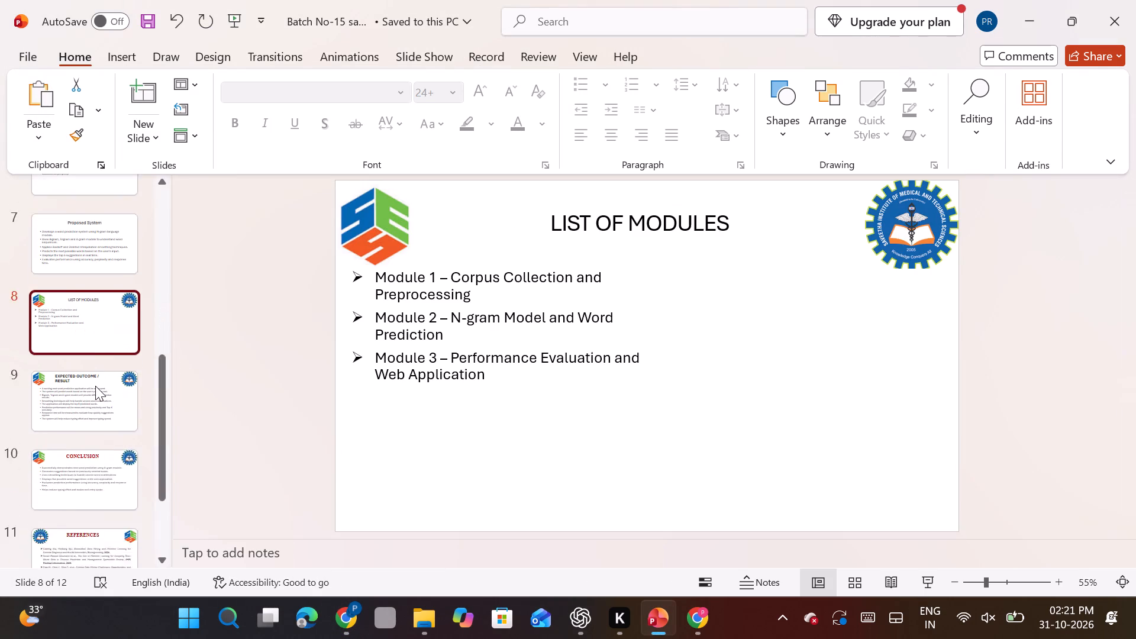
pyautogui.scroll(-2, 95, 386)
pyautogui.click(91, 345)
pyautogui.rightClick(91, 345)
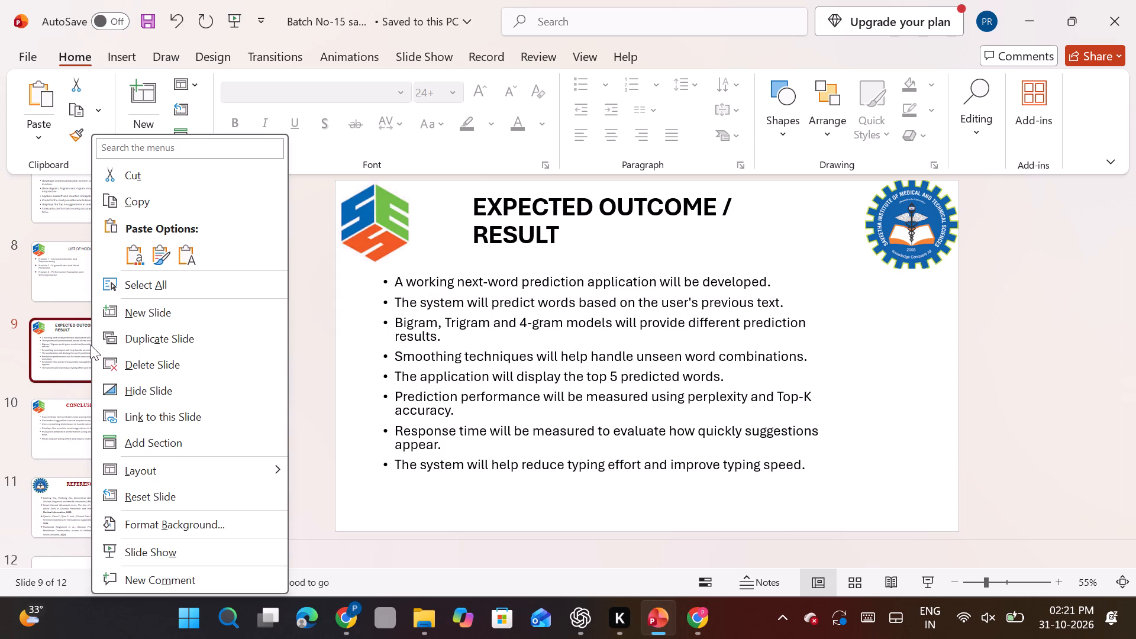
pyautogui.click(48, 446)
pyautogui.click(73, 498)
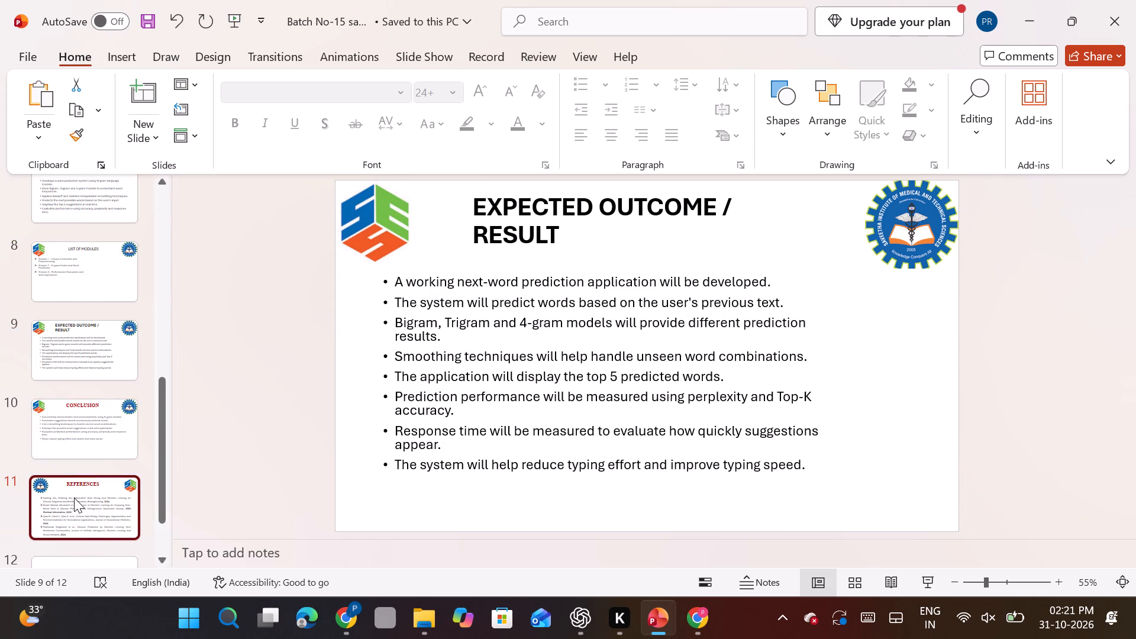
pyautogui.scroll(-4, 86, 480)
pyautogui.click(88, 511)
pyautogui.scroll(2, 84, 464)
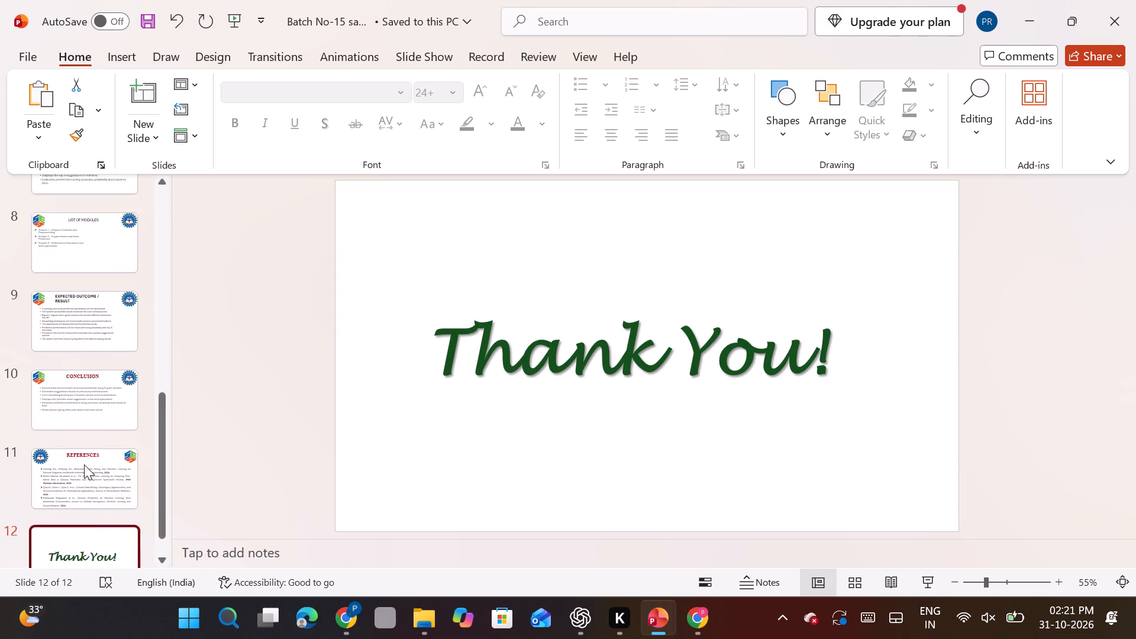
pyautogui.scroll(11, 84, 464)
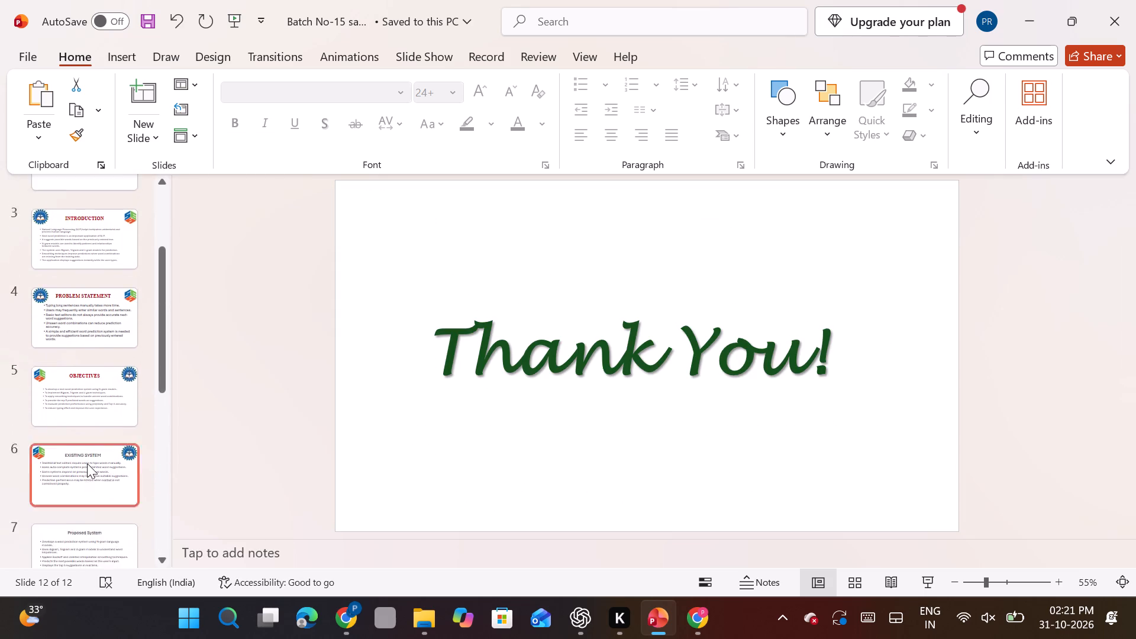
pyautogui.scroll(8, 87, 463)
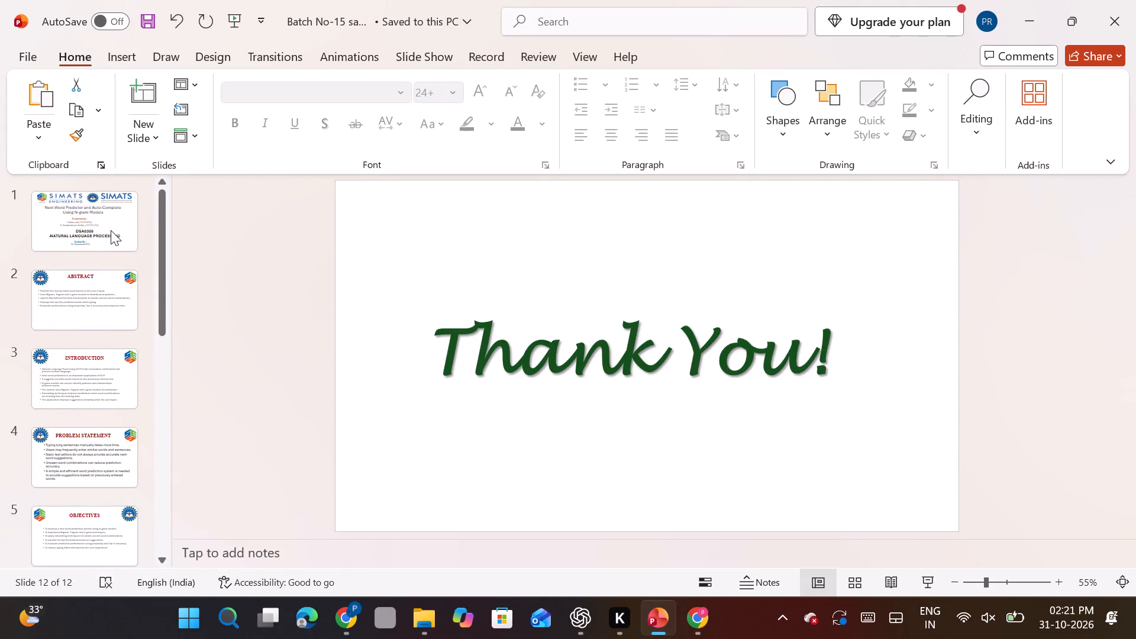
pyautogui.click(111, 230)
# Change the font color of the ABSTRACT slide's title to black.
pyautogui.click(96, 307)
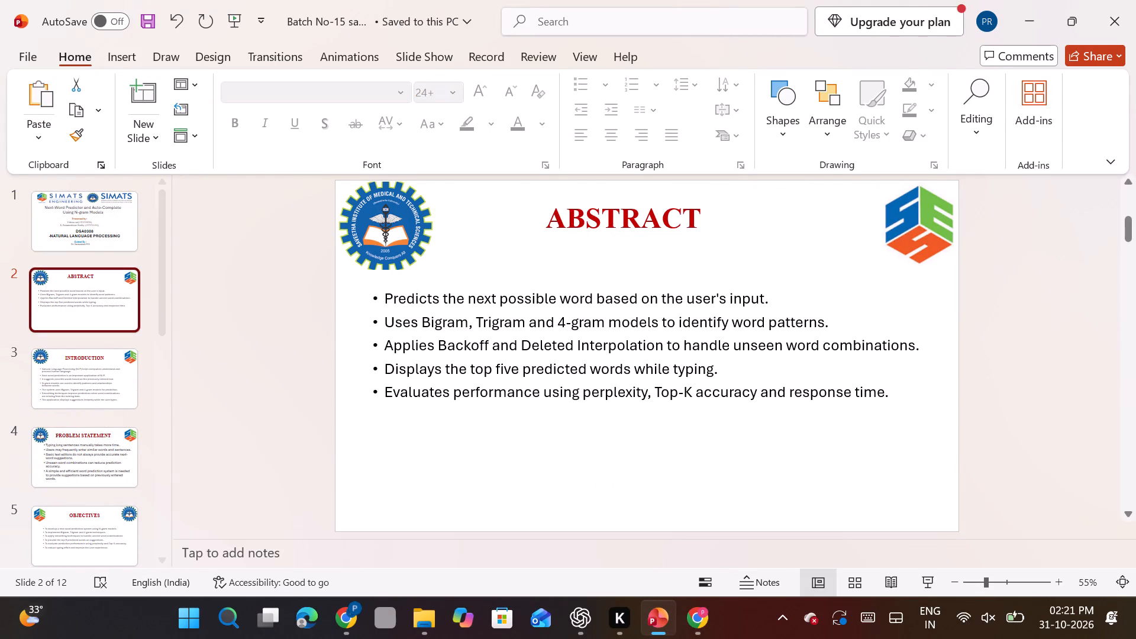
pyautogui.click(544, 227)
pyautogui.tripleClick(575, 222)
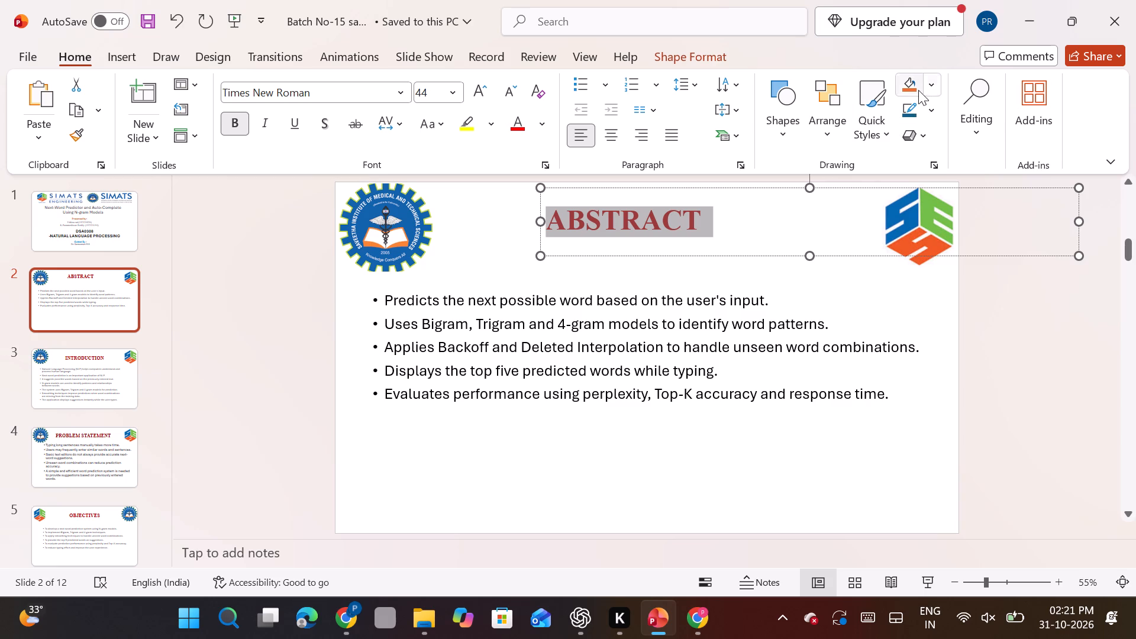
pyautogui.click(539, 127)
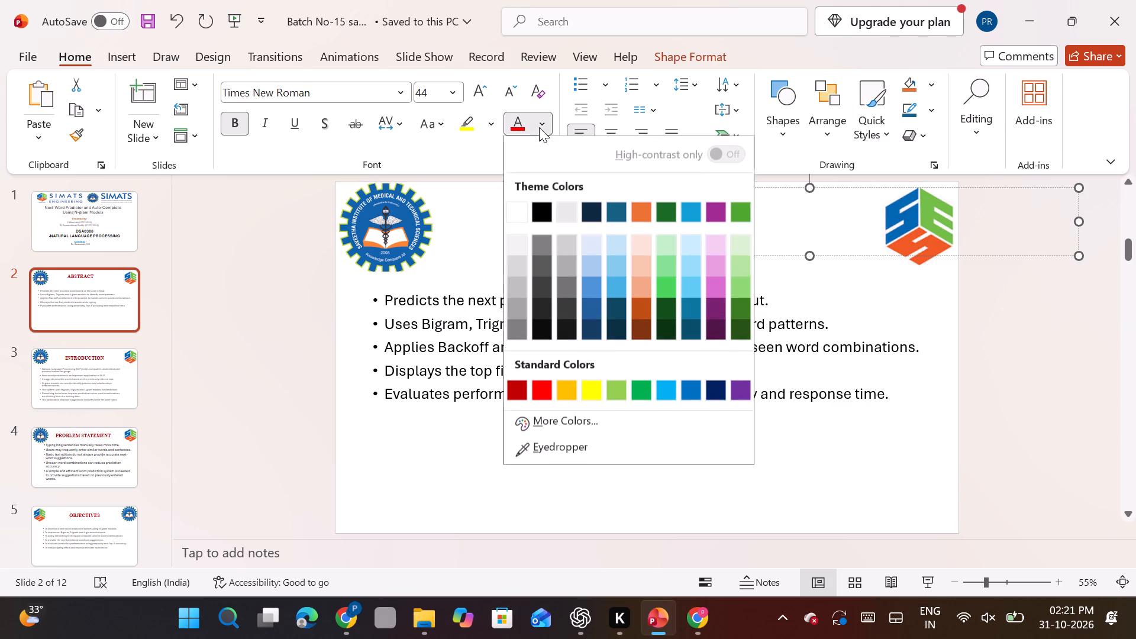
pyautogui.click(544, 208)
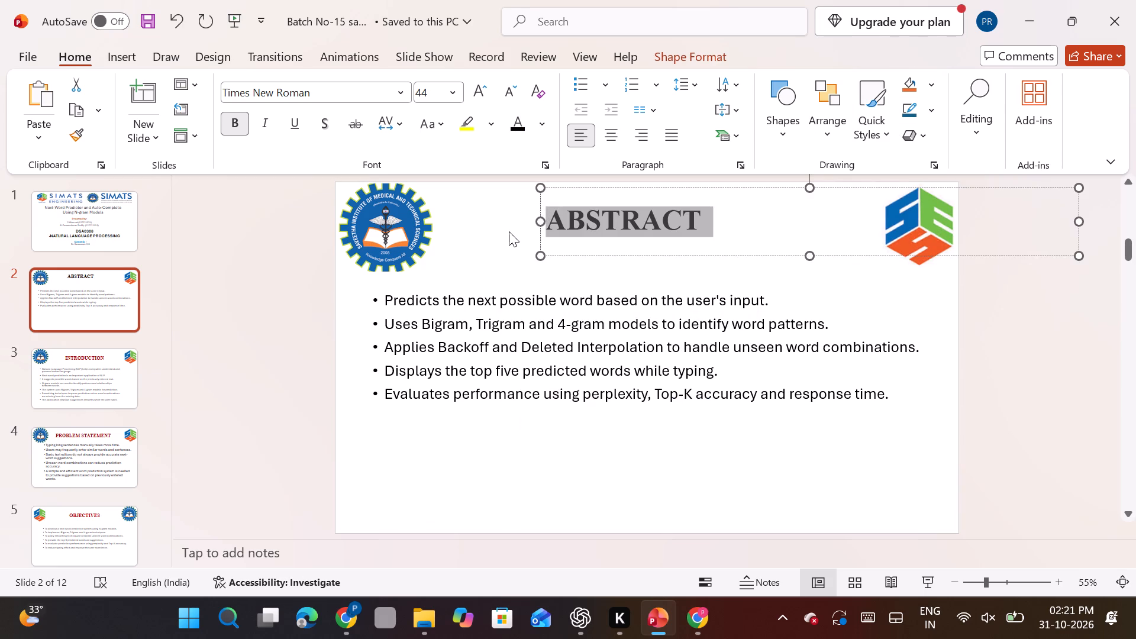
pyautogui.click(509, 231)
# Change the font color of the INTRODUCTION, PROBLEM STATEMENT and OBJECTIVES slide titles to black.
pyautogui.click(79, 380)
pyautogui.doubleClick(618, 227)
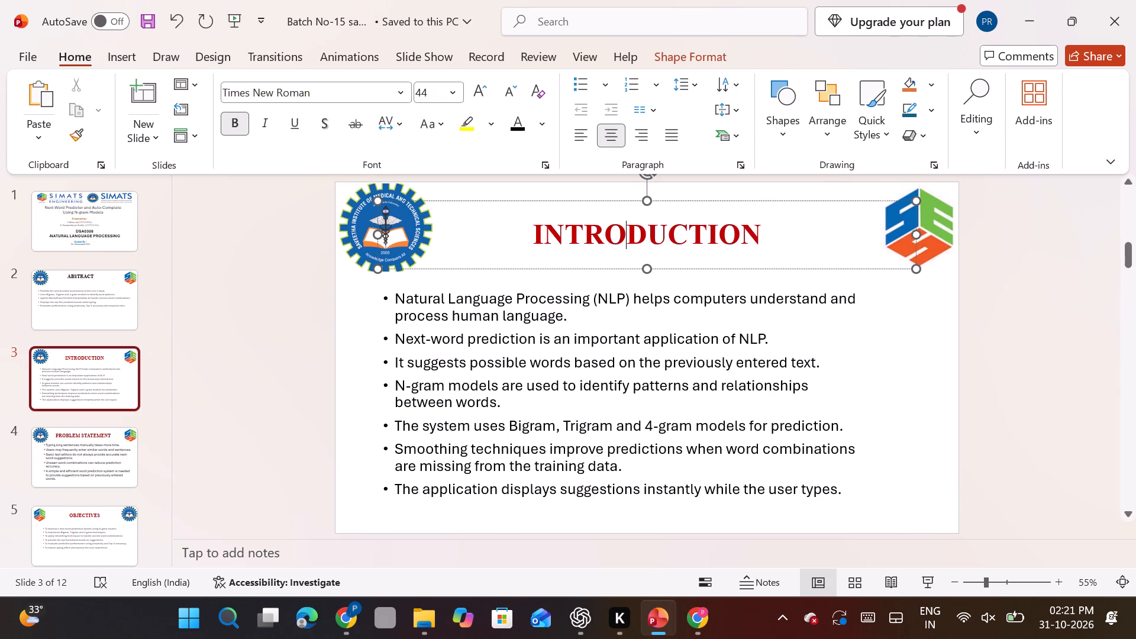
pyautogui.click(535, 124)
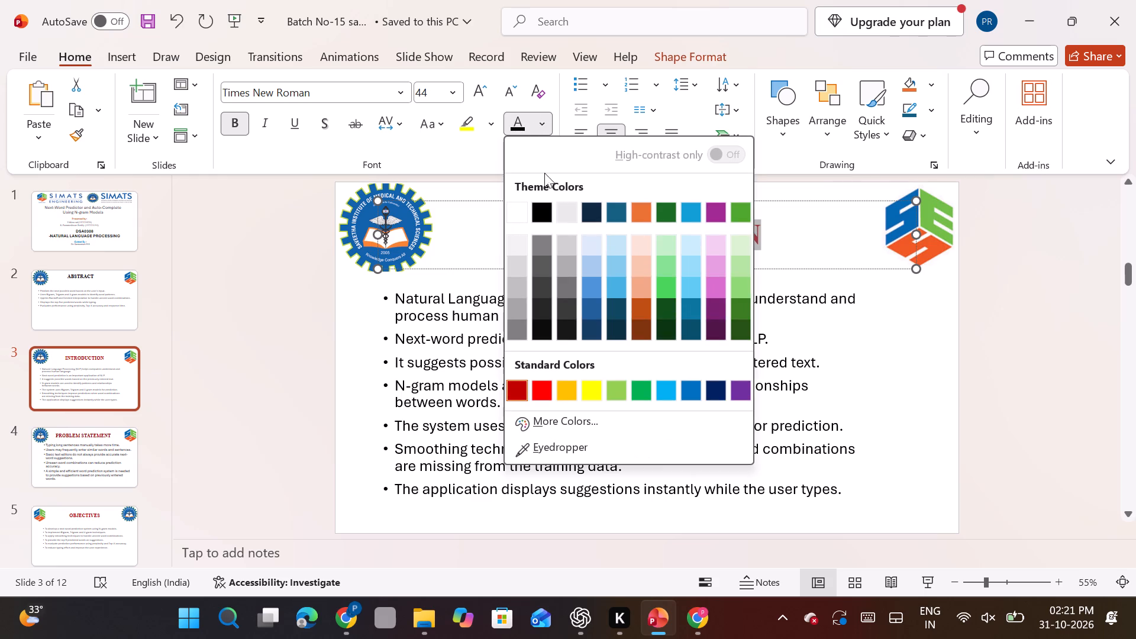
pyautogui.click(538, 205)
pyautogui.click(70, 433)
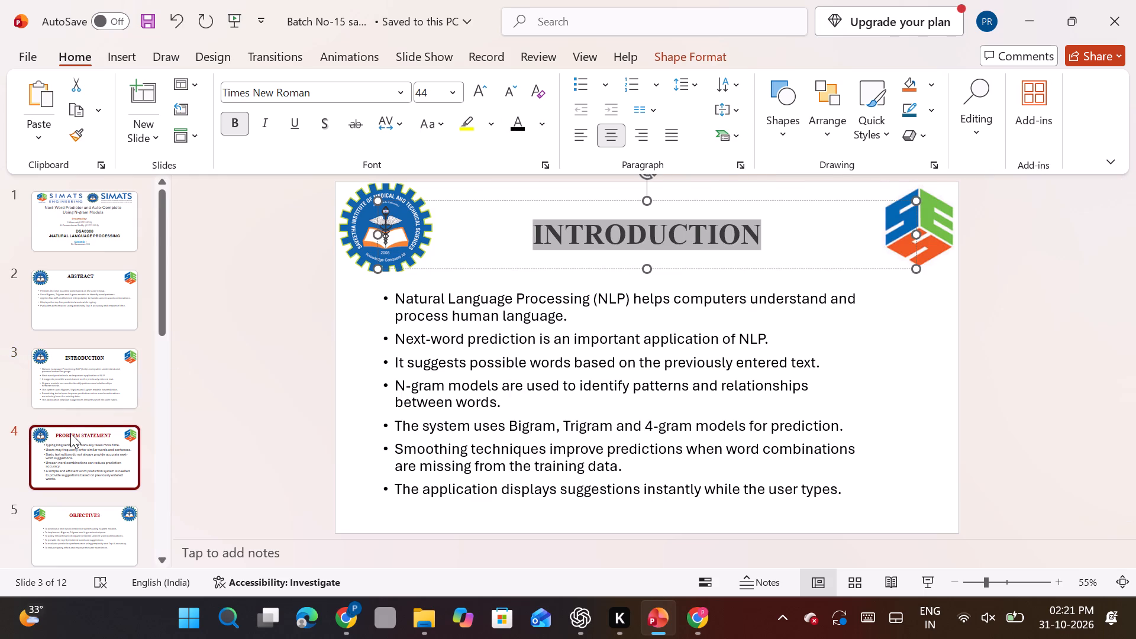
pyautogui.tripleClick(673, 227)
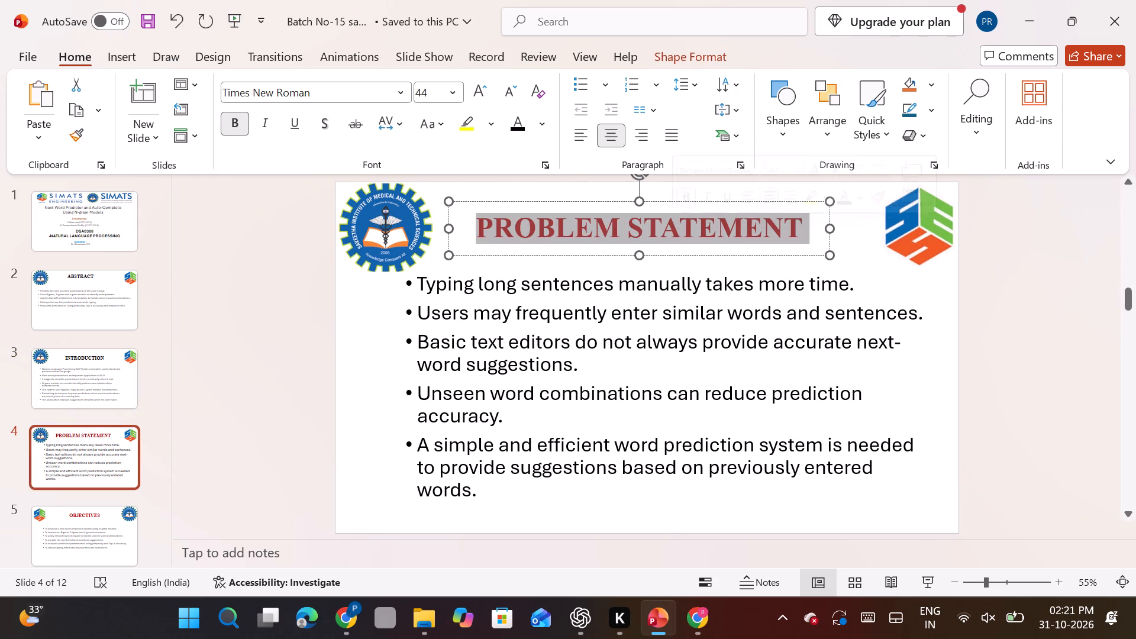
pyautogui.click(546, 130)
pyautogui.click(543, 202)
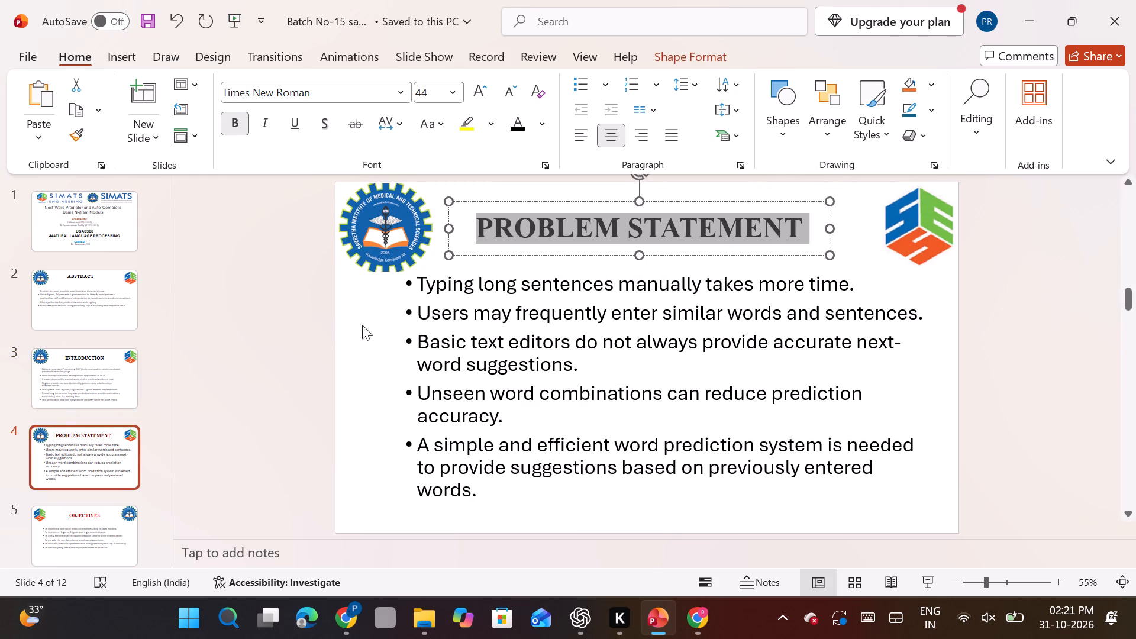
pyautogui.click(92, 511)
pyautogui.tripleClick(652, 230)
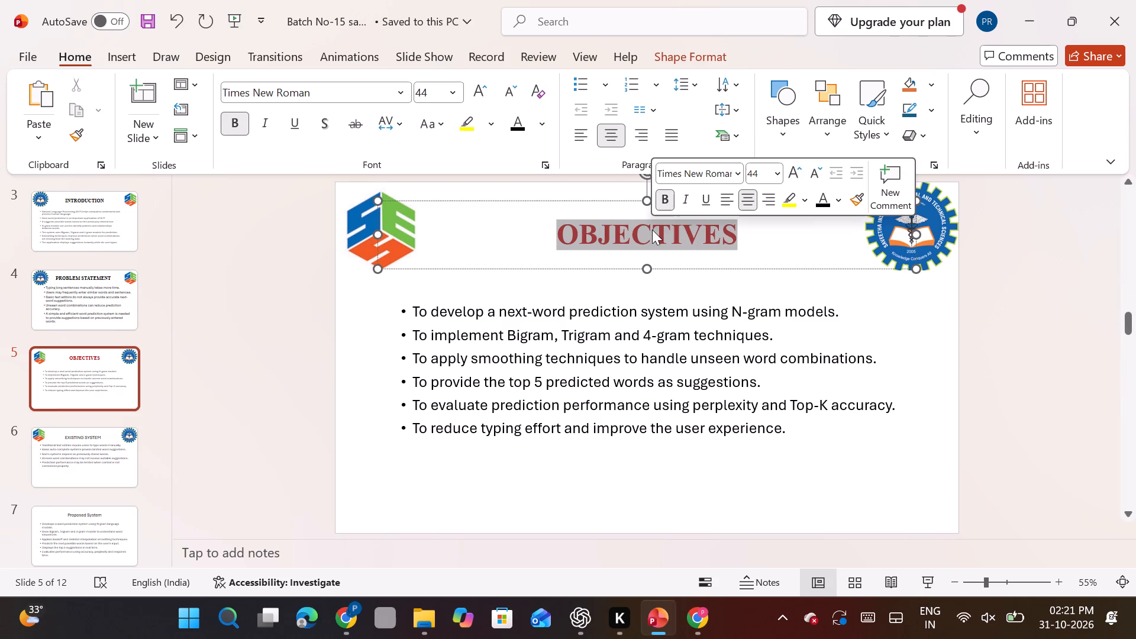
pyautogui.click(543, 121)
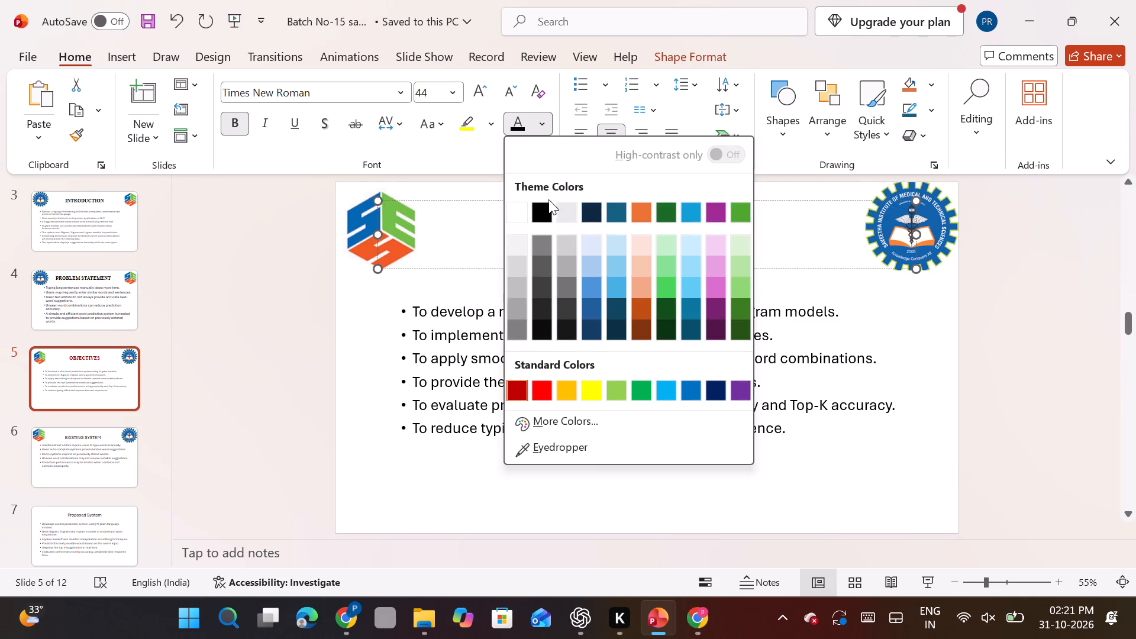
pyautogui.click(547, 205)
# Make the titles of the EXISTING SYSTEM, Proposed System and LIST OF MODULES slides bold.
pyautogui.scroll(-3, 382, 374)
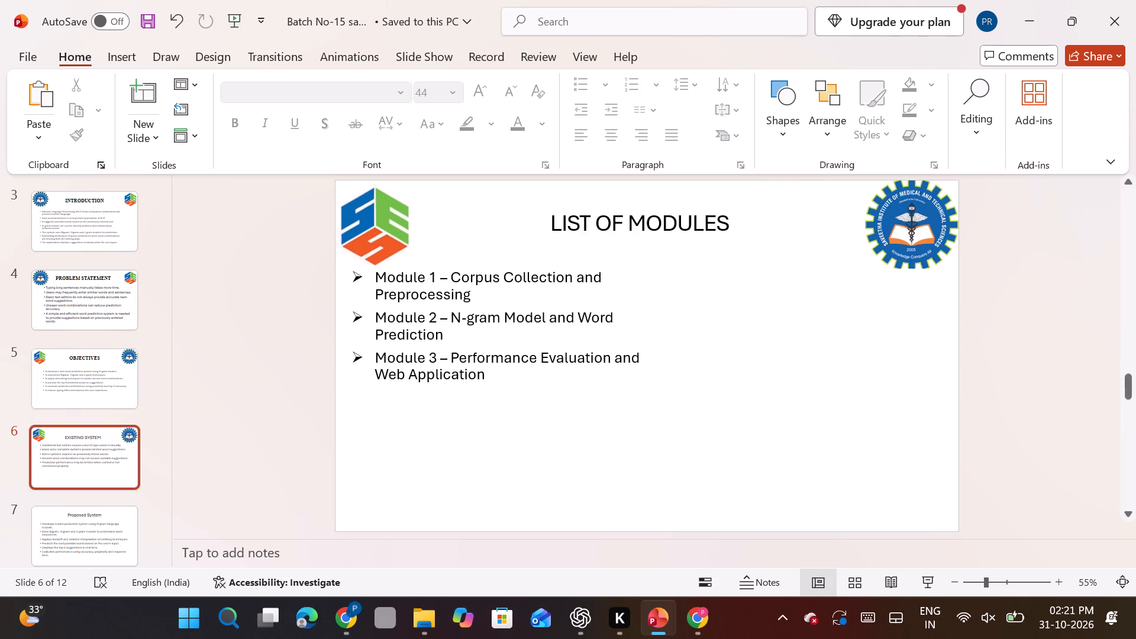
pyautogui.scroll(5, 383, 372)
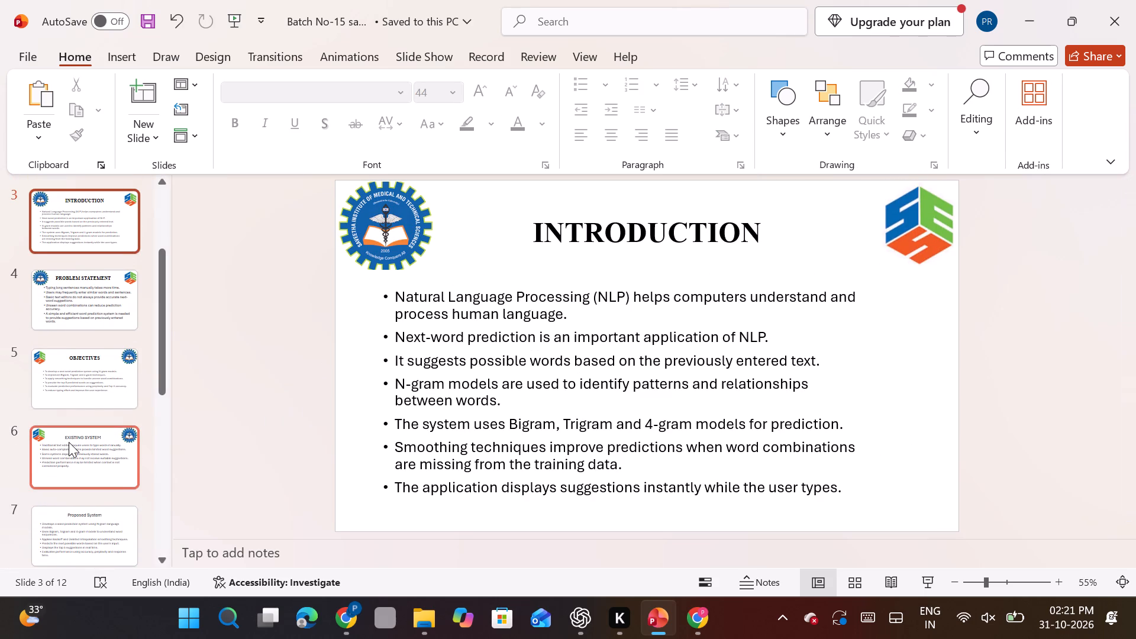
pyautogui.click(69, 442)
pyautogui.doubleClick(563, 239)
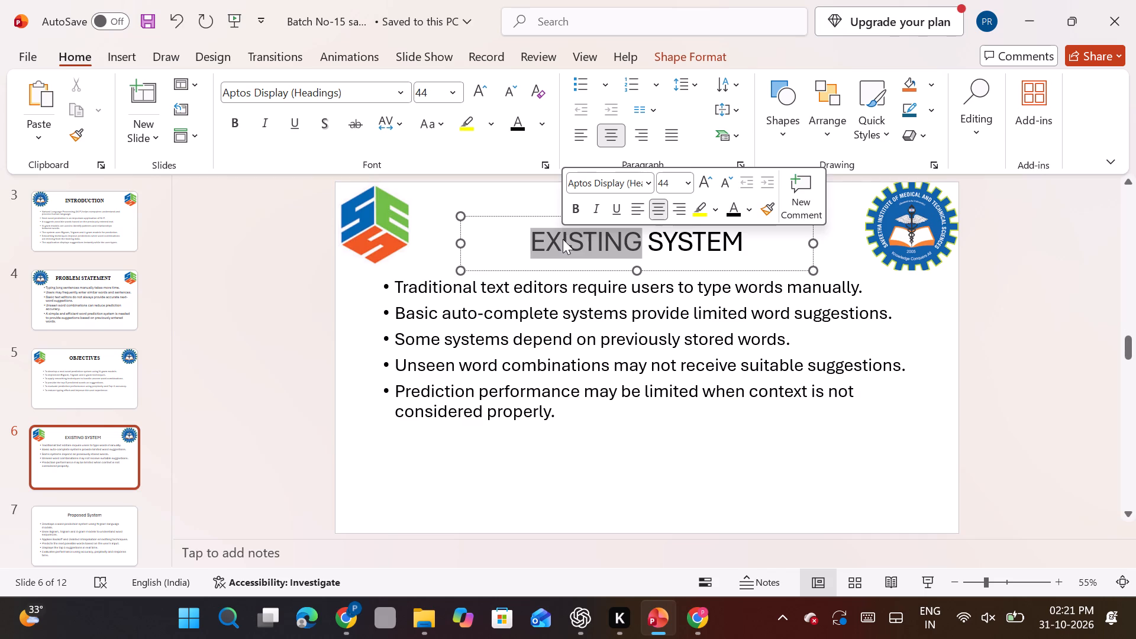
pyautogui.tripleClick(563, 239)
pyautogui.click(577, 203)
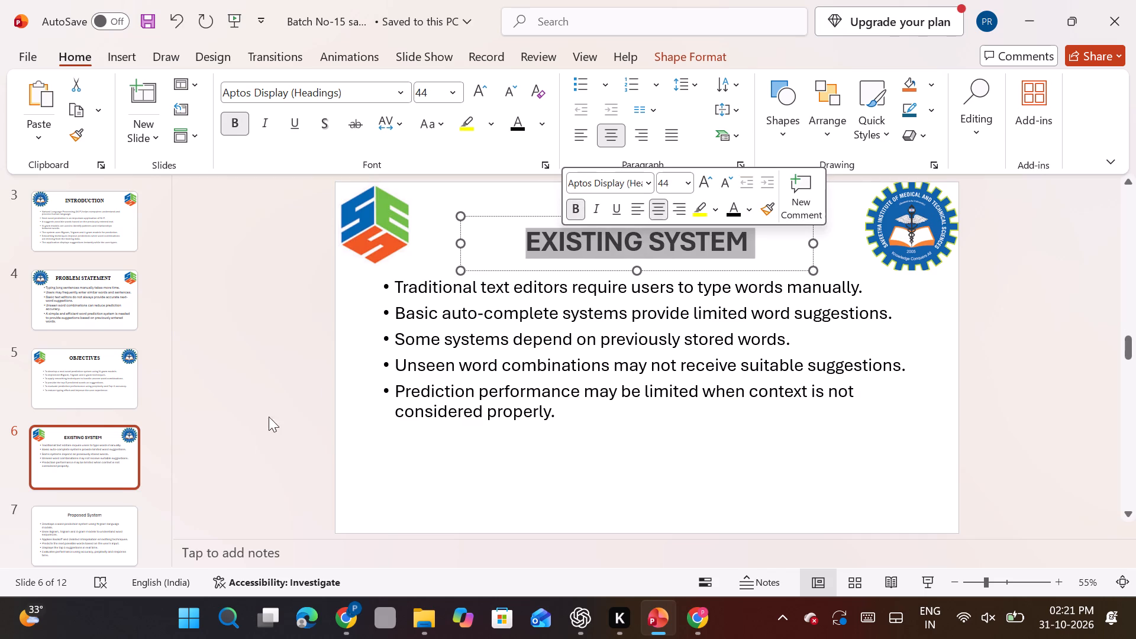
pyautogui.click(51, 533)
pyautogui.tripleClick(601, 246)
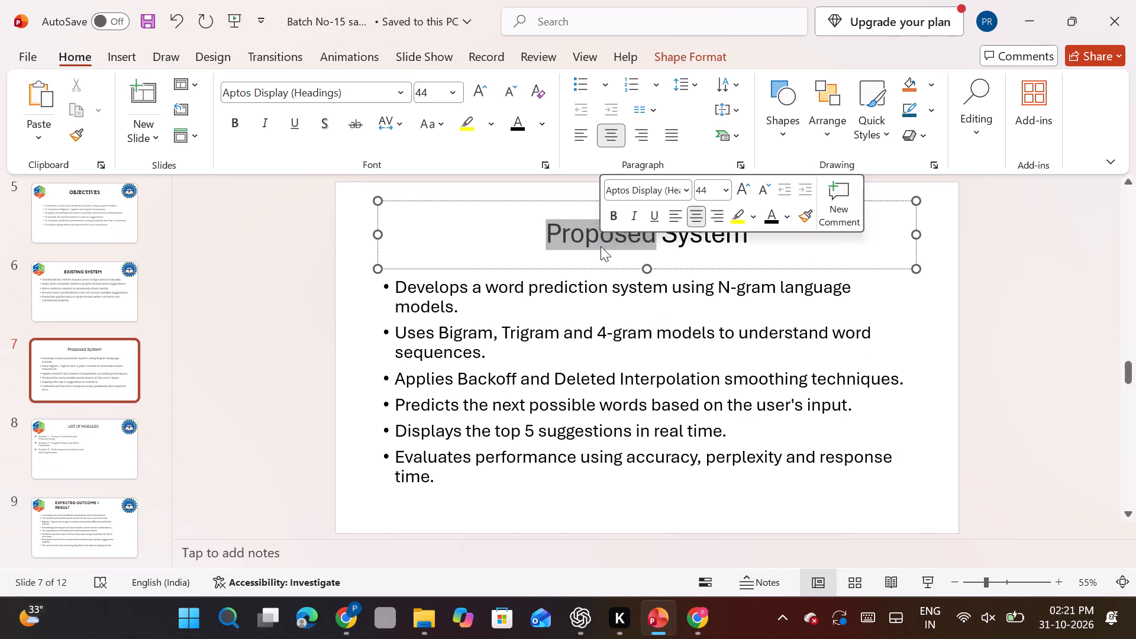
pyautogui.click(609, 212)
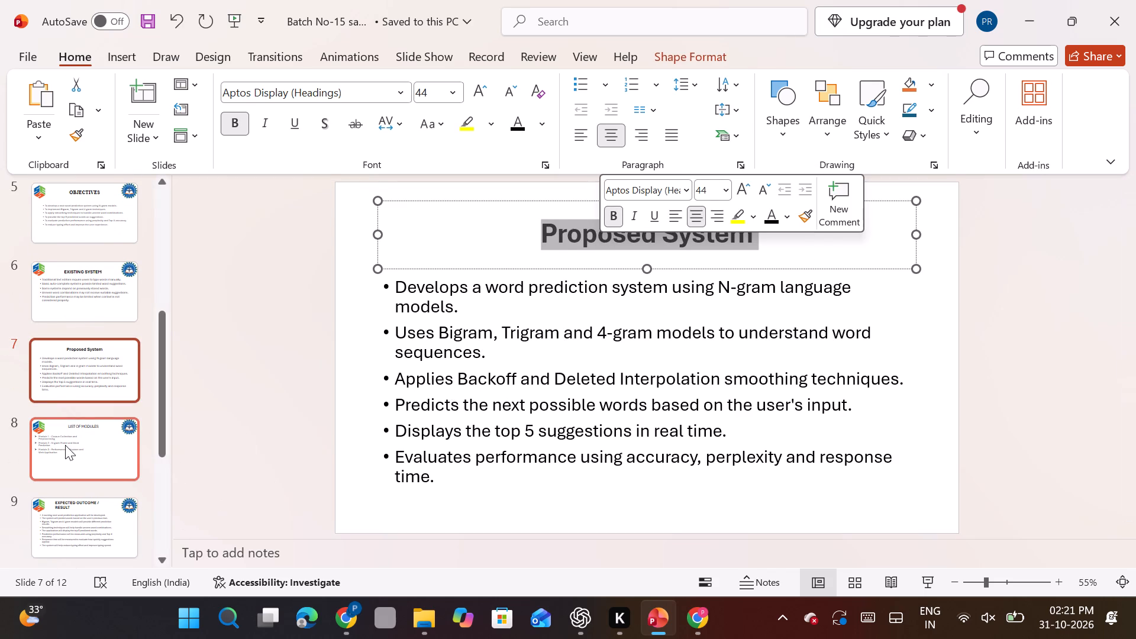
pyautogui.click(69, 441)
pyautogui.tripleClick(635, 233)
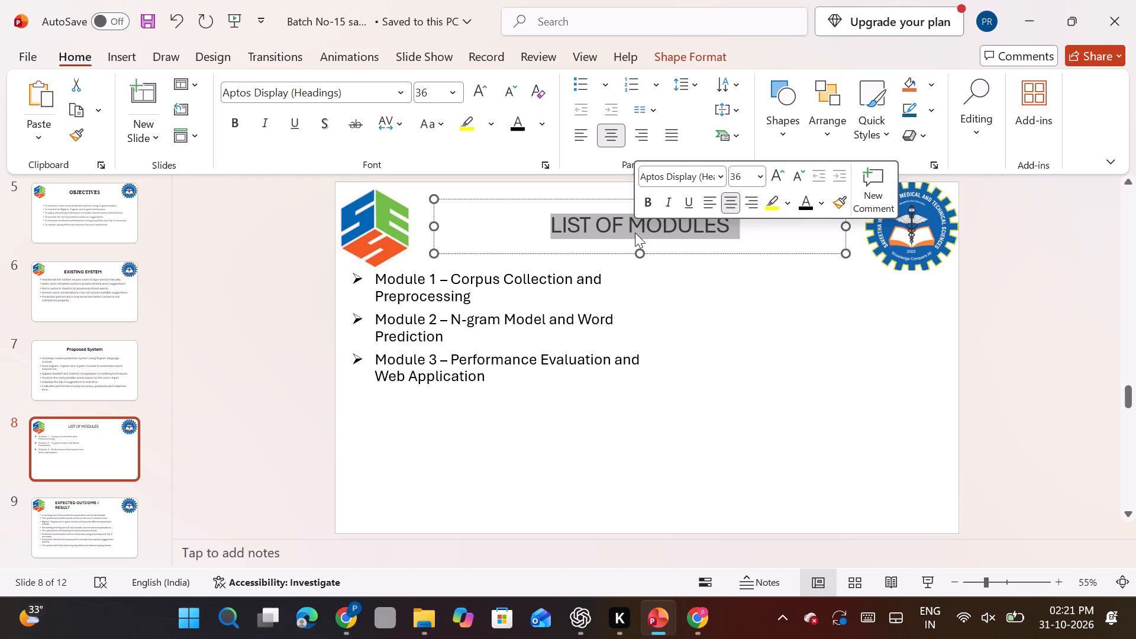
pyautogui.click(640, 202)
# Change the font color of the CONCLUSION and REFERENCES slide titles to black.
pyautogui.click(93, 527)
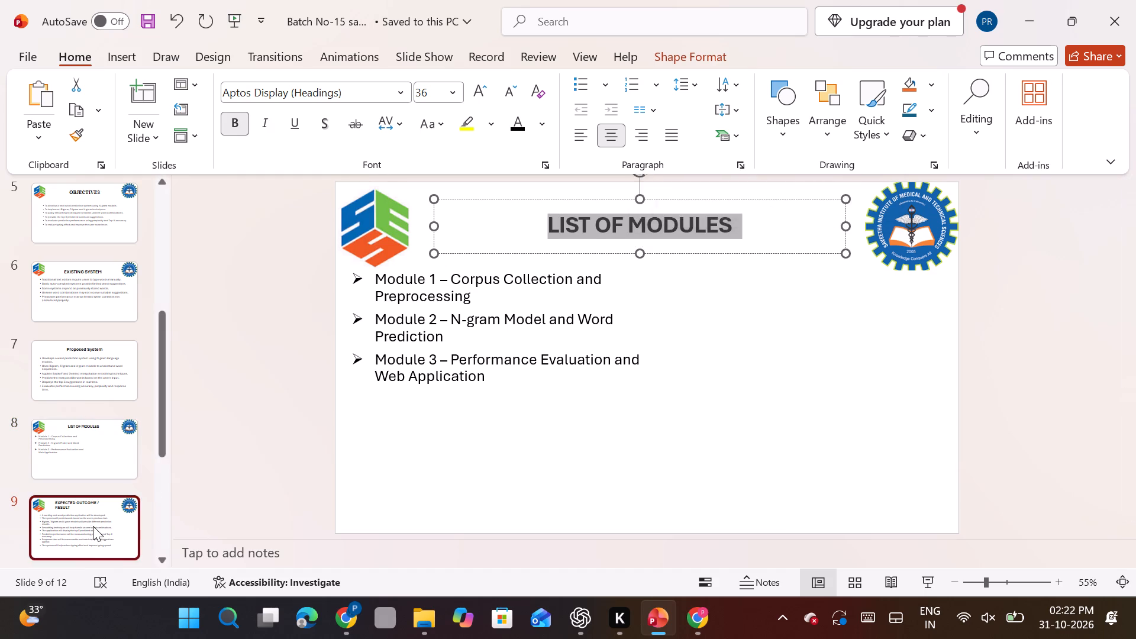
pyautogui.scroll(-2, 380, 404)
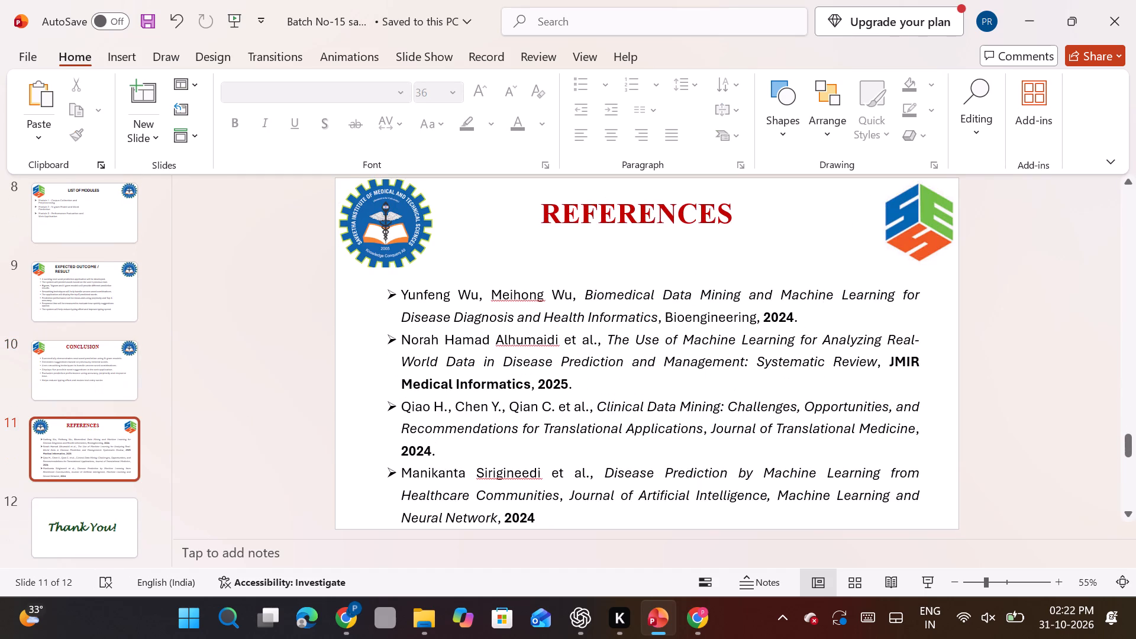
pyautogui.scroll(1, 380, 404)
pyautogui.tripleClick(576, 224)
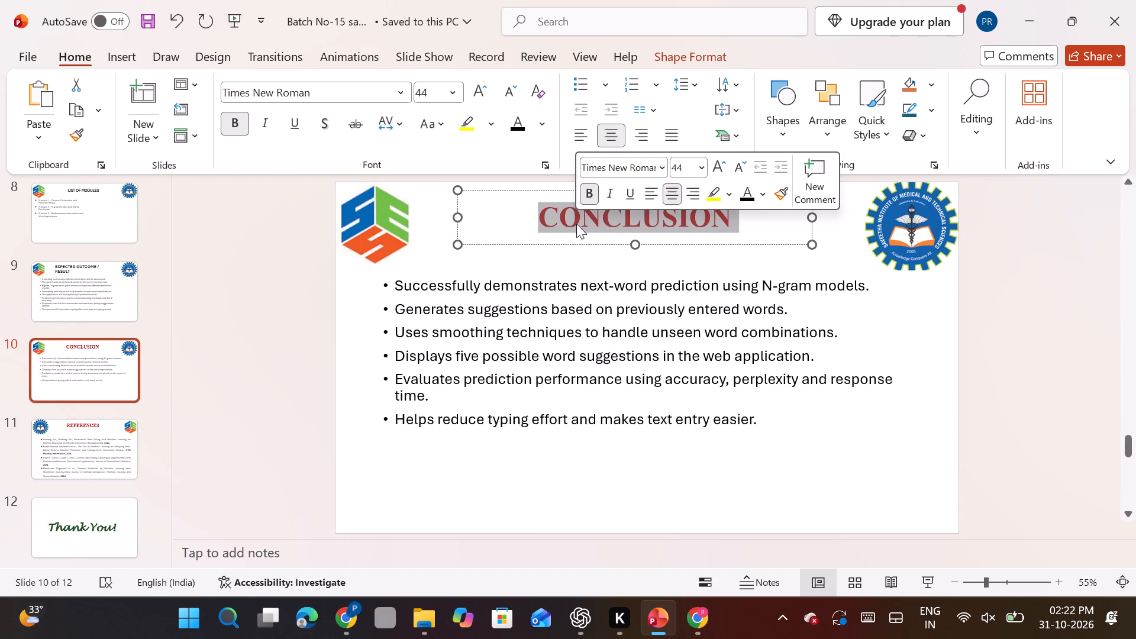
pyautogui.click(538, 127)
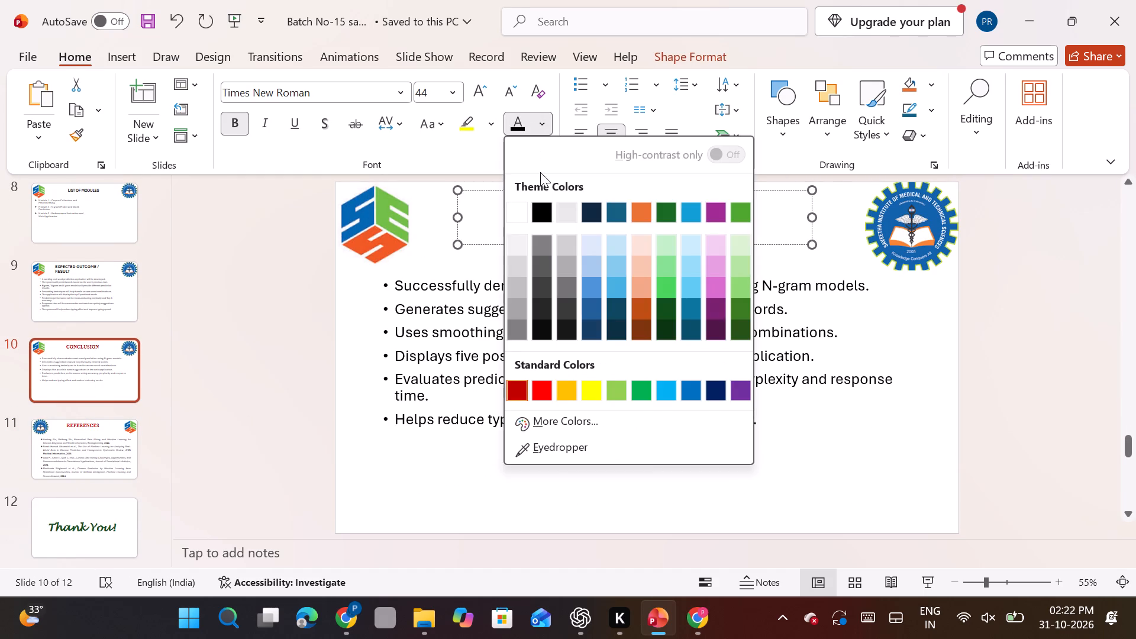
pyautogui.click(536, 207)
pyautogui.click(41, 465)
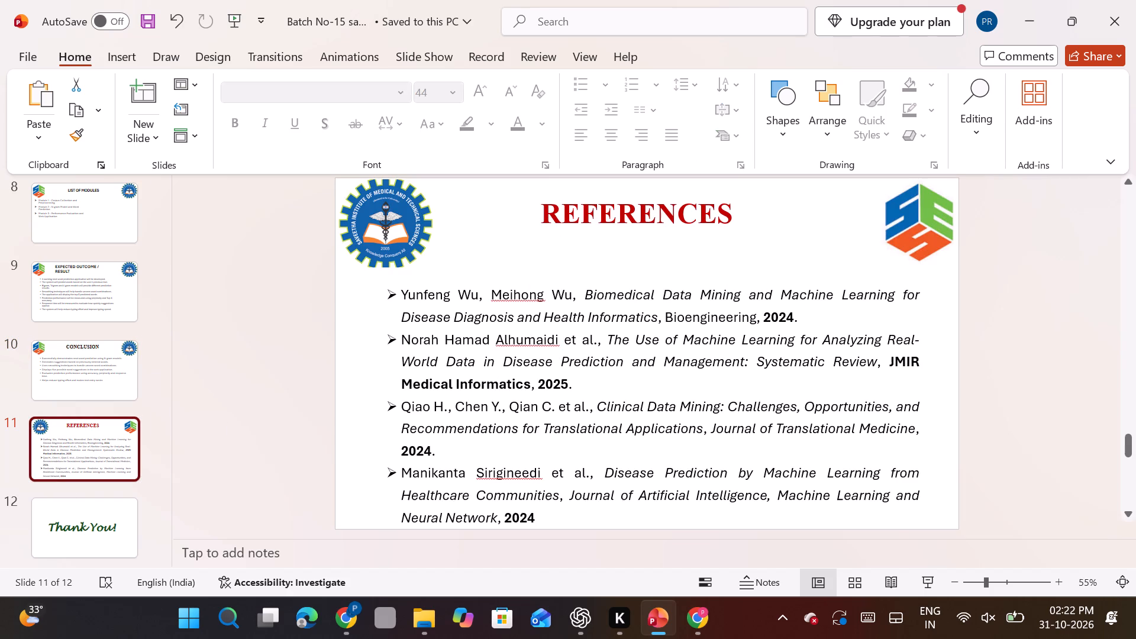
pyautogui.tripleClick(576, 227)
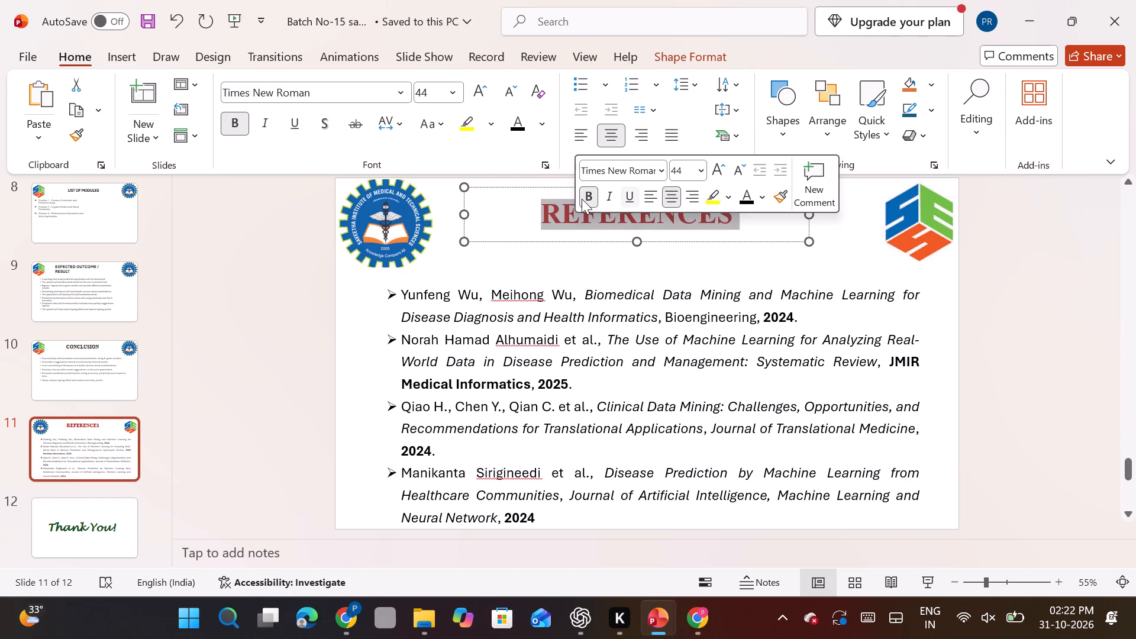
pyautogui.click(544, 129)
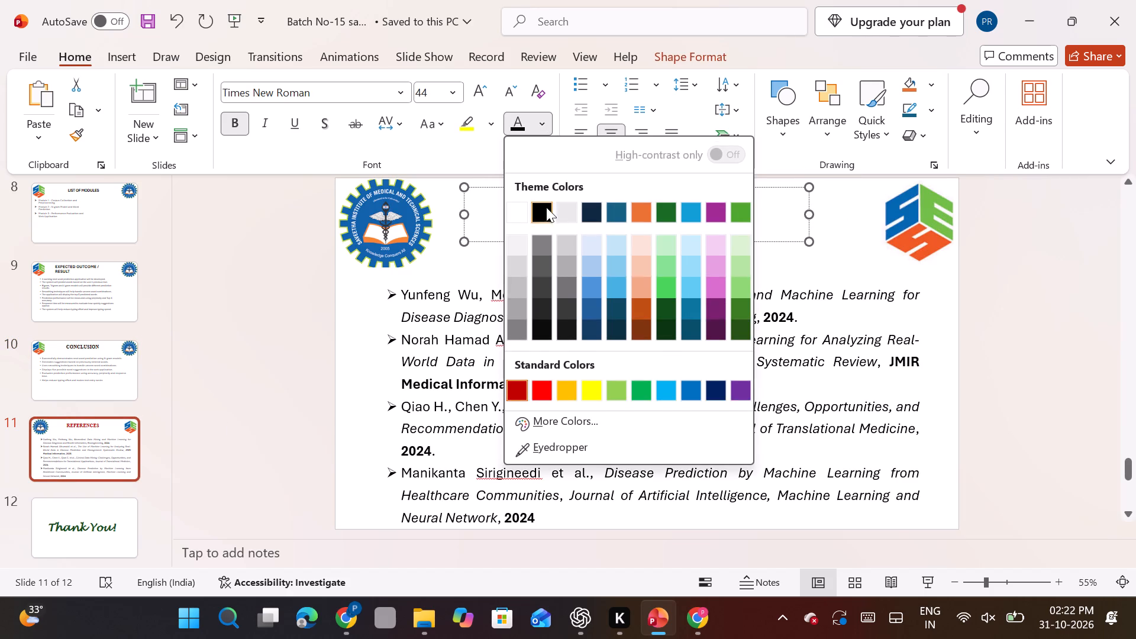
pyautogui.click(546, 208)
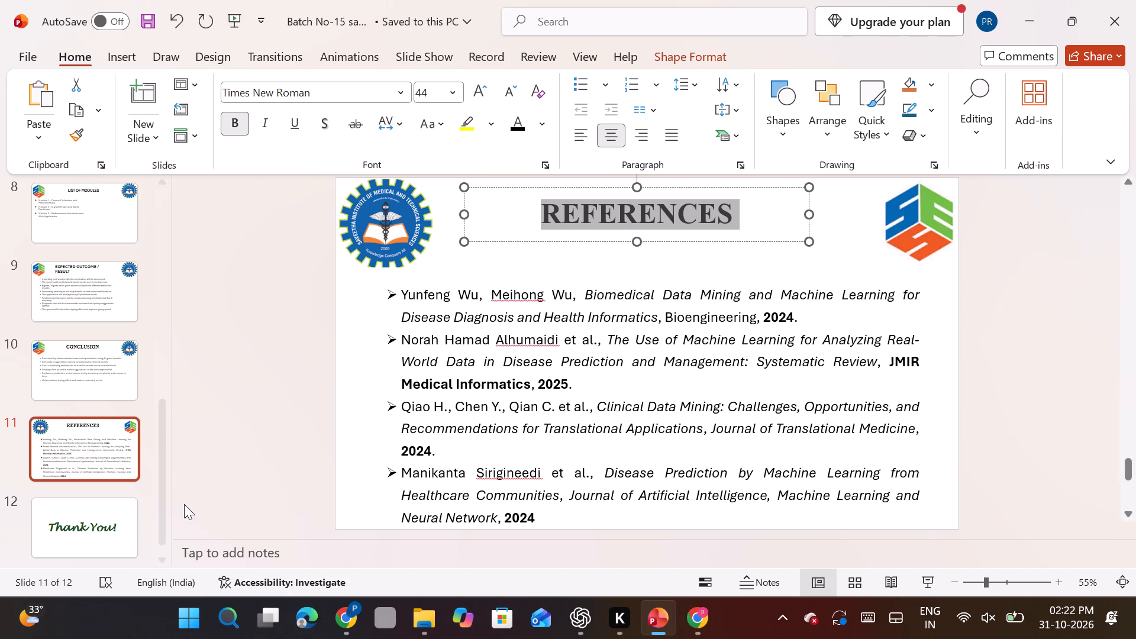
# Set all the bullet text on the ABSTRACT slide to 1.5 line spacing and font size 24.
pyautogui.scroll(10, 112, 409)
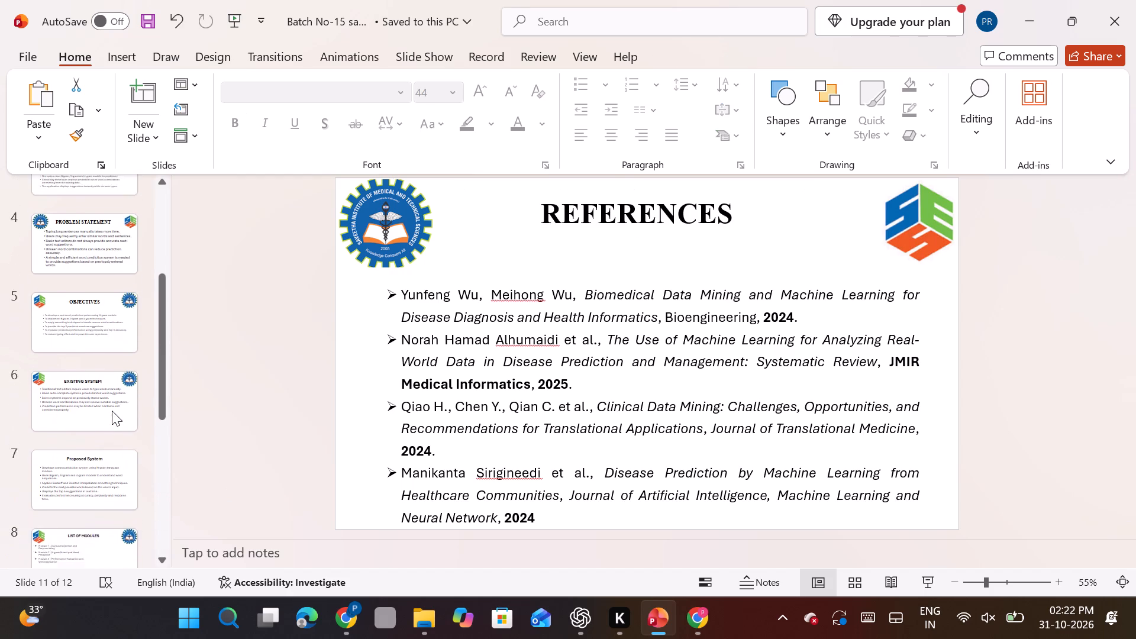
pyautogui.scroll(14, 112, 411)
pyautogui.click(102, 240)
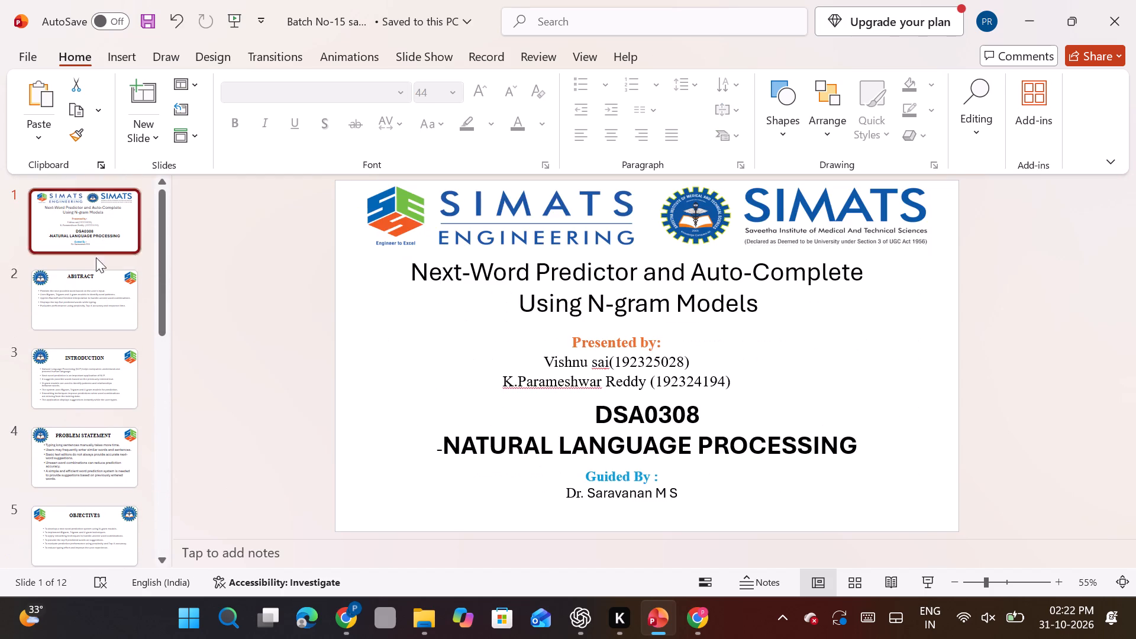
pyautogui.click(86, 291)
pyautogui.click(380, 294)
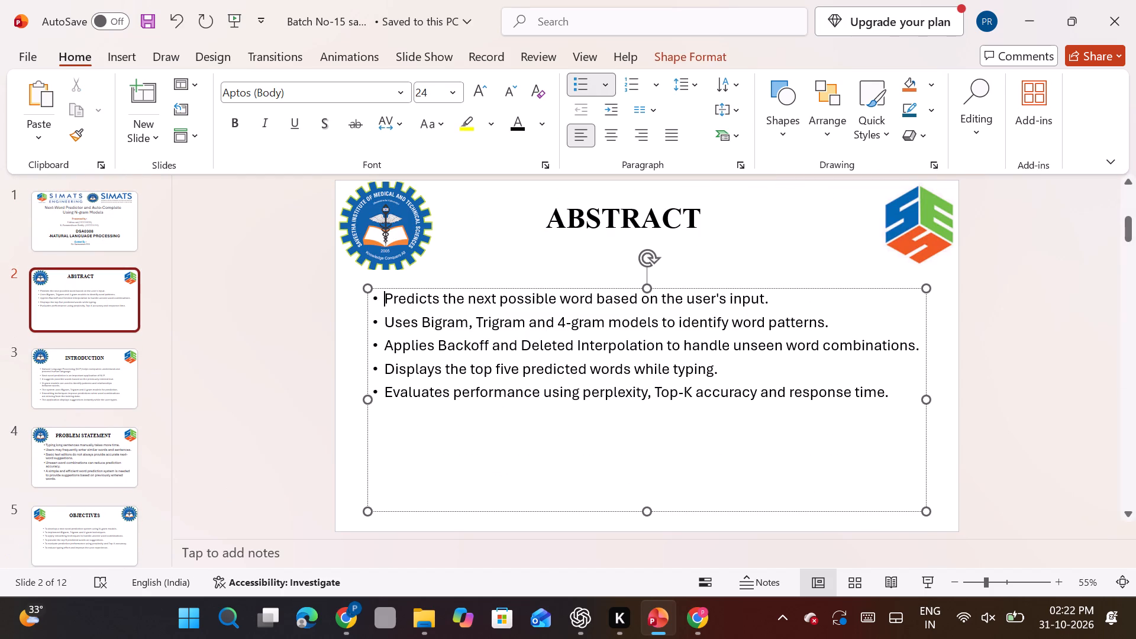
pyautogui.moveTo(380, 295); pyautogui.dragTo(860, 390)
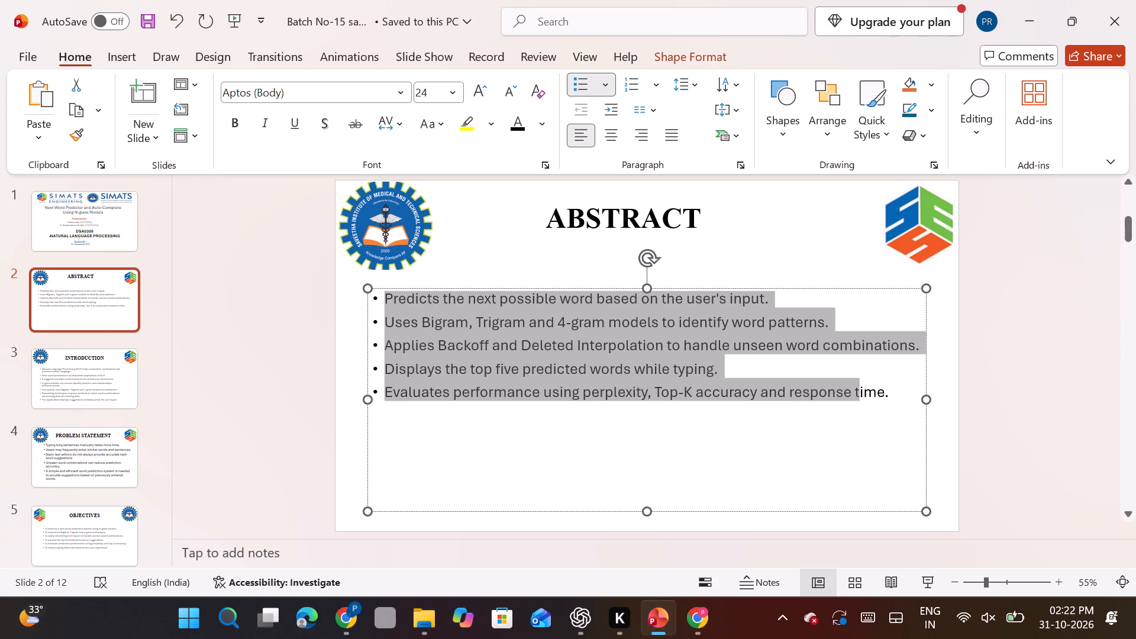
pyautogui.moveTo(860, 390); pyautogui.dragTo(890, 390)
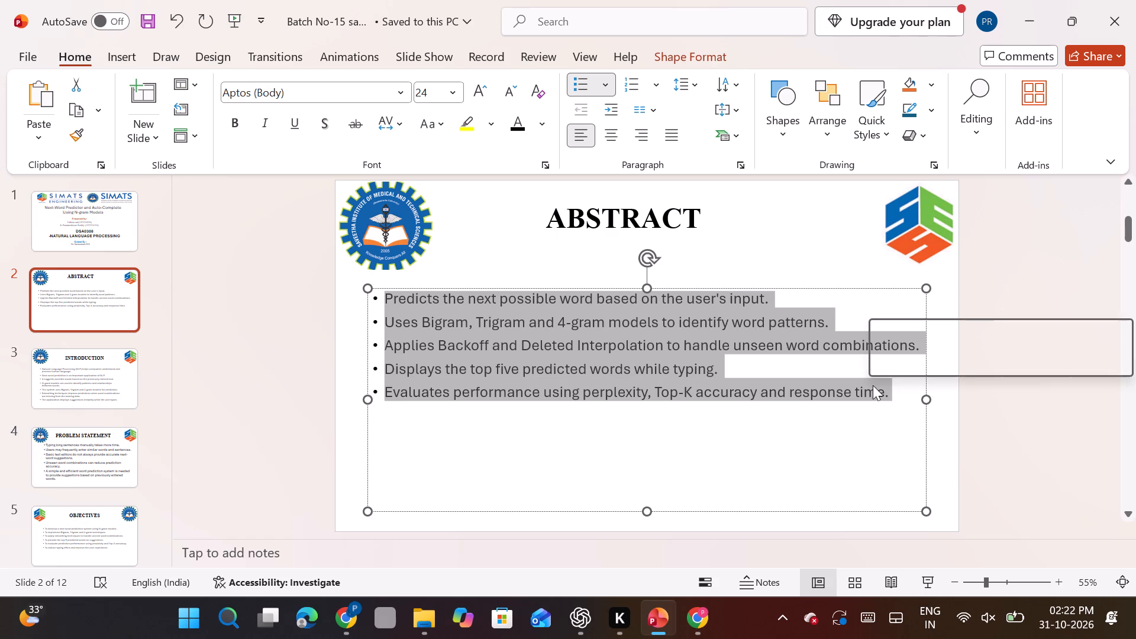
pyautogui.click(701, 81)
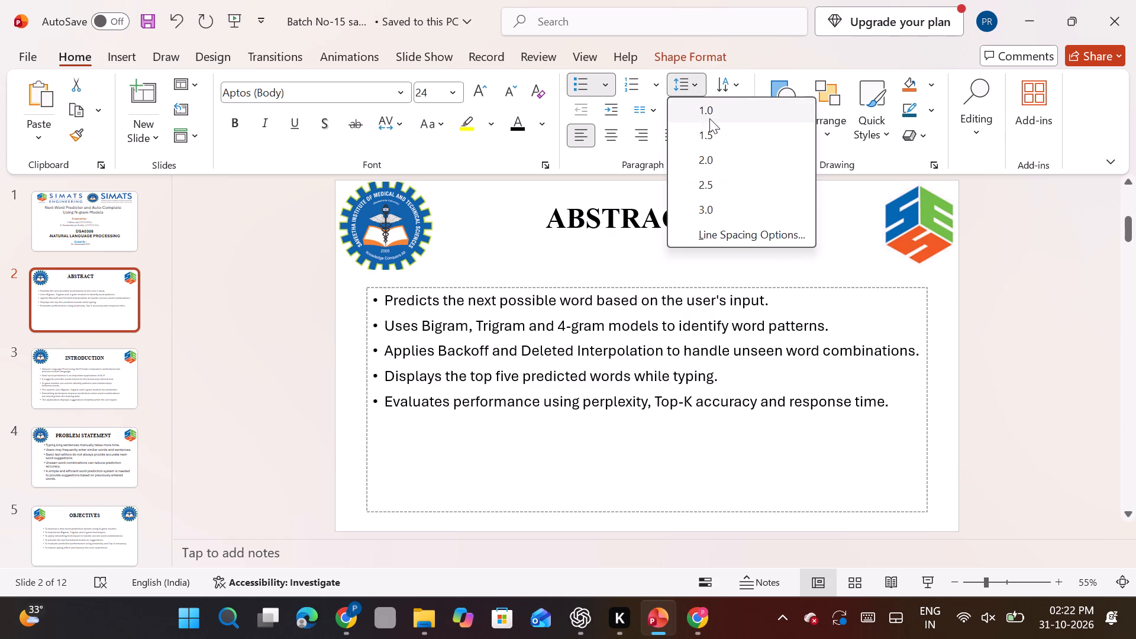
pyautogui.click(714, 133)
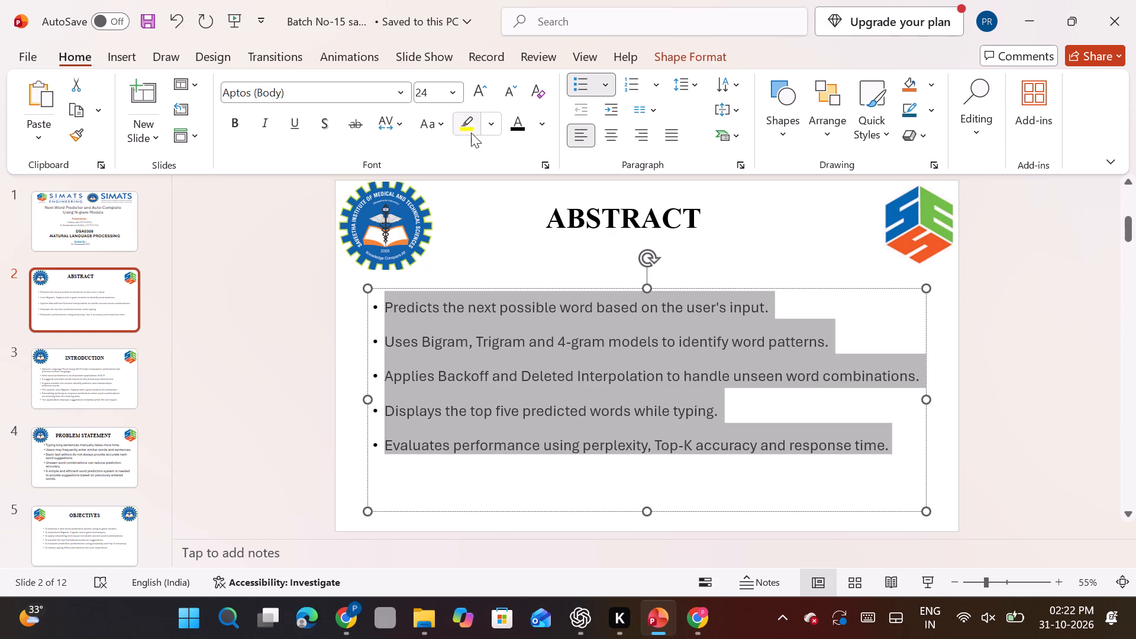
pyautogui.click(458, 88)
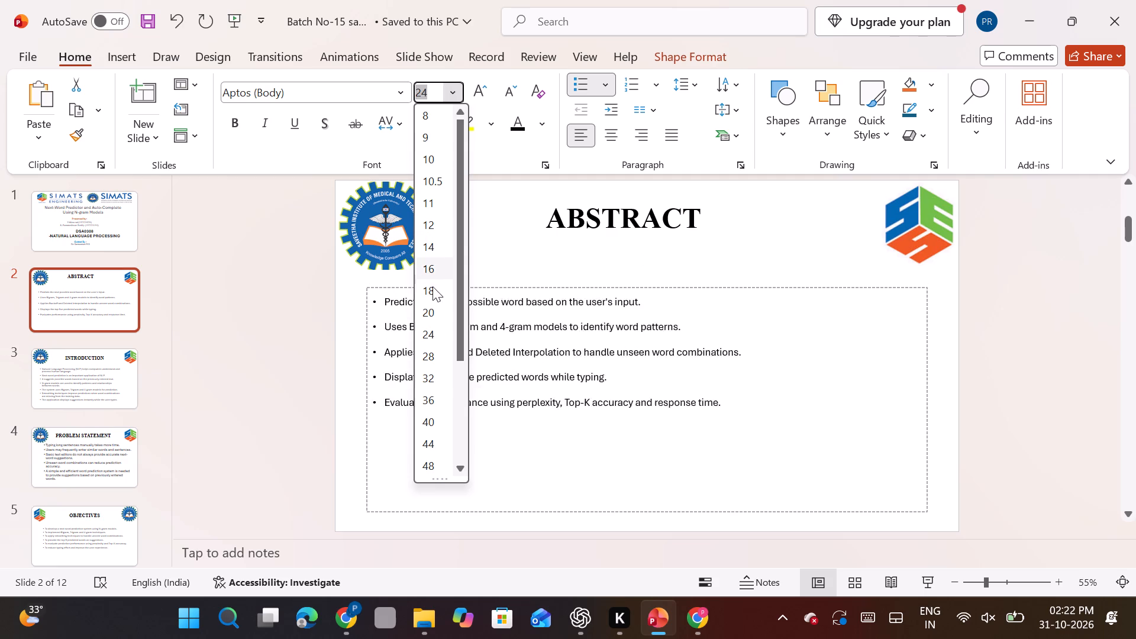
pyautogui.click(432, 340)
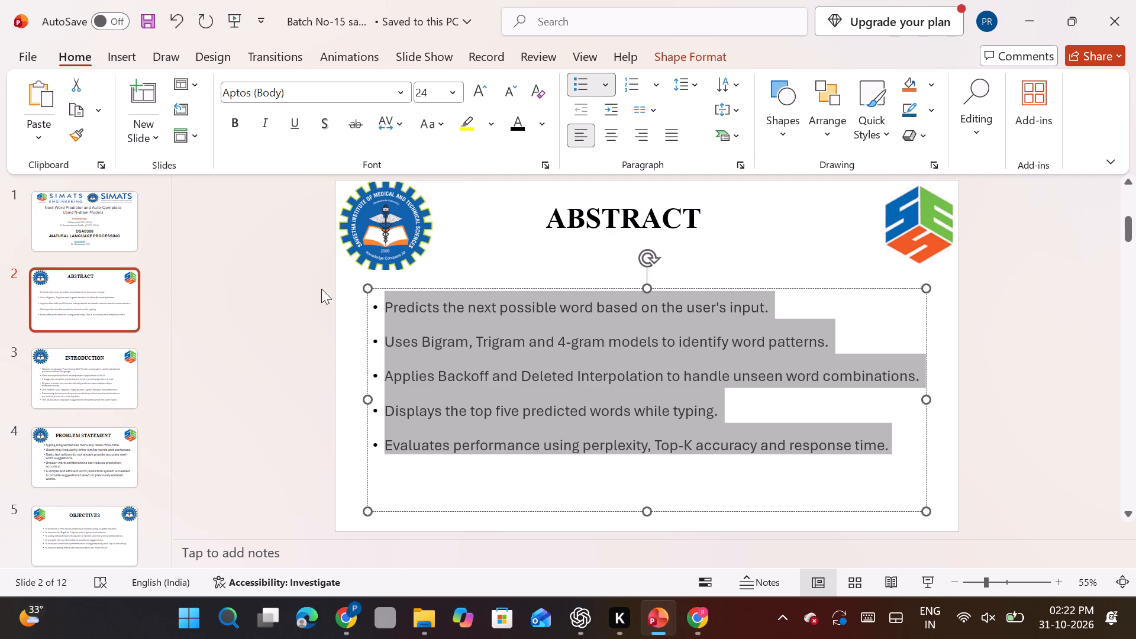
pyautogui.click(309, 292)
# Set all the bullet text on the PROBLEM STATEMENT slide to font size 28 and 1.5 line spacing.
pyautogui.click(49, 388)
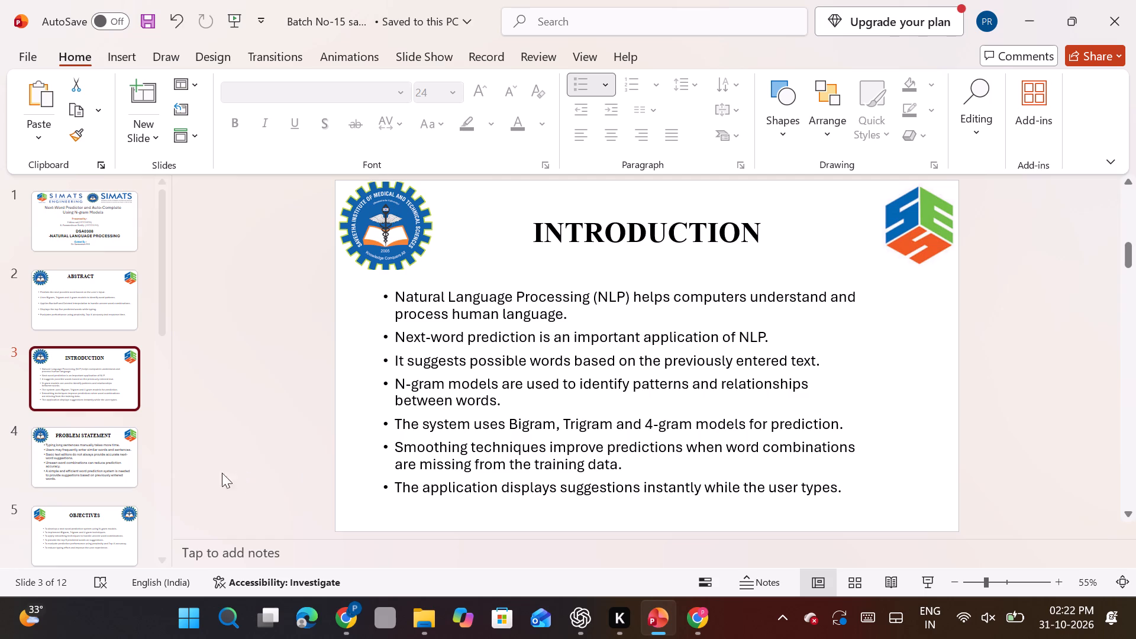
pyautogui.click(120, 462)
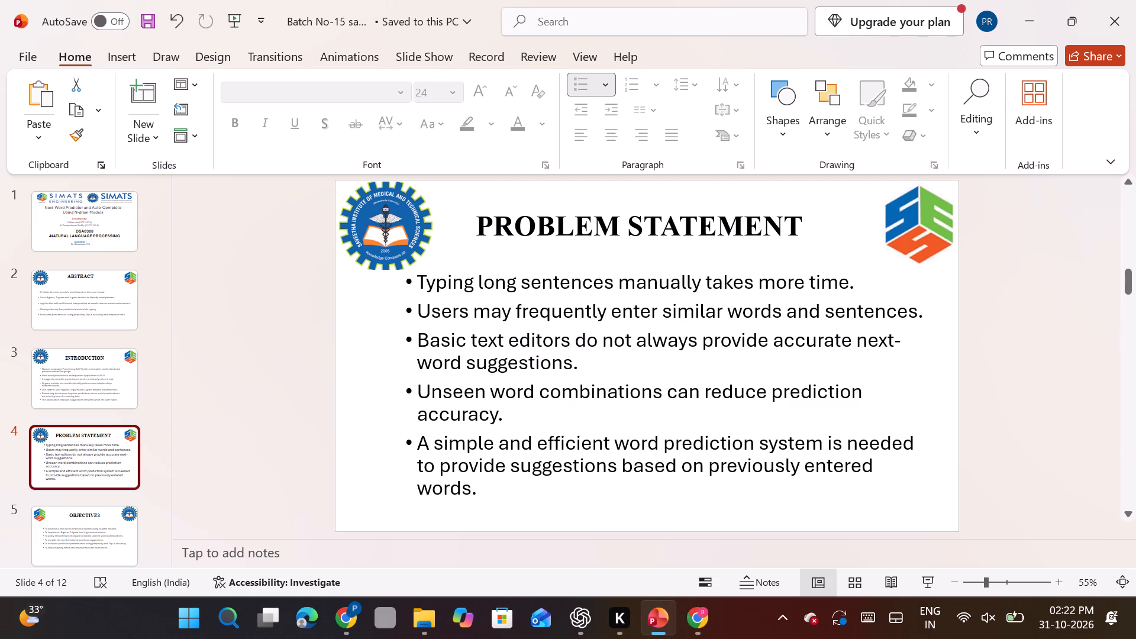
pyautogui.moveTo(482, 492); pyautogui.dragTo(453, 416)
pyautogui.moveTo(431, 346); pyautogui.dragTo(427, 333)
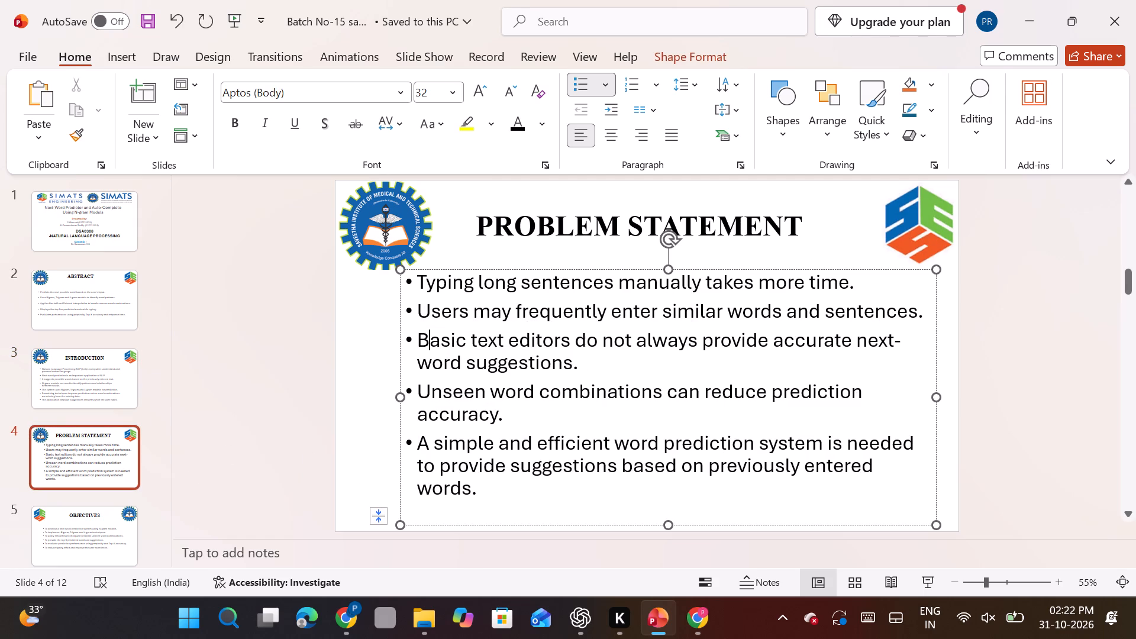
pyautogui.moveTo(488, 501); pyautogui.dragTo(424, 287)
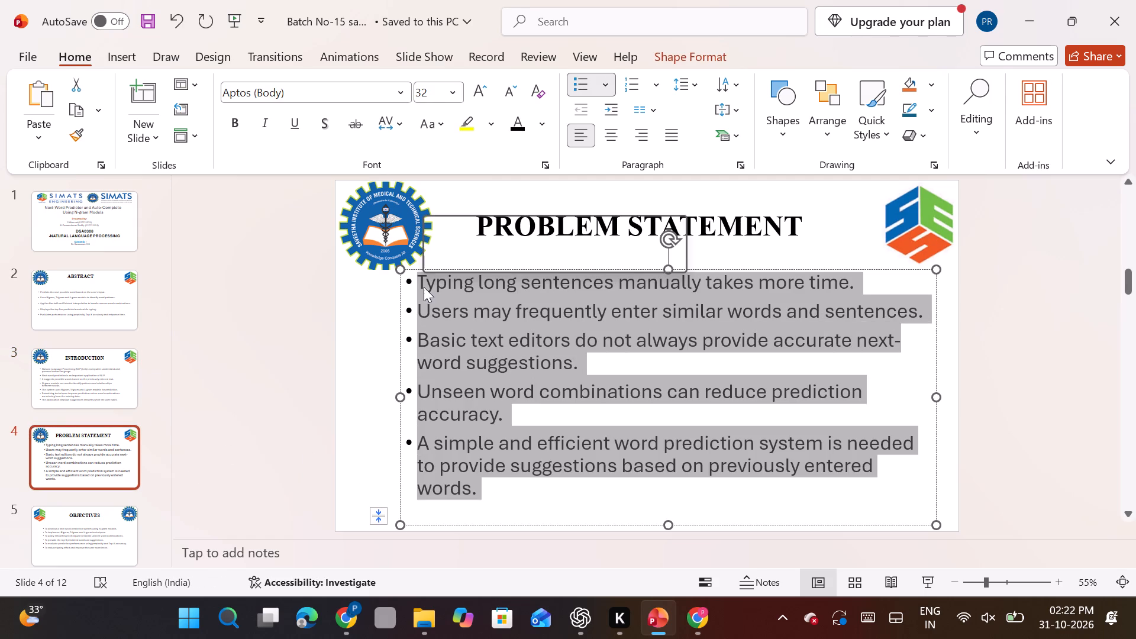
pyautogui.click(454, 94)
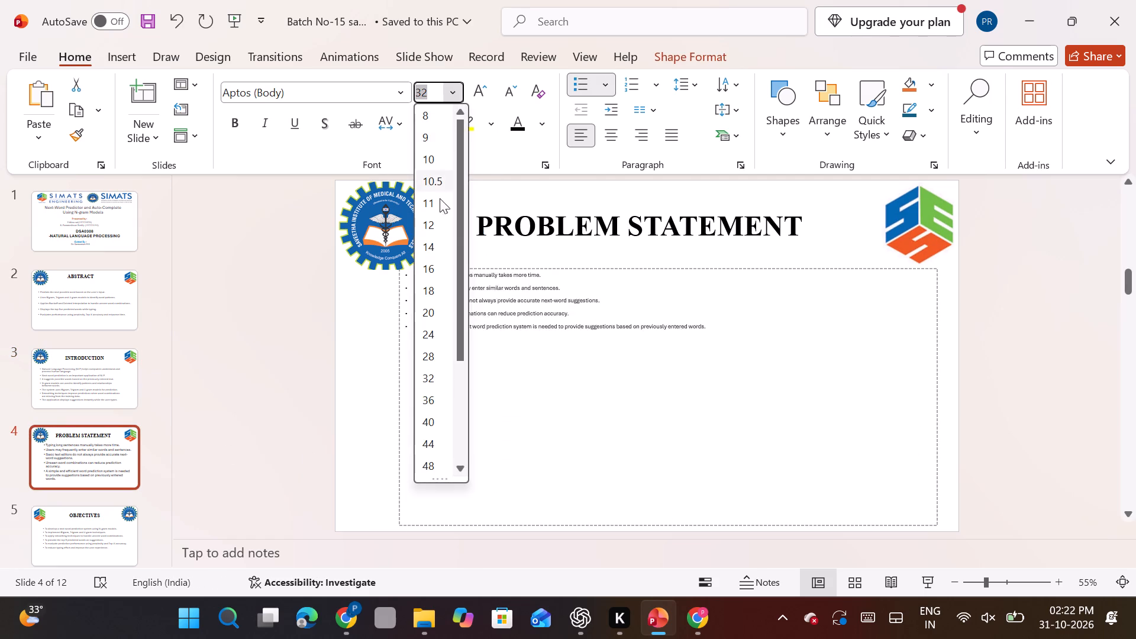
pyautogui.click(432, 351)
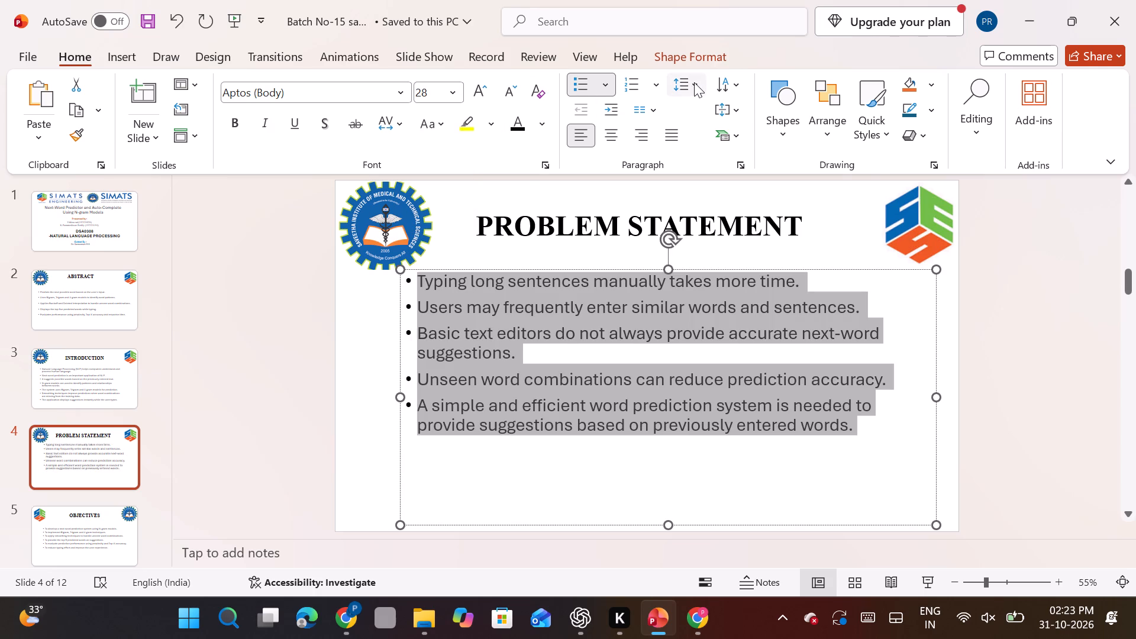
pyautogui.click(693, 82)
pyautogui.click(699, 130)
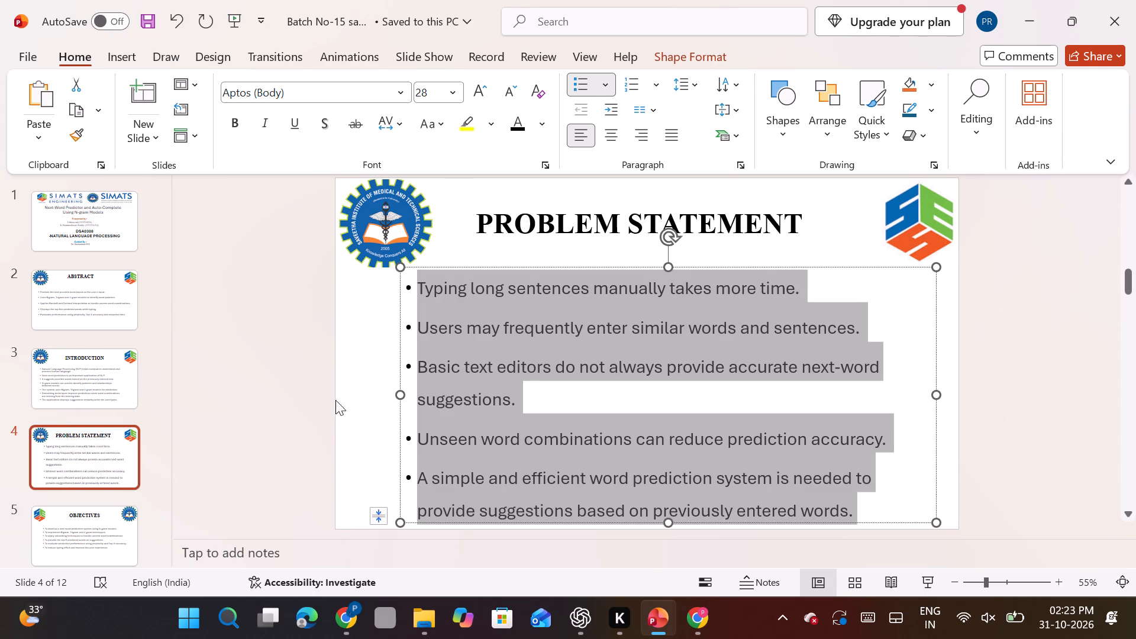
pyautogui.click(305, 417)
# Apply 1.5 line spacing to all the bullet points on the OBJECTIVES slide.
pyautogui.click(90, 385)
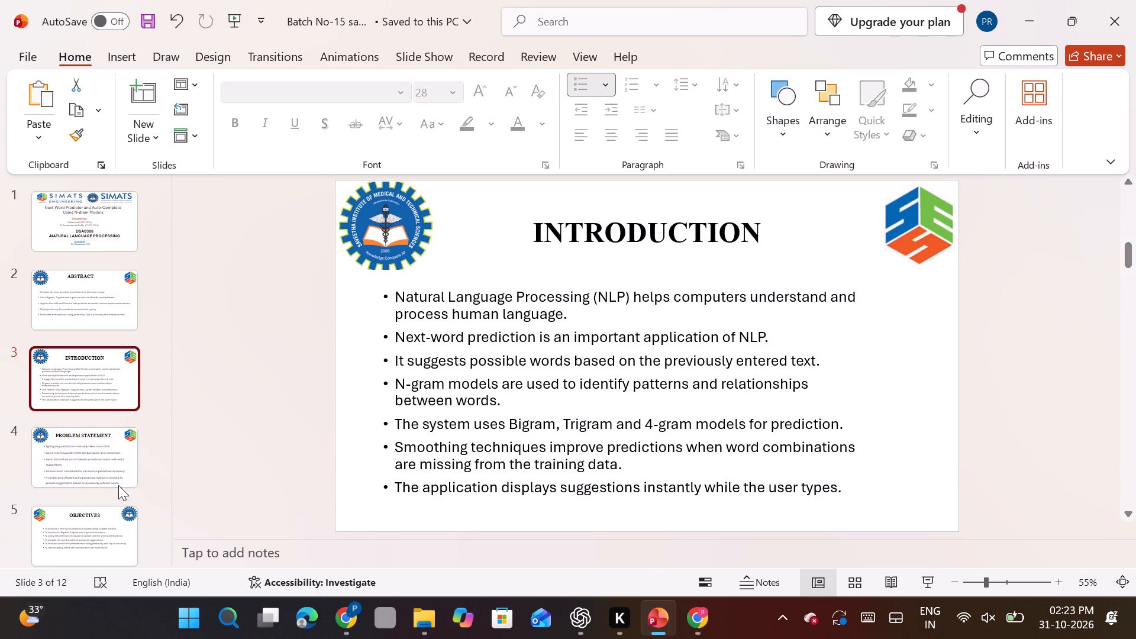
pyautogui.click(77, 474)
pyautogui.scroll(-1, 104, 470)
pyautogui.click(93, 498)
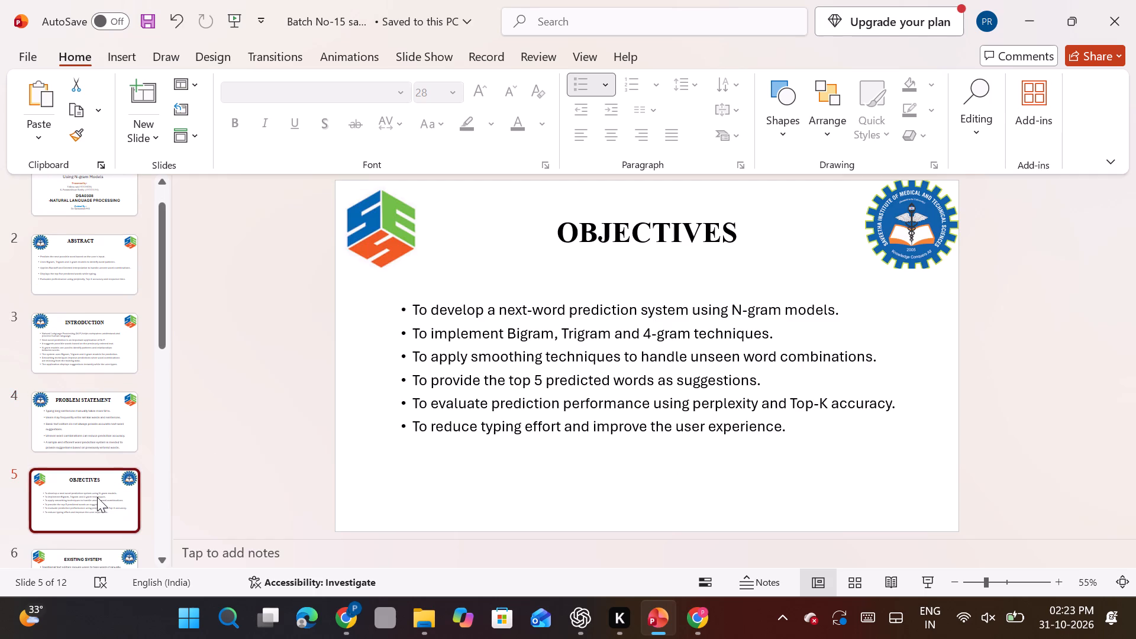
pyautogui.moveTo(786, 426); pyautogui.dragTo(532, 356)
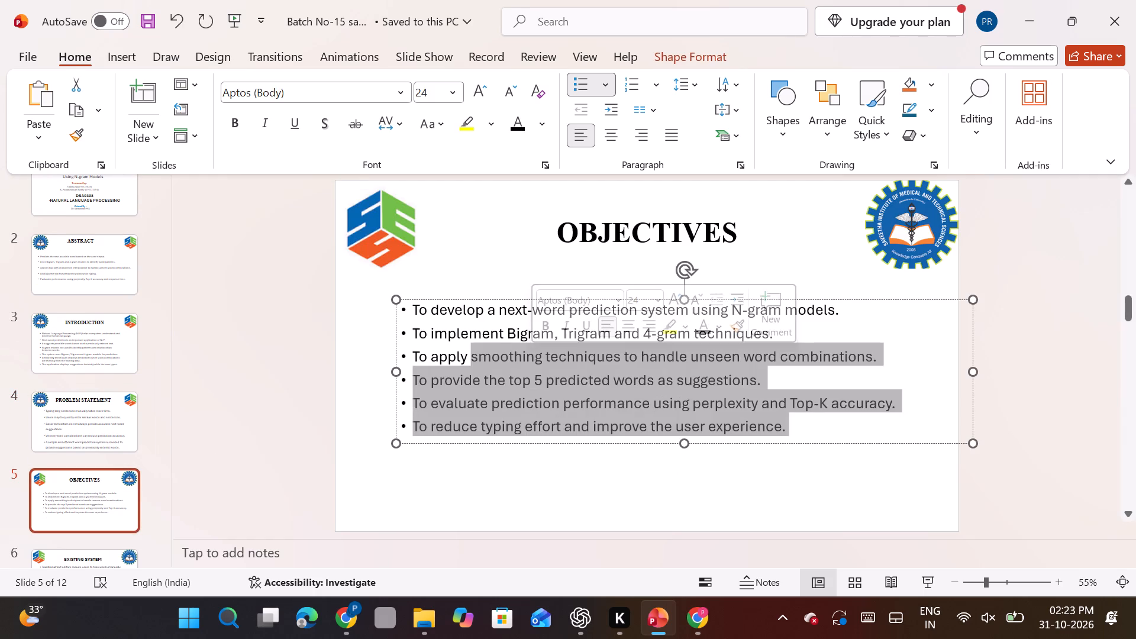
pyautogui.click(403, 315)
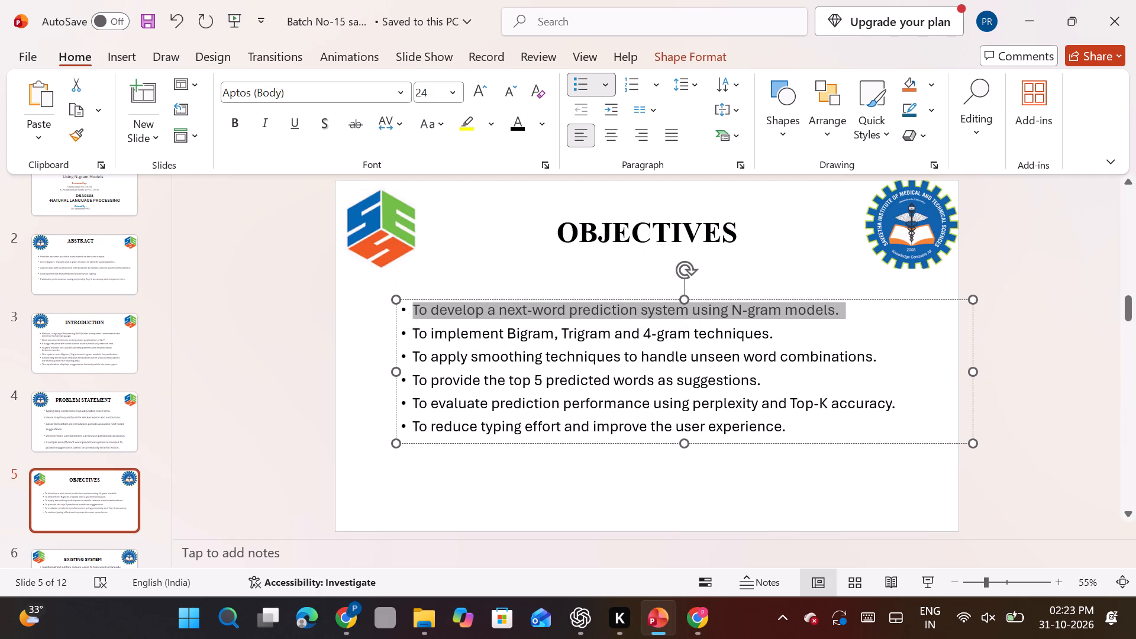
pyautogui.hotkey('ctrl', 'a')
pyautogui.click(692, 81)
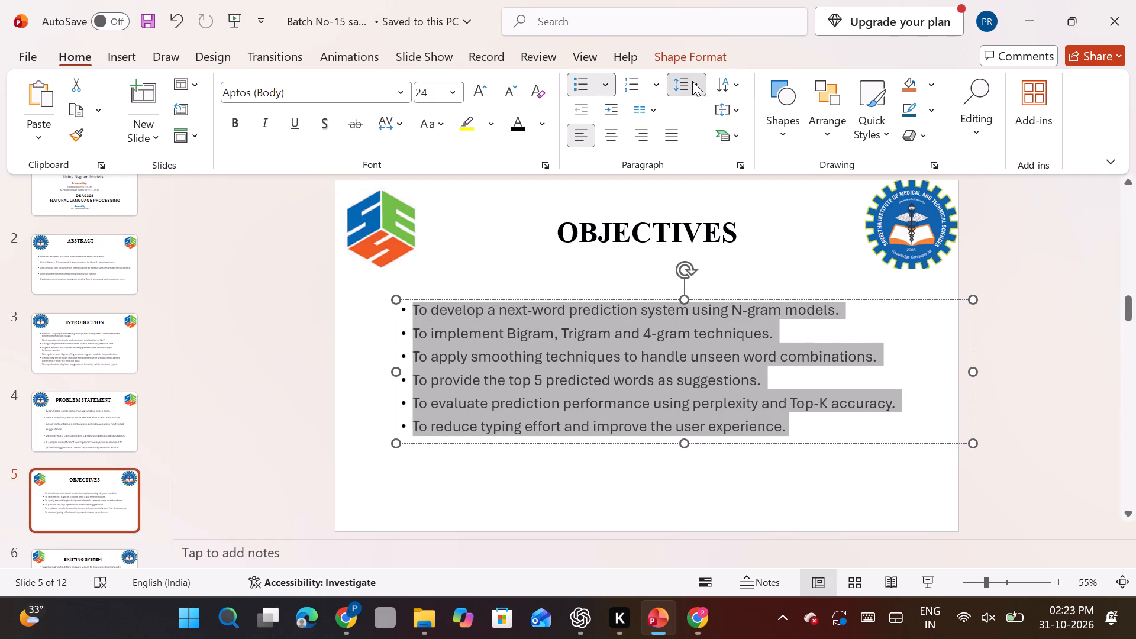
pyautogui.click(693, 131)
pyautogui.click(348, 317)
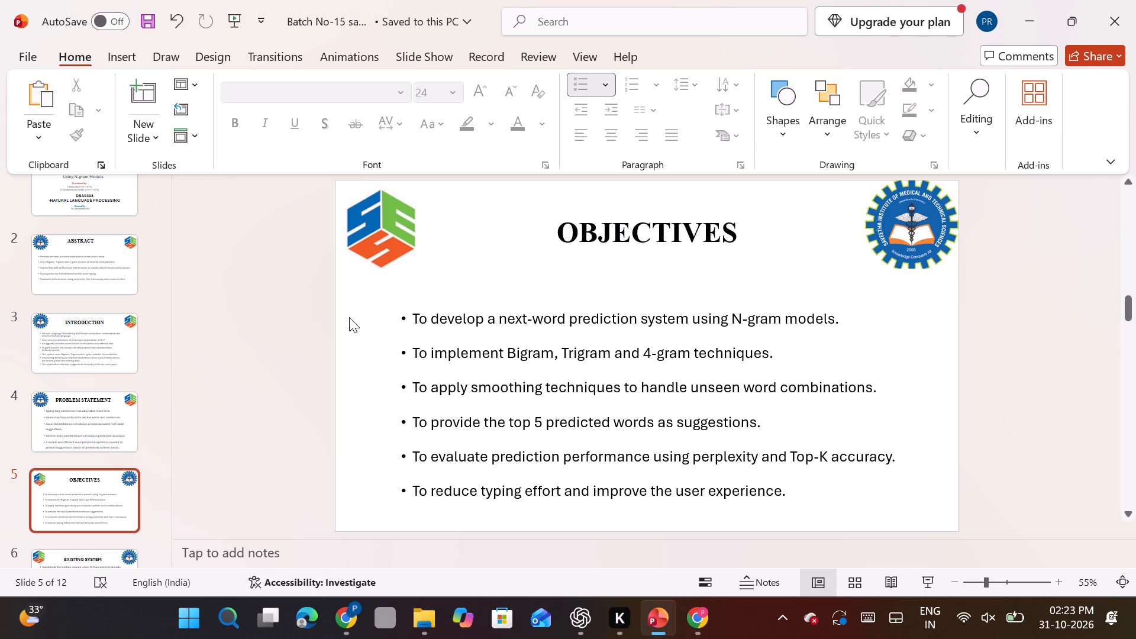
# Apply 1.5 line spacing to all the body text on the EXISTING SYSTEM slide.
pyautogui.scroll(-1, 76, 495)
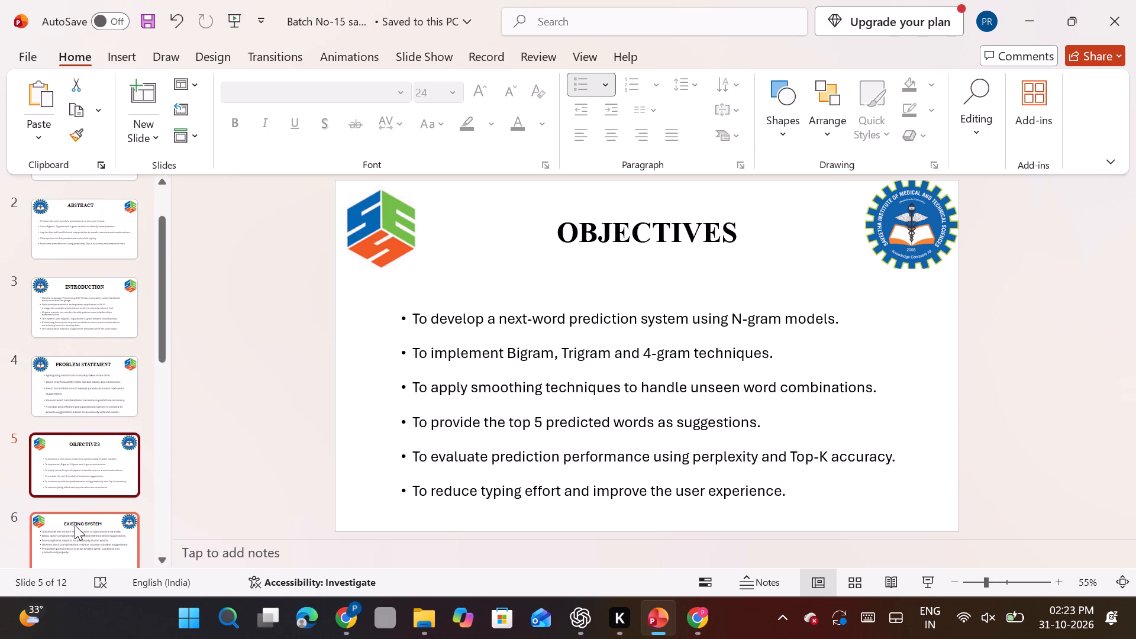
pyautogui.click(75, 525)
pyautogui.click(524, 416)
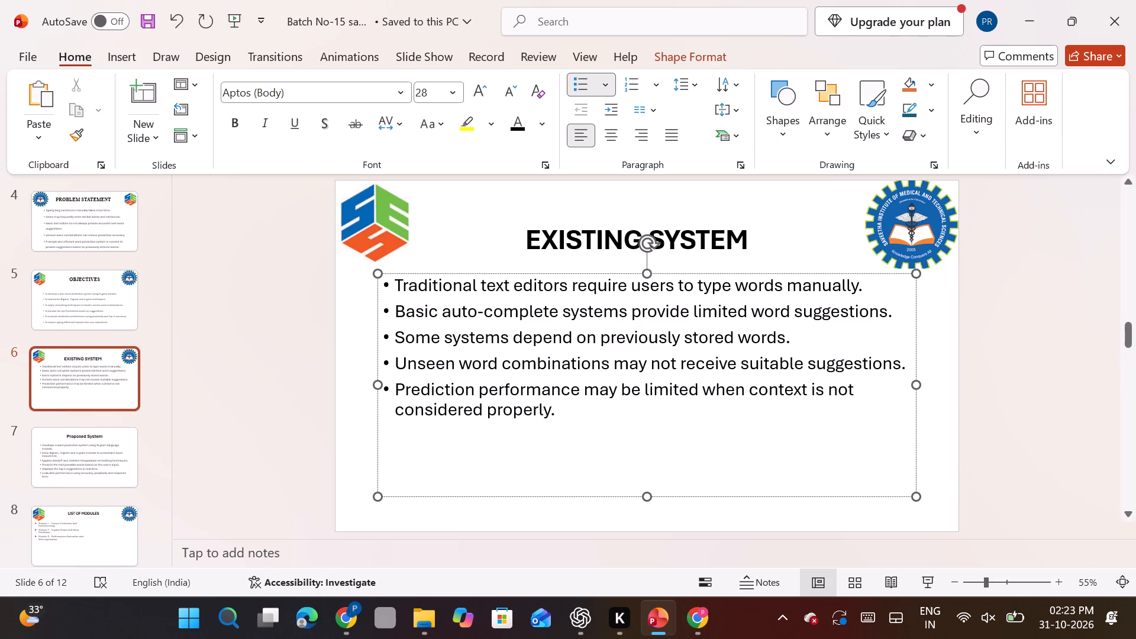
pyautogui.hotkey('ctrl', 'a')
pyautogui.click(692, 82)
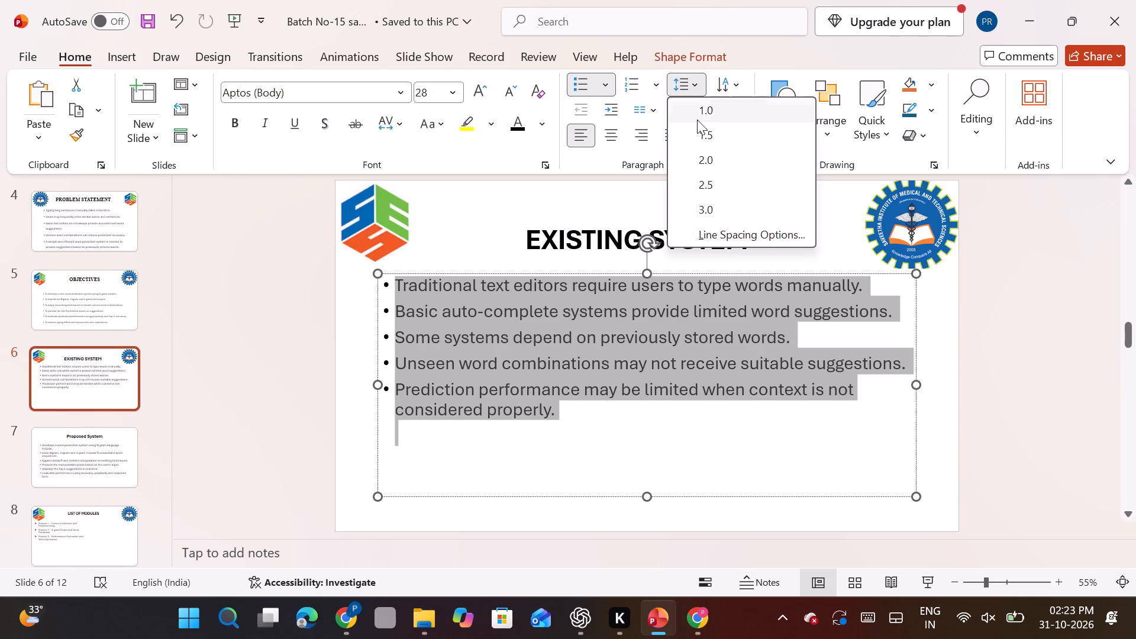
pyautogui.click(700, 129)
# Set all the bullet text on the Proposed System slide to font size 24 and 1.5 line spacing.
pyautogui.scroll(-1, 482, 359)
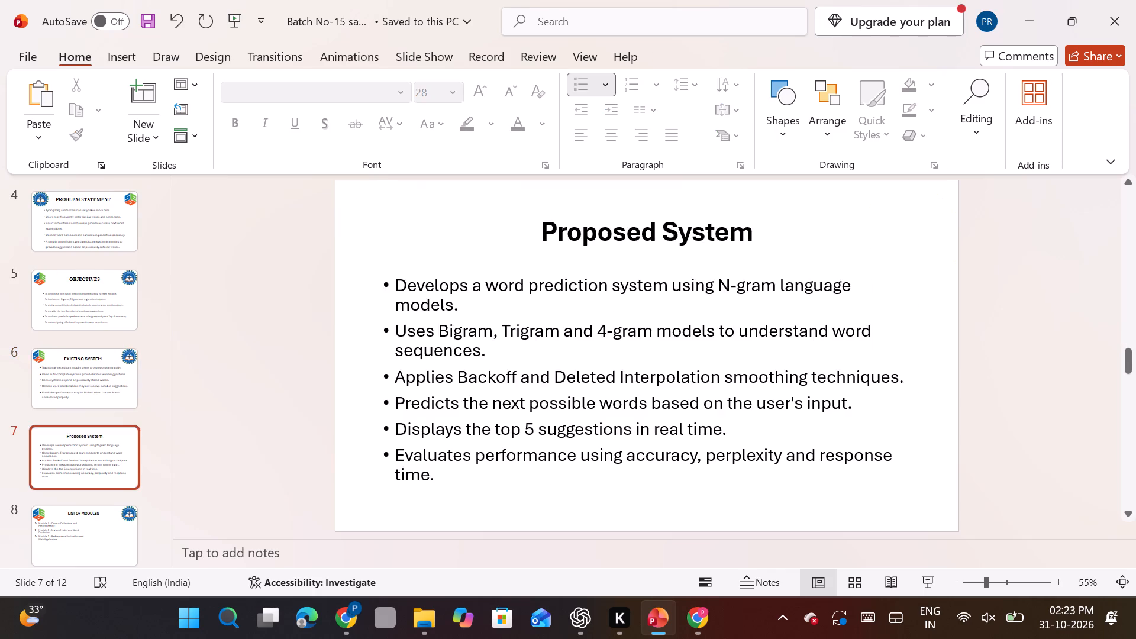
pyautogui.scroll(-1, 482, 359)
pyautogui.scroll(2, 482, 359)
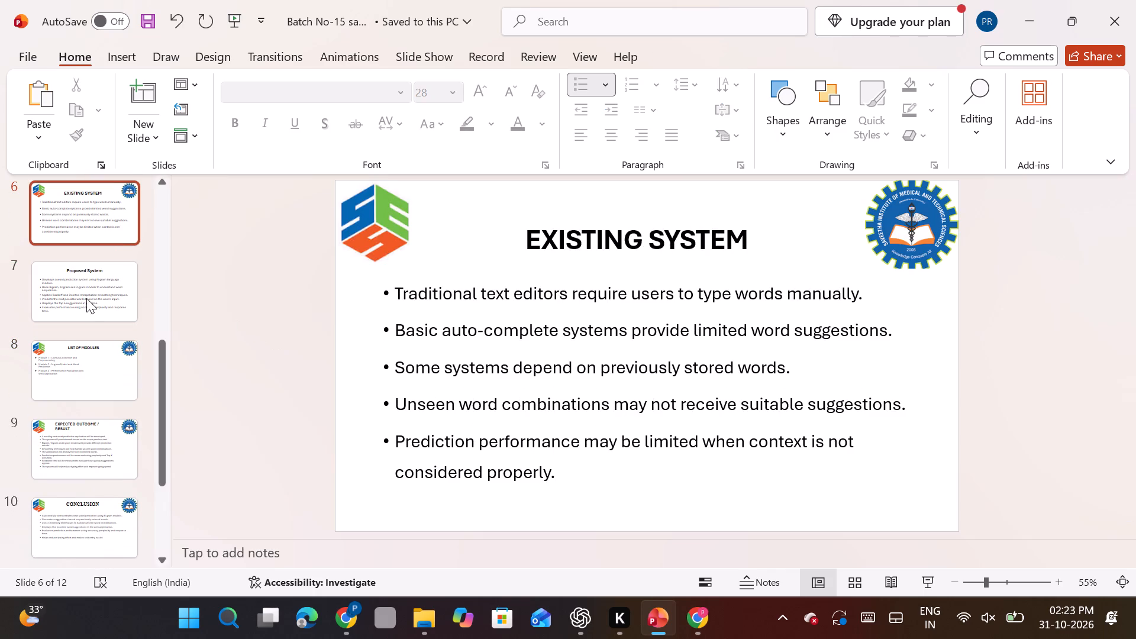
pyautogui.click(85, 301)
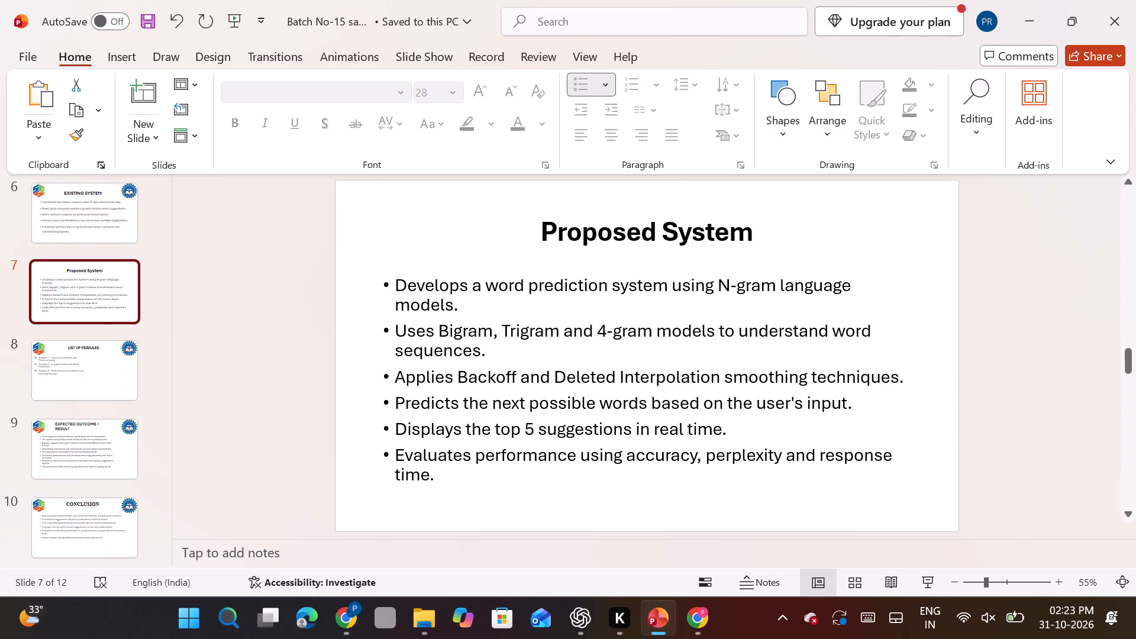
pyautogui.moveTo(451, 476); pyautogui.dragTo(400, 291)
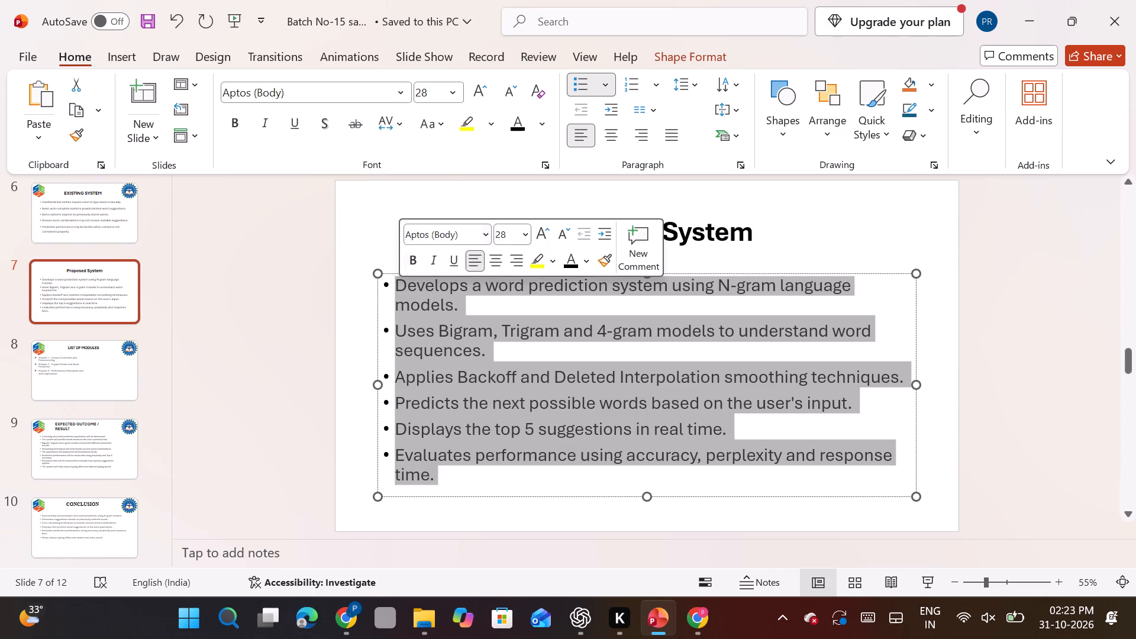
pyautogui.click(451, 93)
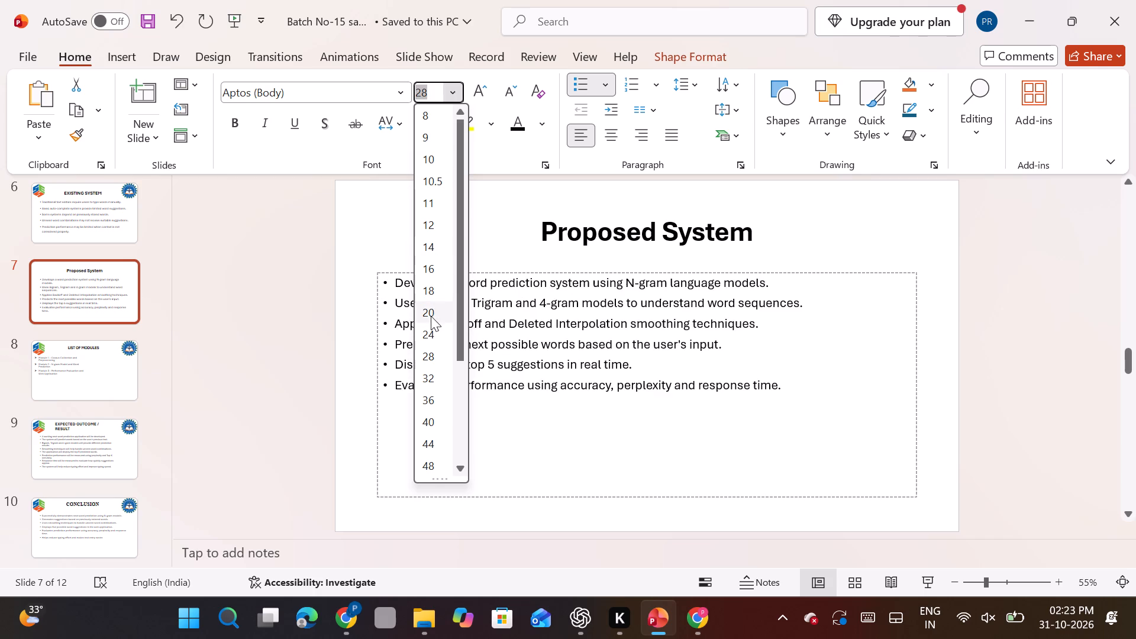
pyautogui.click(431, 333)
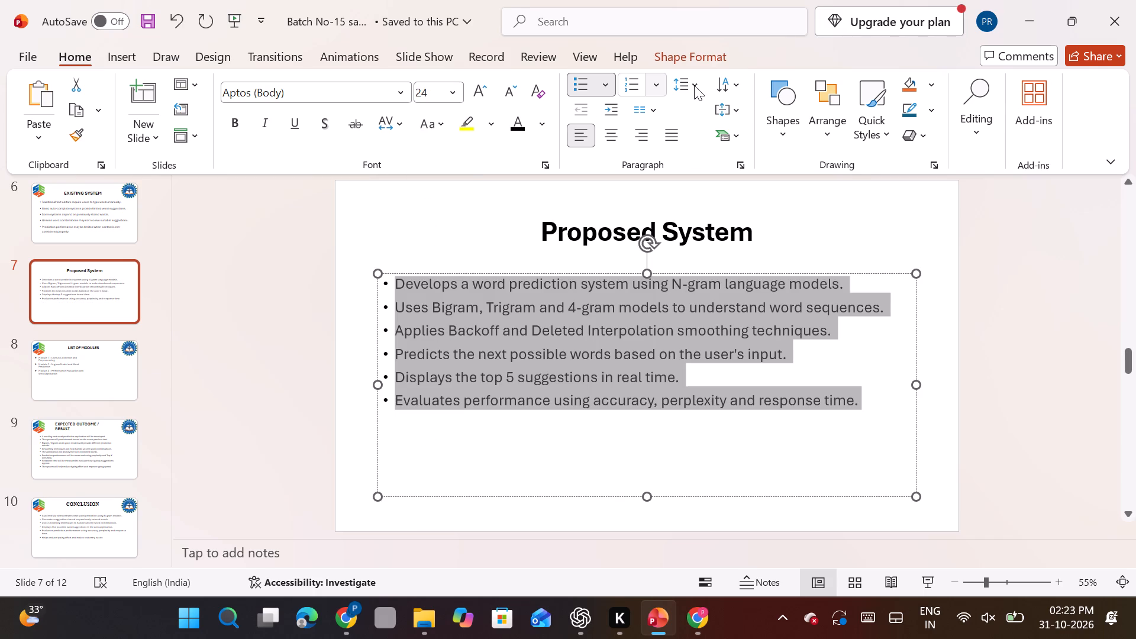
pyautogui.click(694, 85)
pyautogui.click(705, 138)
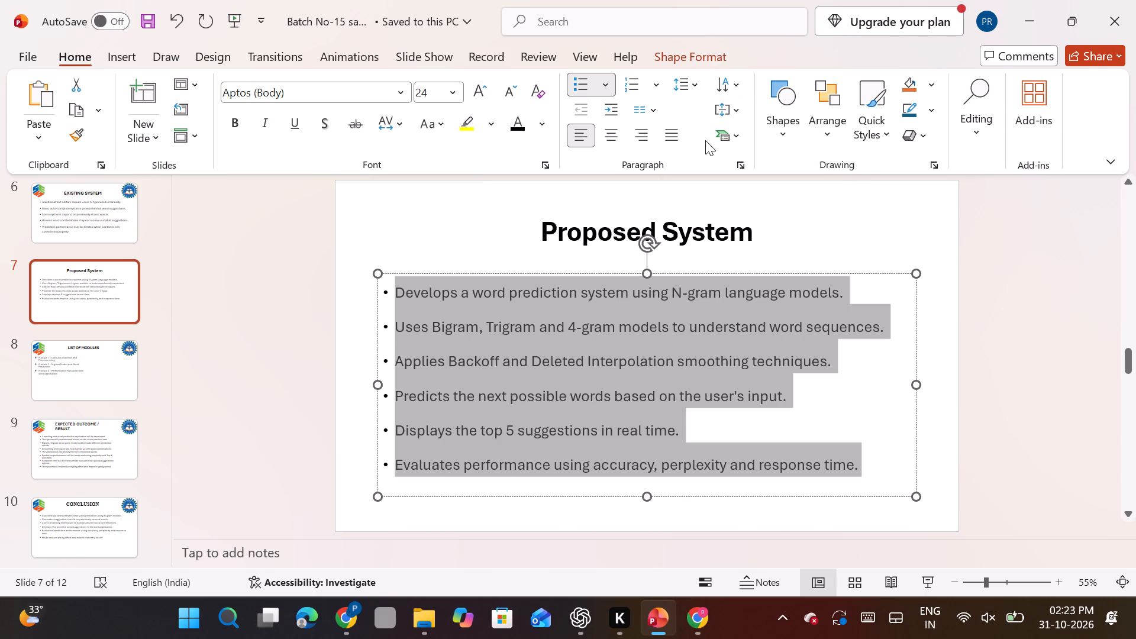
pyautogui.click(263, 392)
# Move the module list text box on the LIST OF MODULES slide rightward so it sits centrally beneath the title.
pyautogui.click(104, 364)
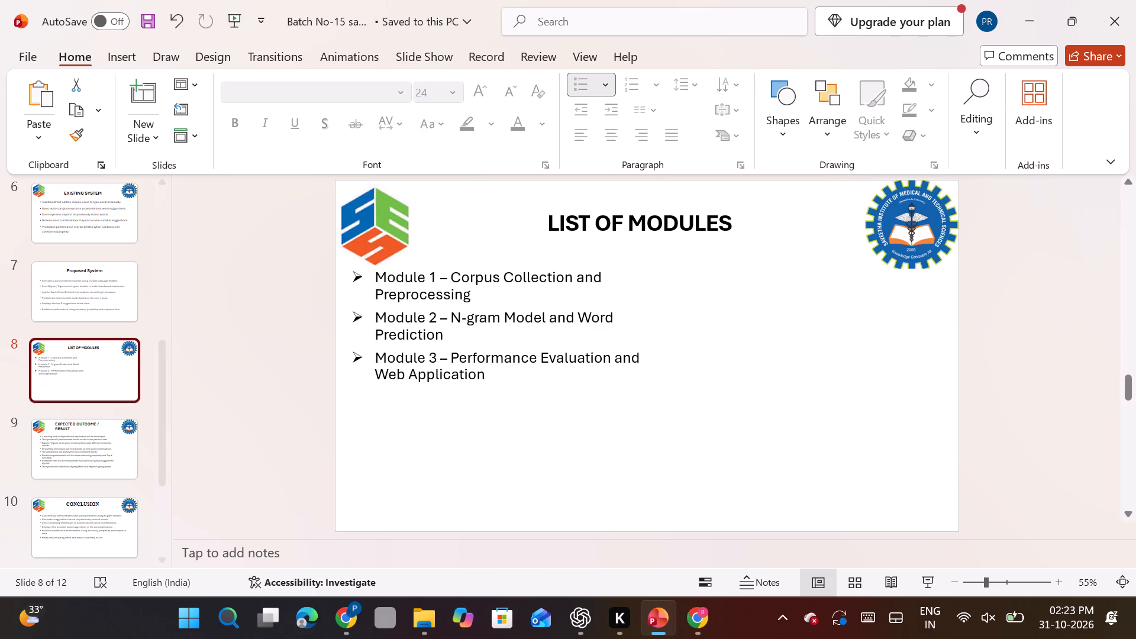
pyautogui.click(386, 301)
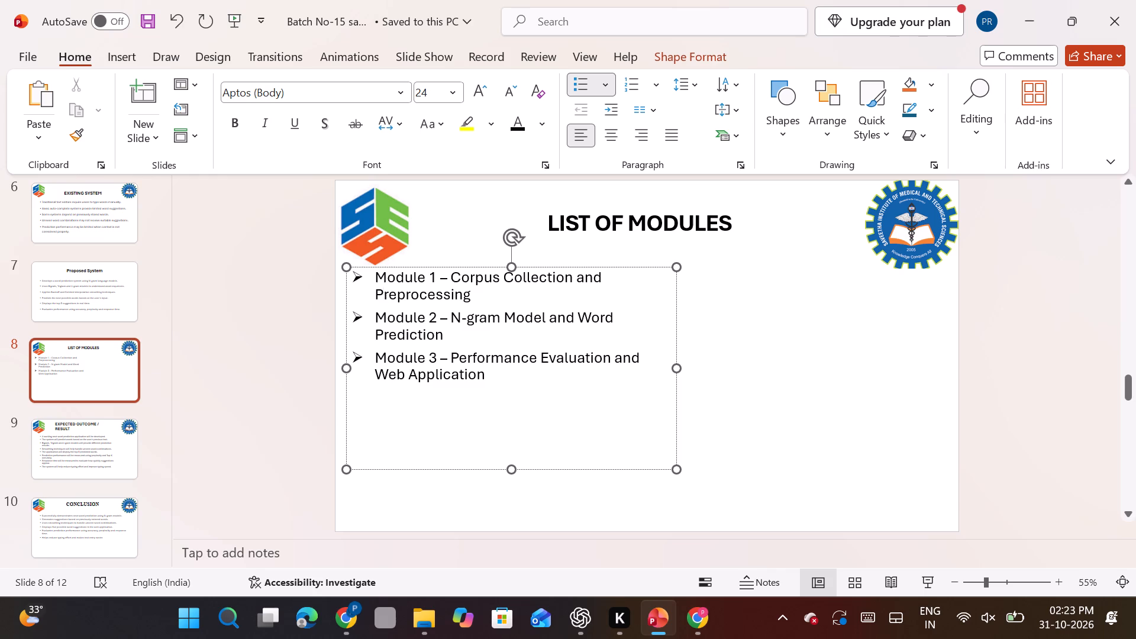
pyautogui.moveTo(564, 264); pyautogui.dragTo(709, 269)
# Change the three module entries' arrow bullets to filled round bullets and set their text to font size 32.
pyautogui.moveTo(642, 391); pyautogui.dragTo(528, 288)
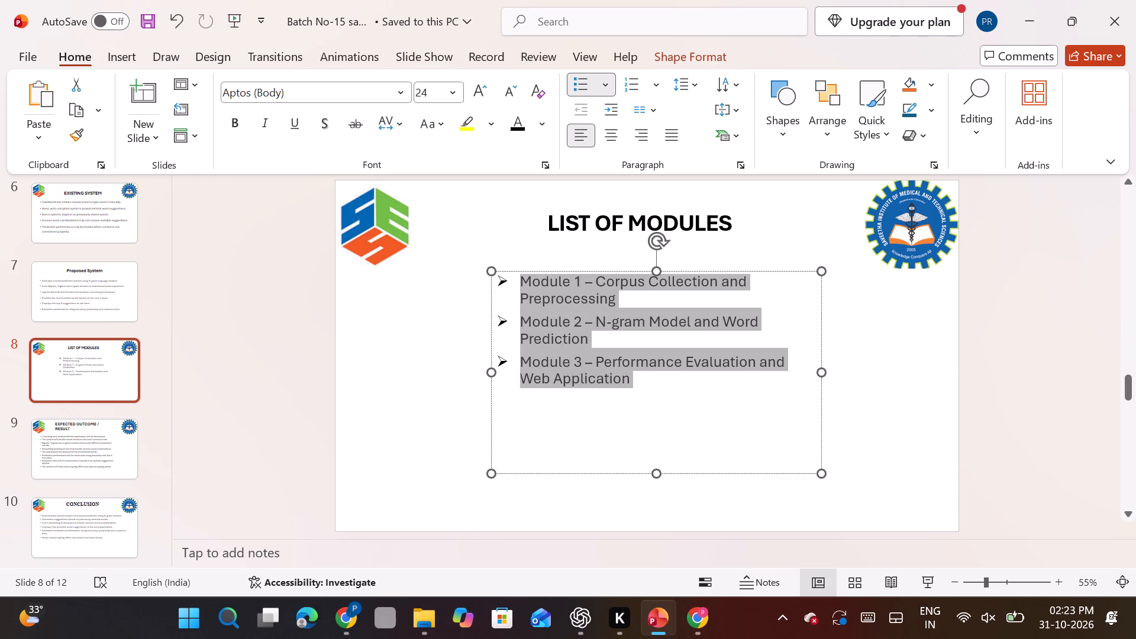
pyautogui.moveTo(528, 288); pyautogui.dragTo(526, 286)
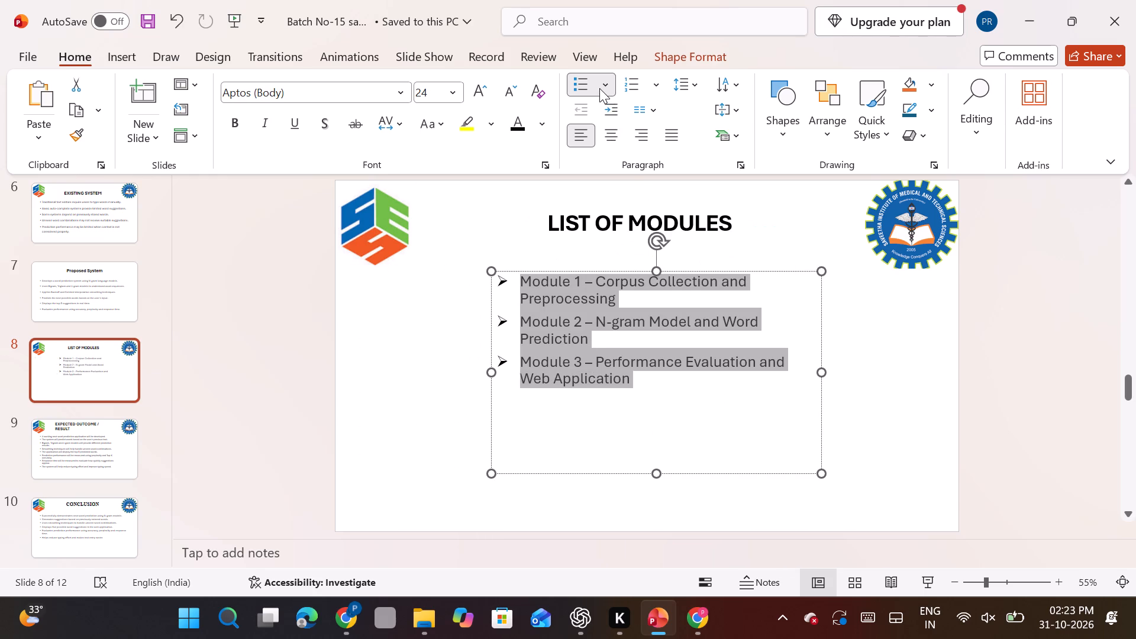
pyautogui.click(599, 88)
pyautogui.click(687, 140)
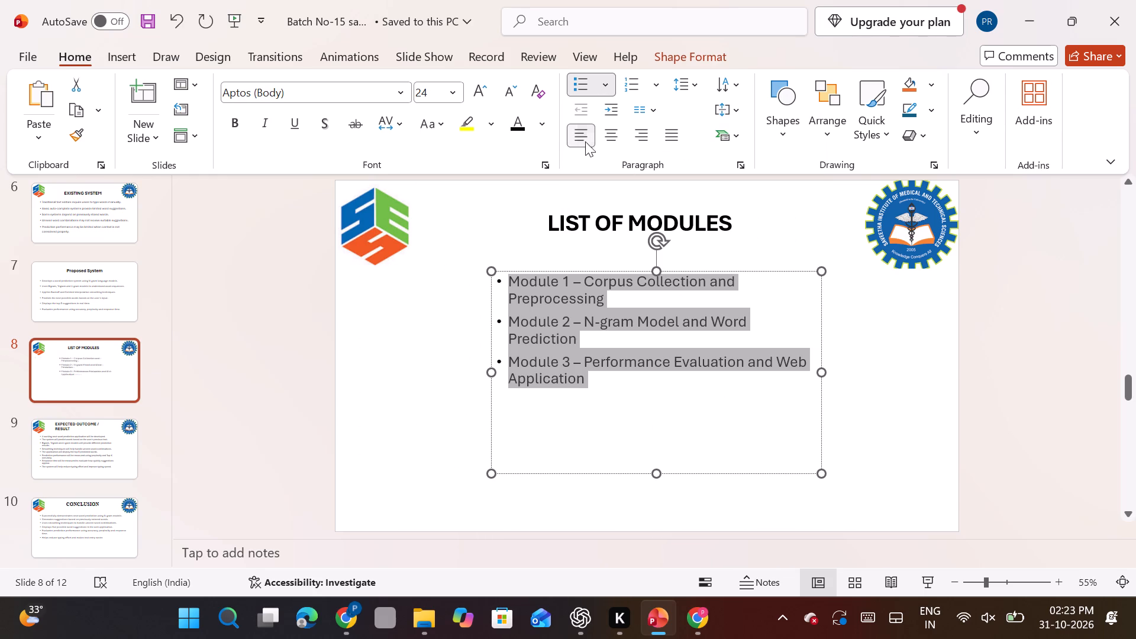
pyautogui.click(451, 92)
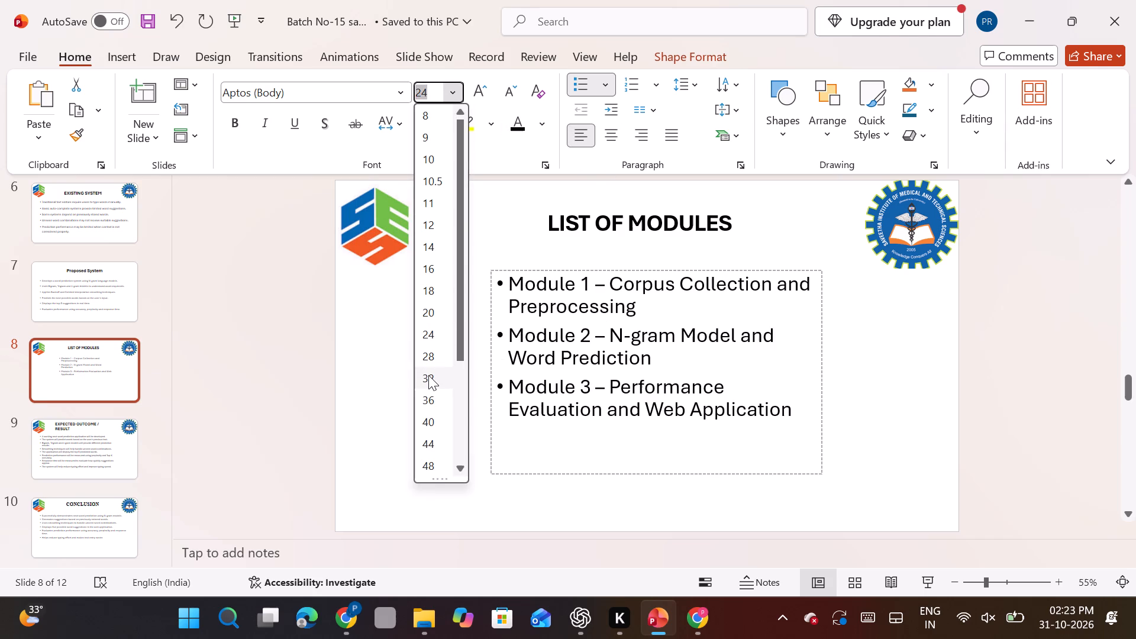
pyautogui.click(428, 375)
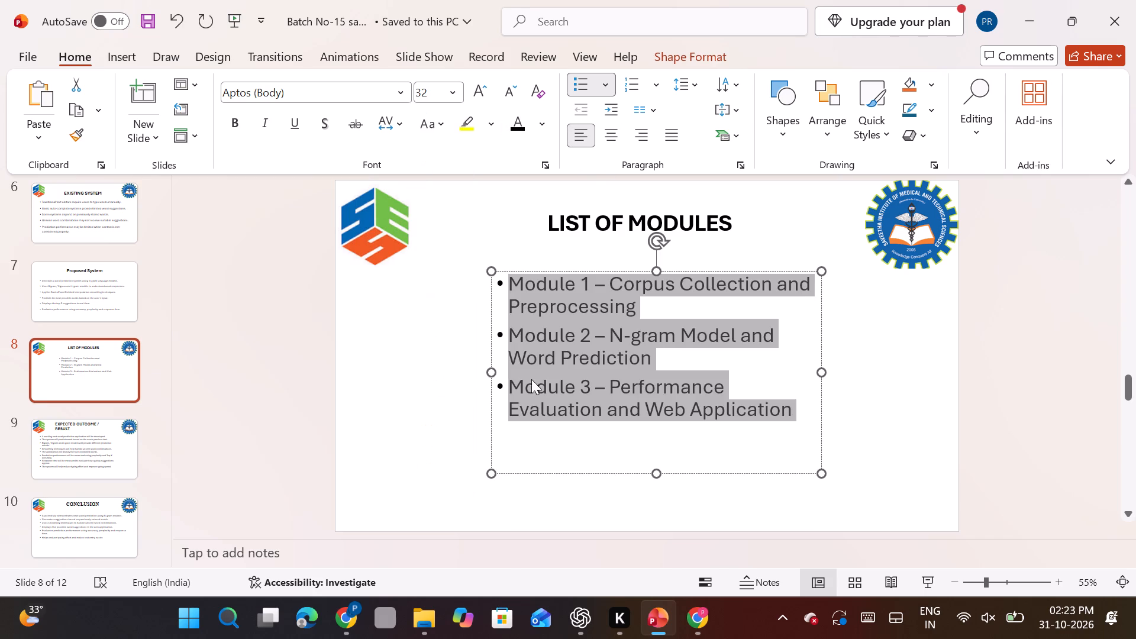
# Widen the module list text box on both sides so it spans most of the slide's width beneath the title.
pyautogui.click(539, 379)
pyautogui.click(497, 377)
pyautogui.click(492, 373)
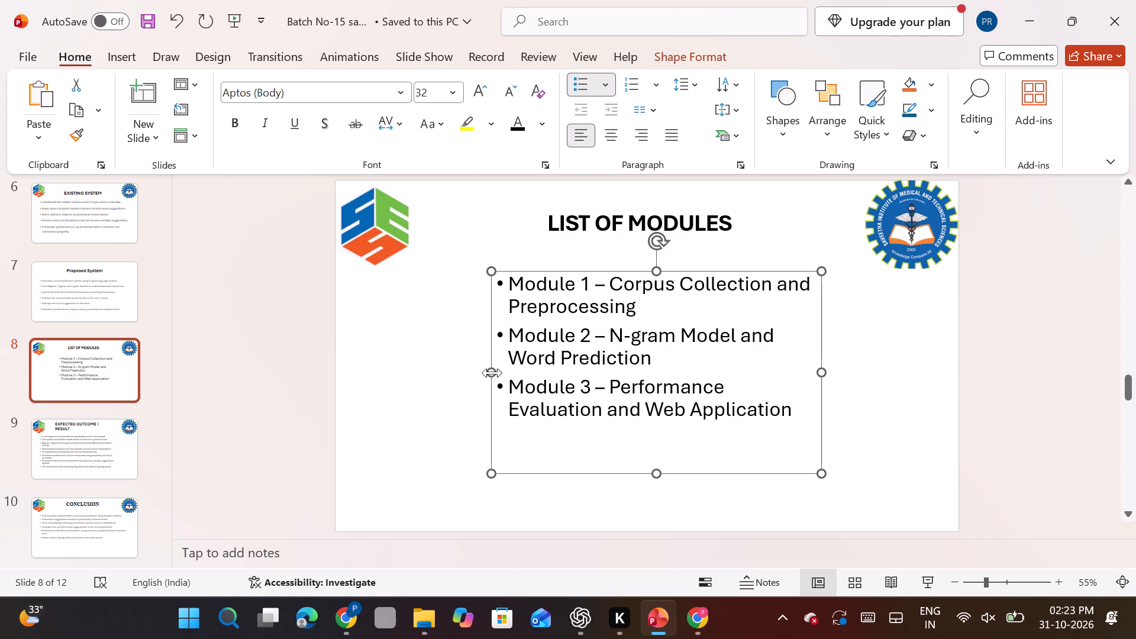
pyautogui.moveTo(492, 373); pyautogui.dragTo(396, 370)
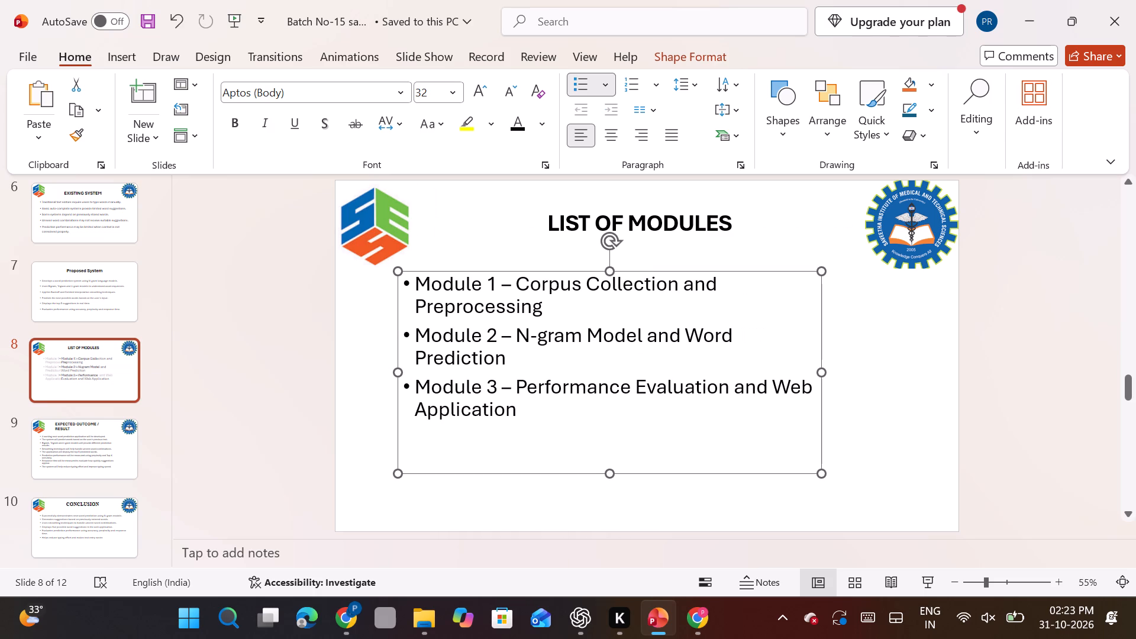
pyautogui.moveTo(820, 370); pyautogui.dragTo(924, 365)
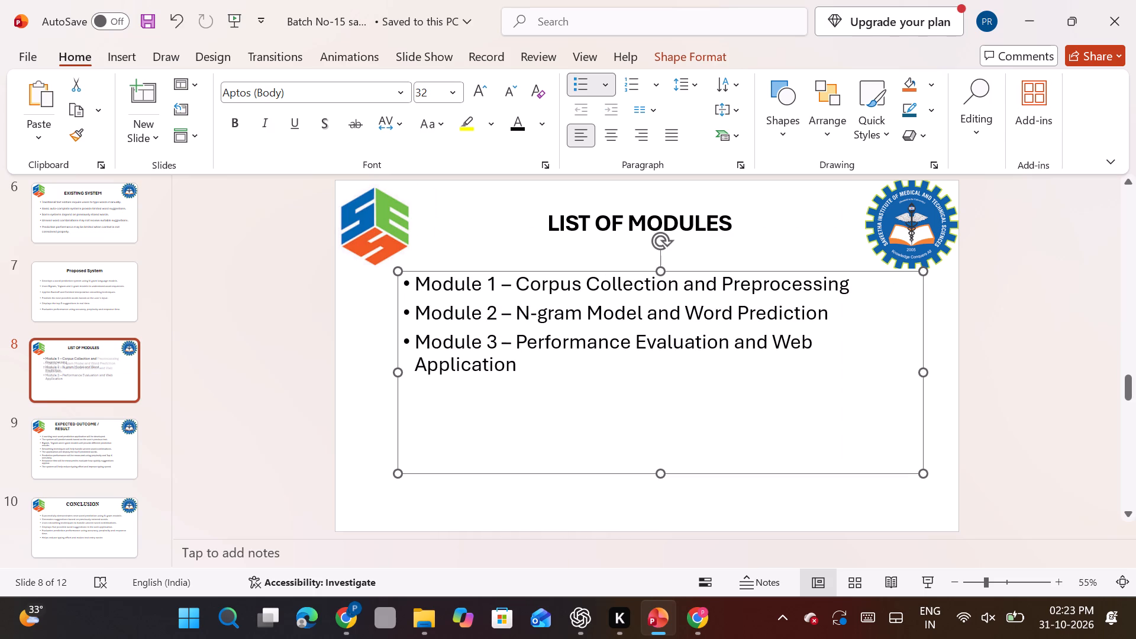
# Apply 1.5 line spacing to the module list on the LIST OF MODULES slide.
pyautogui.click(692, 83)
pyautogui.click(709, 133)
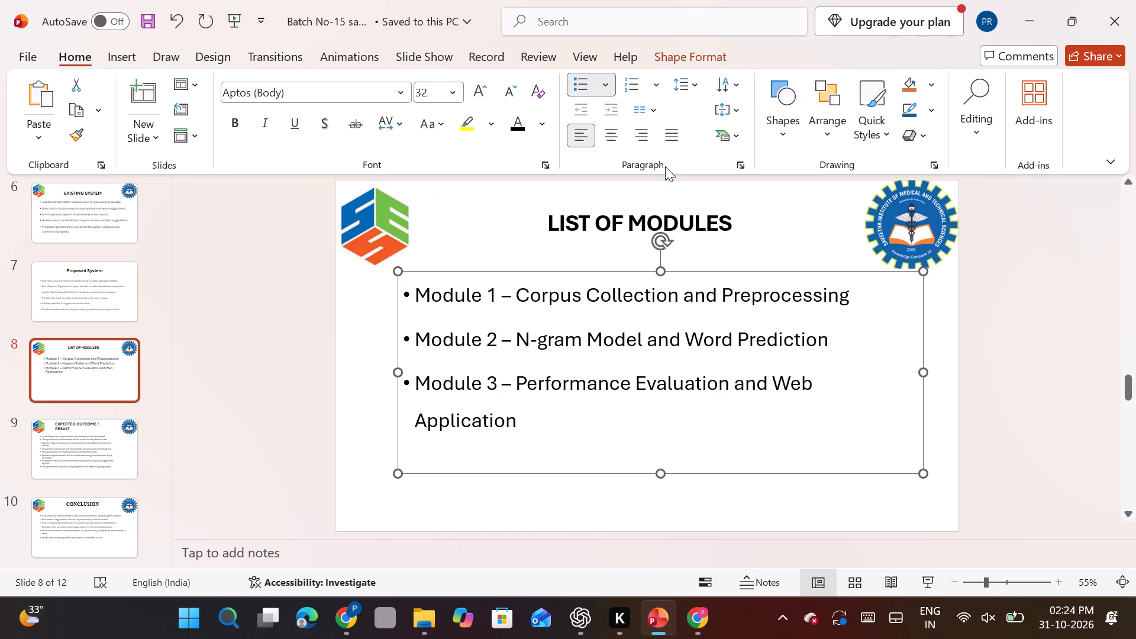
pyautogui.click(351, 340)
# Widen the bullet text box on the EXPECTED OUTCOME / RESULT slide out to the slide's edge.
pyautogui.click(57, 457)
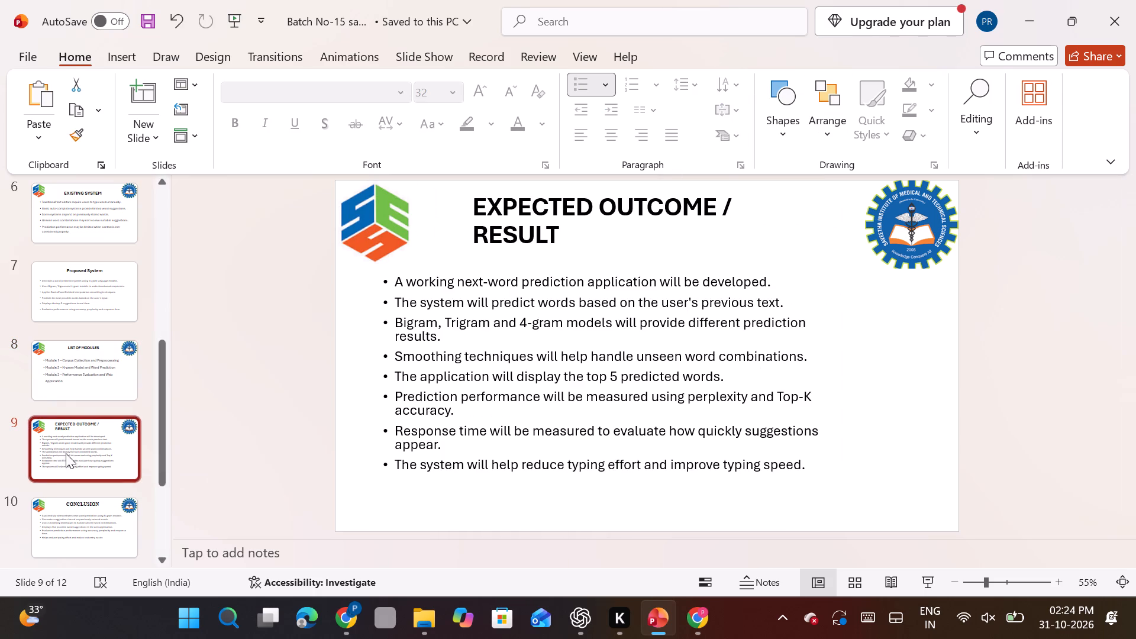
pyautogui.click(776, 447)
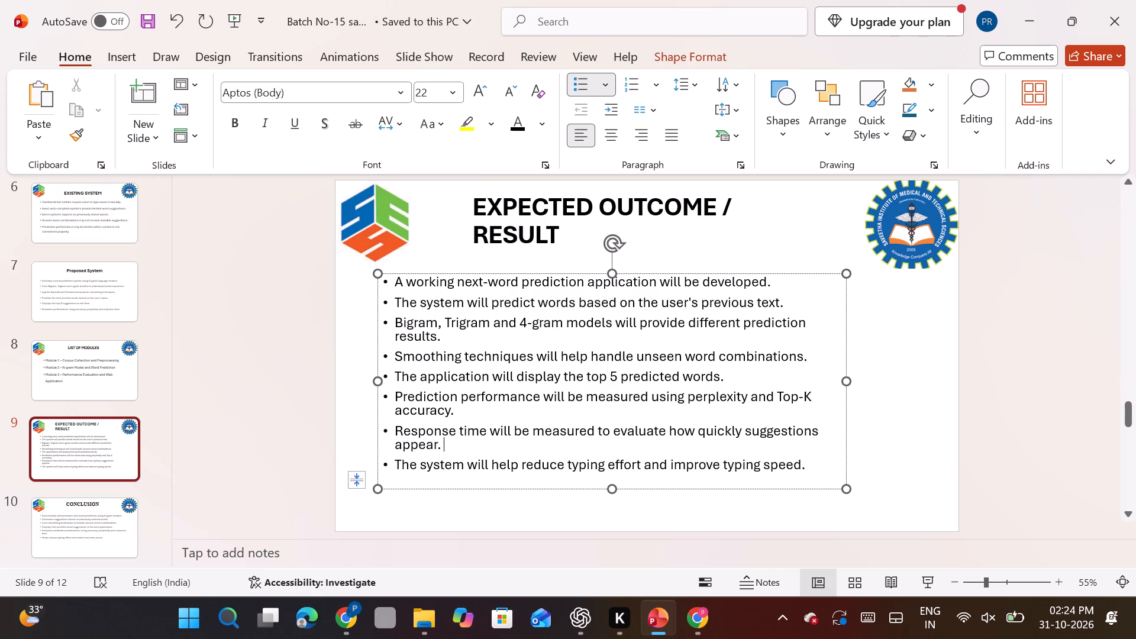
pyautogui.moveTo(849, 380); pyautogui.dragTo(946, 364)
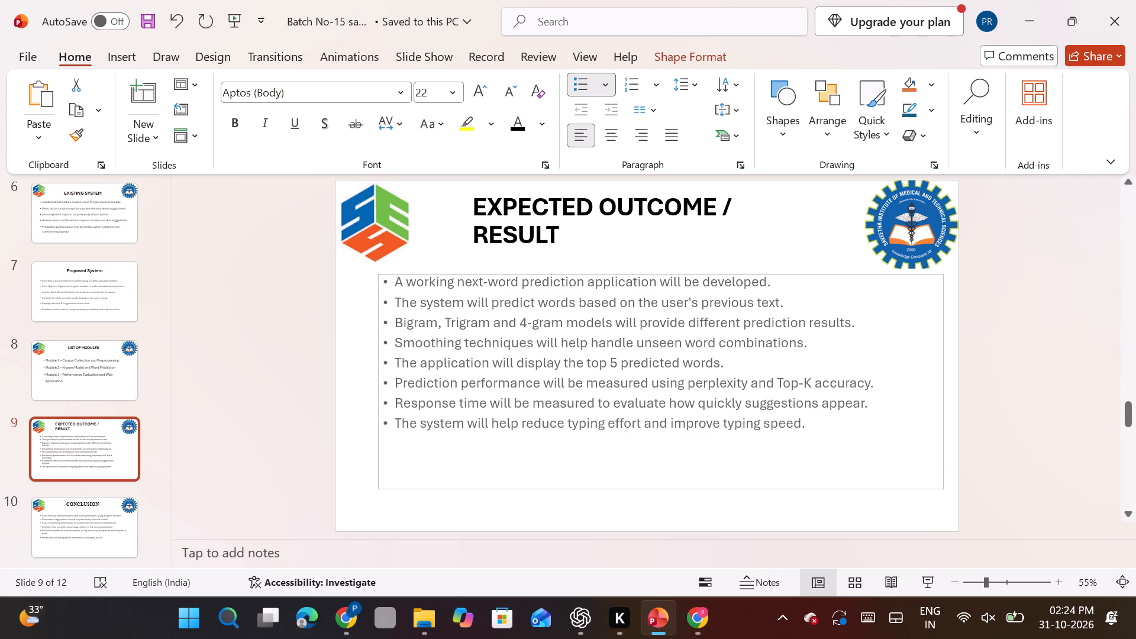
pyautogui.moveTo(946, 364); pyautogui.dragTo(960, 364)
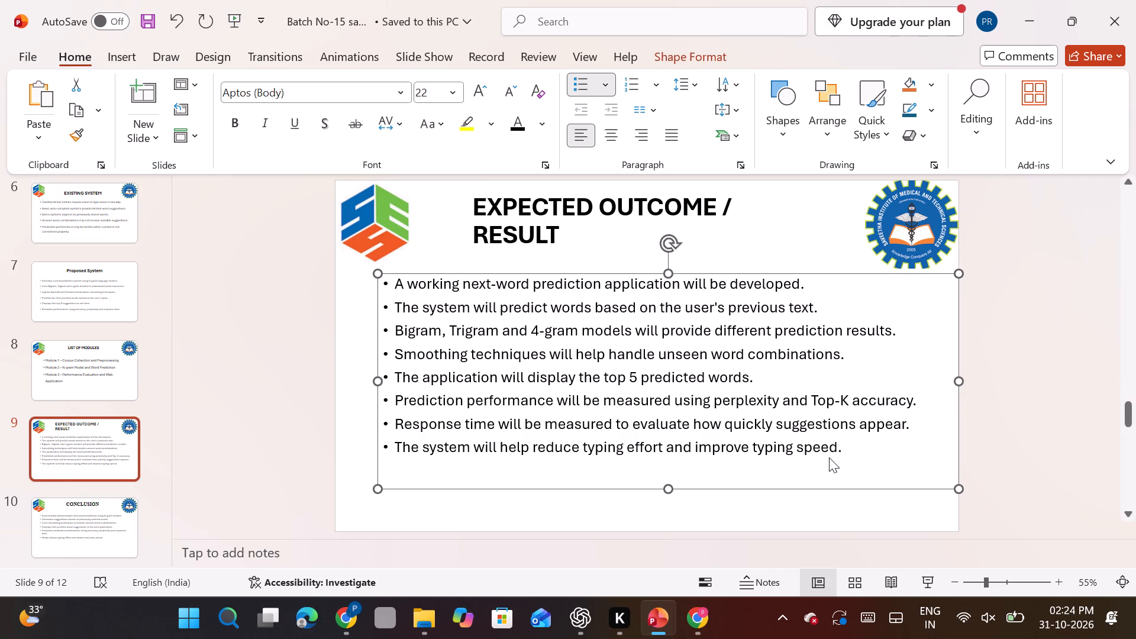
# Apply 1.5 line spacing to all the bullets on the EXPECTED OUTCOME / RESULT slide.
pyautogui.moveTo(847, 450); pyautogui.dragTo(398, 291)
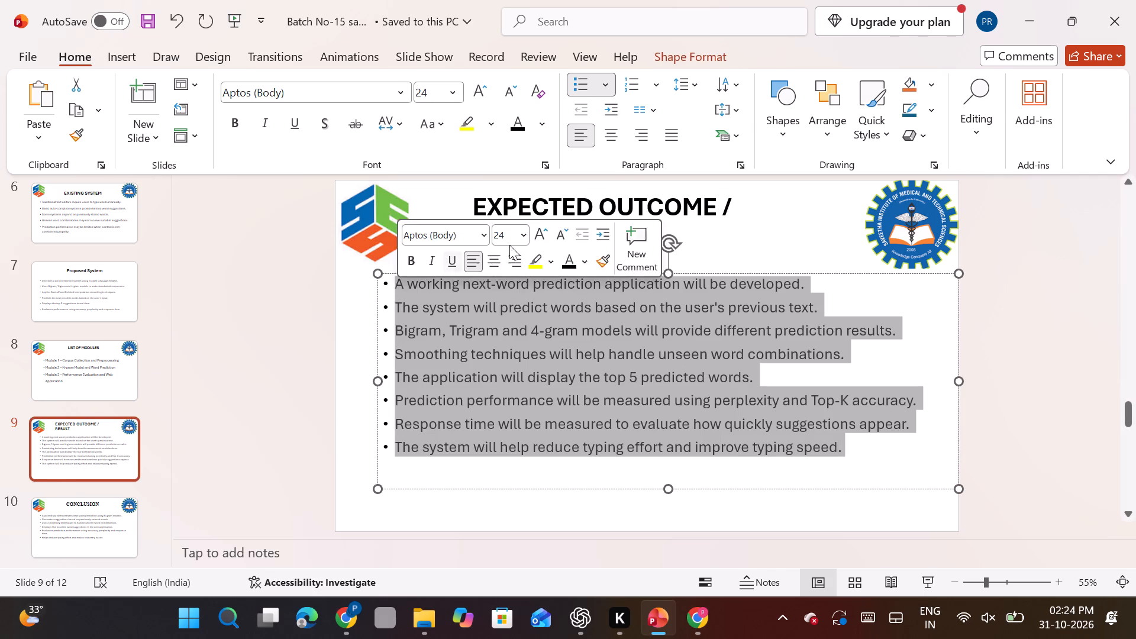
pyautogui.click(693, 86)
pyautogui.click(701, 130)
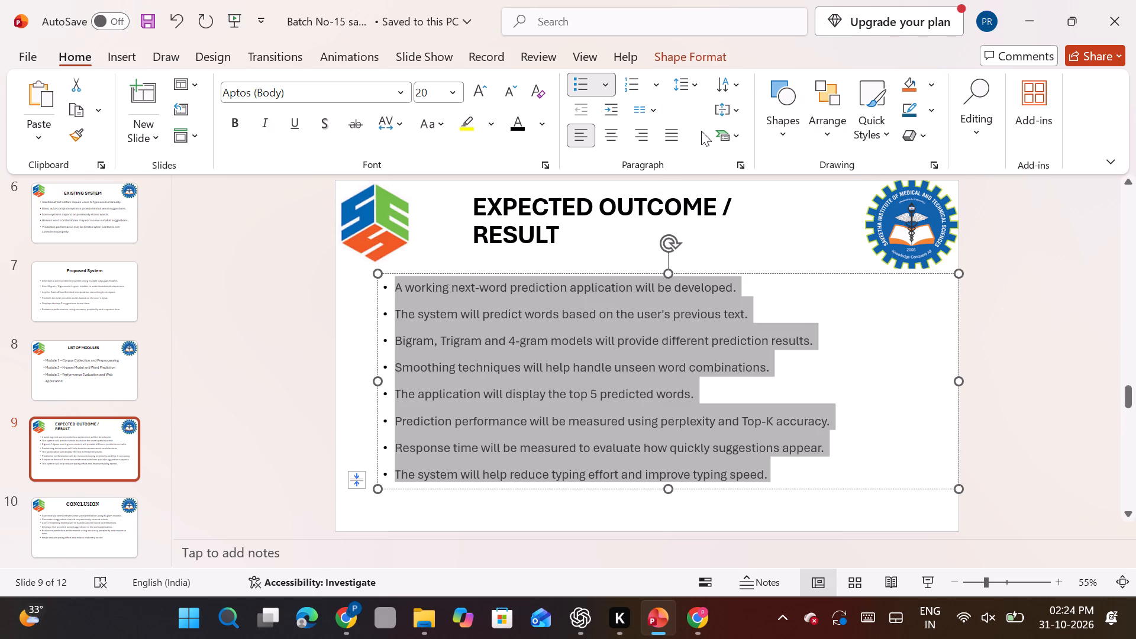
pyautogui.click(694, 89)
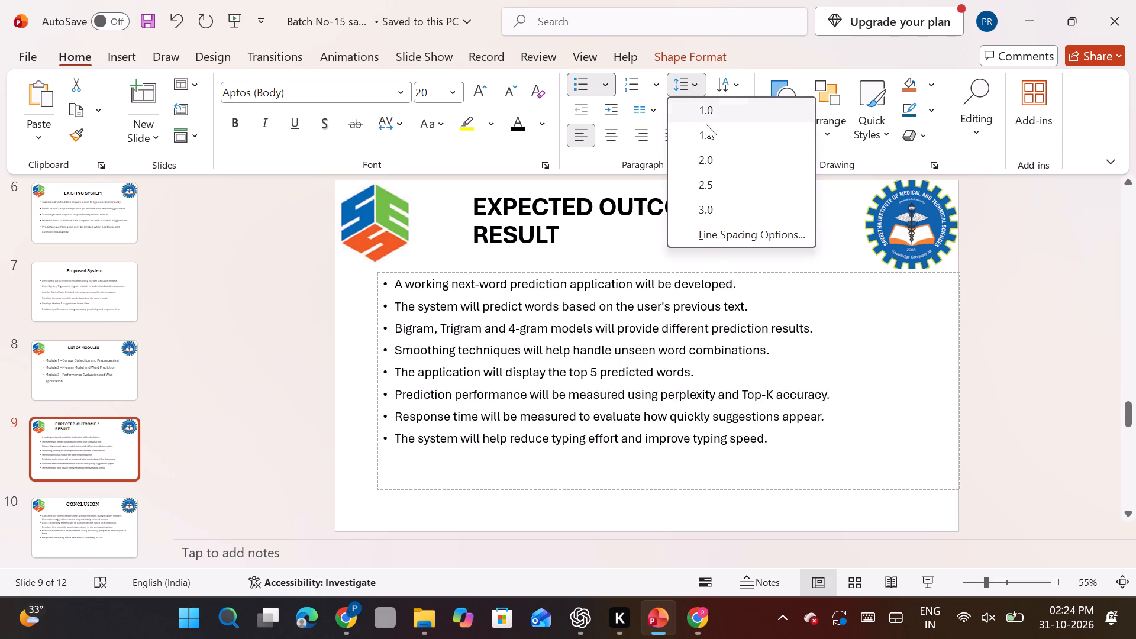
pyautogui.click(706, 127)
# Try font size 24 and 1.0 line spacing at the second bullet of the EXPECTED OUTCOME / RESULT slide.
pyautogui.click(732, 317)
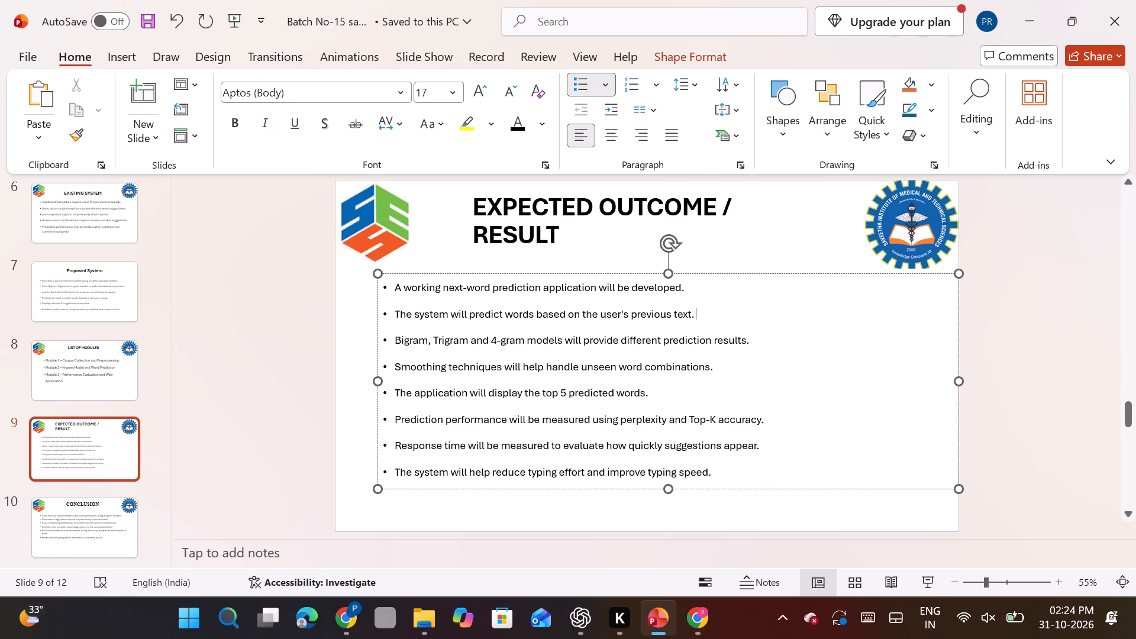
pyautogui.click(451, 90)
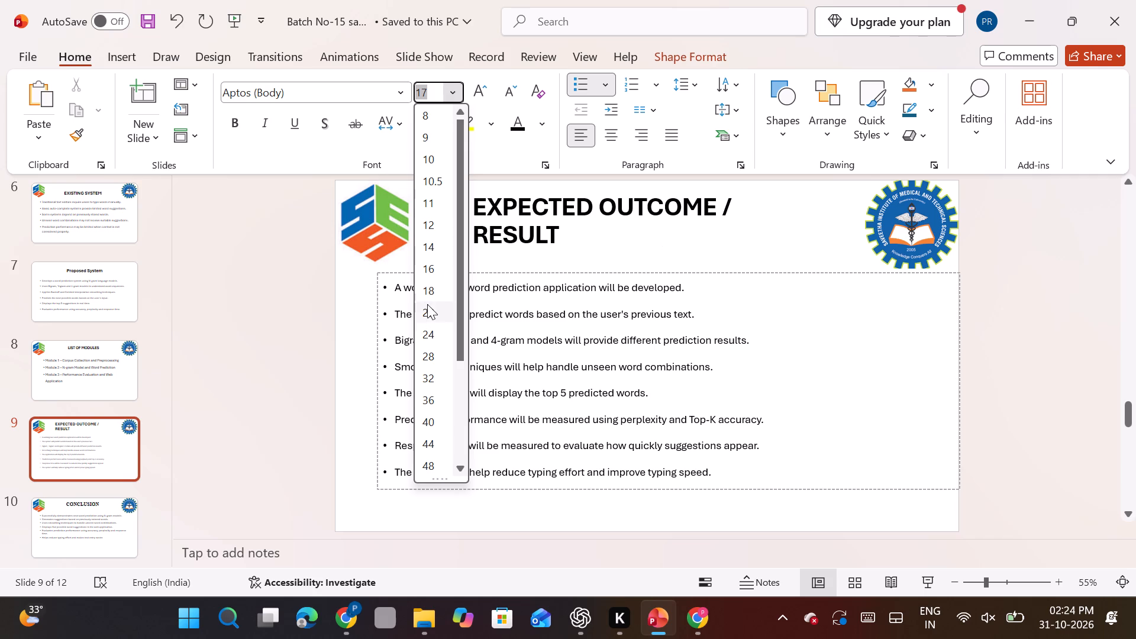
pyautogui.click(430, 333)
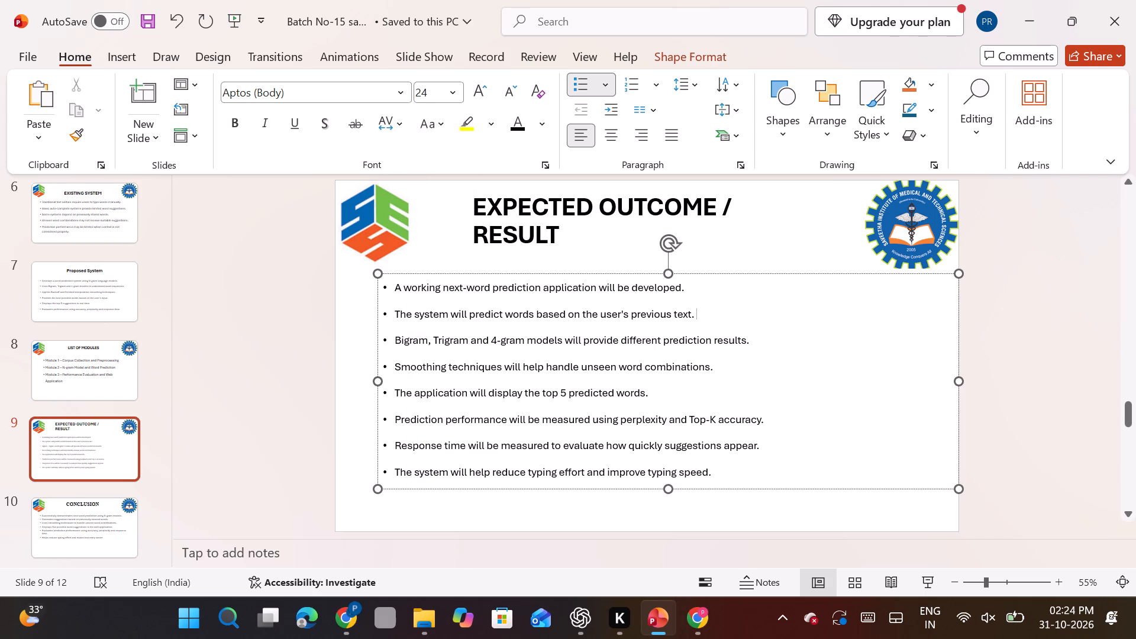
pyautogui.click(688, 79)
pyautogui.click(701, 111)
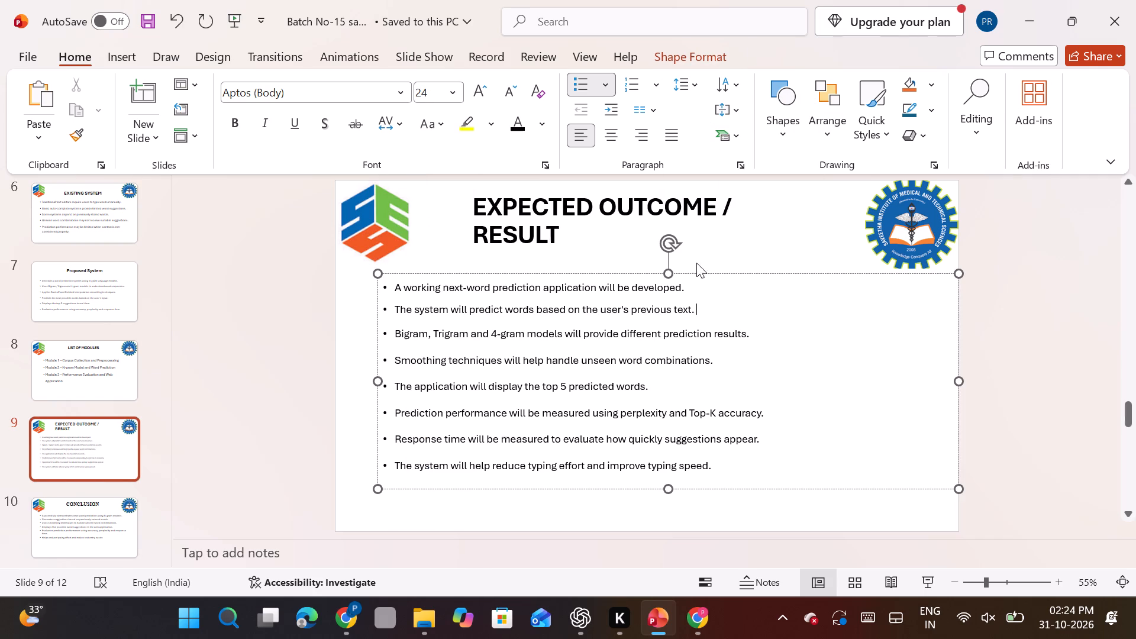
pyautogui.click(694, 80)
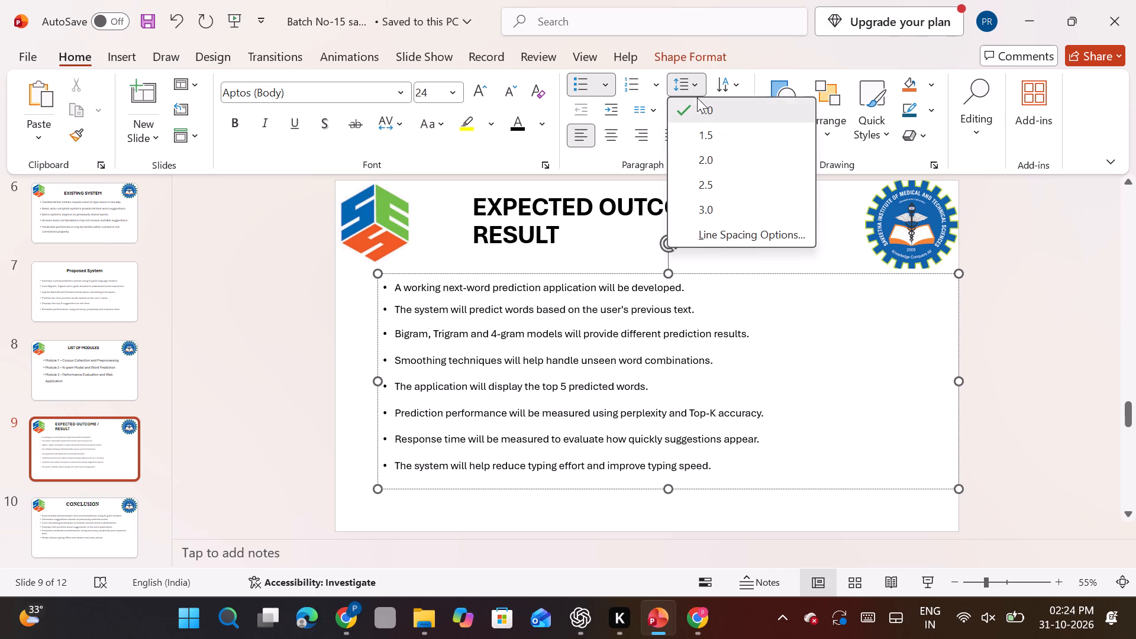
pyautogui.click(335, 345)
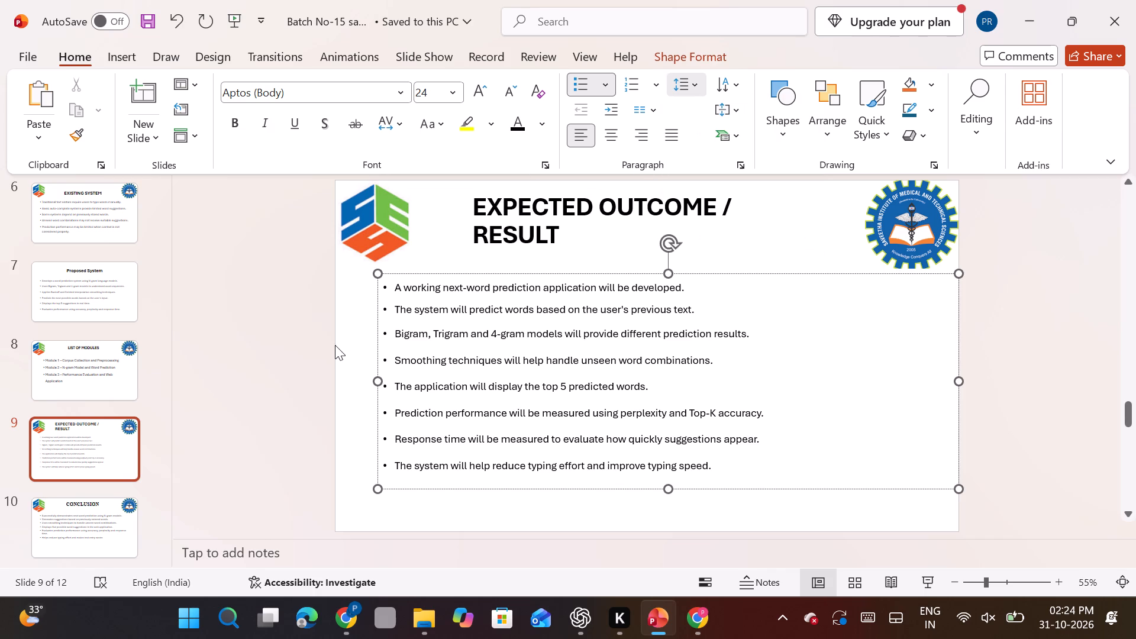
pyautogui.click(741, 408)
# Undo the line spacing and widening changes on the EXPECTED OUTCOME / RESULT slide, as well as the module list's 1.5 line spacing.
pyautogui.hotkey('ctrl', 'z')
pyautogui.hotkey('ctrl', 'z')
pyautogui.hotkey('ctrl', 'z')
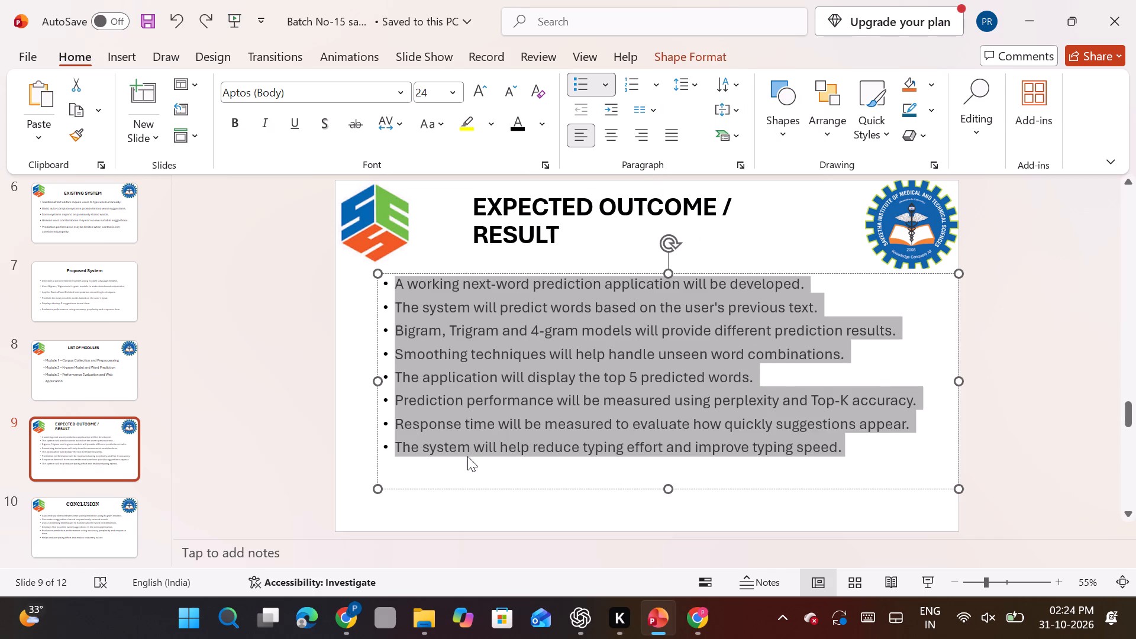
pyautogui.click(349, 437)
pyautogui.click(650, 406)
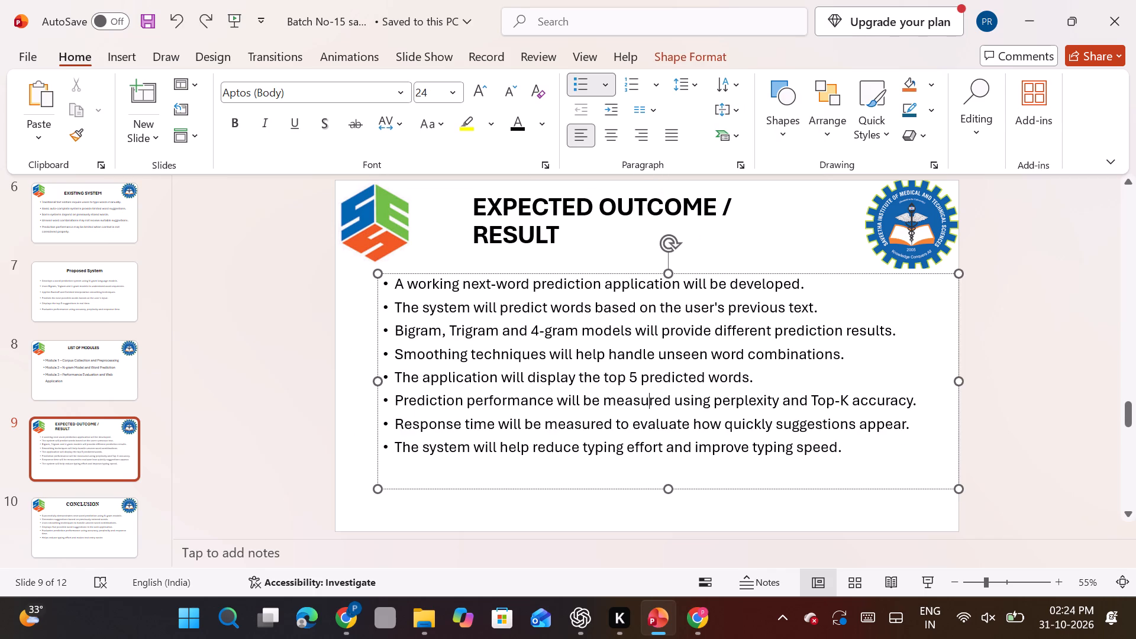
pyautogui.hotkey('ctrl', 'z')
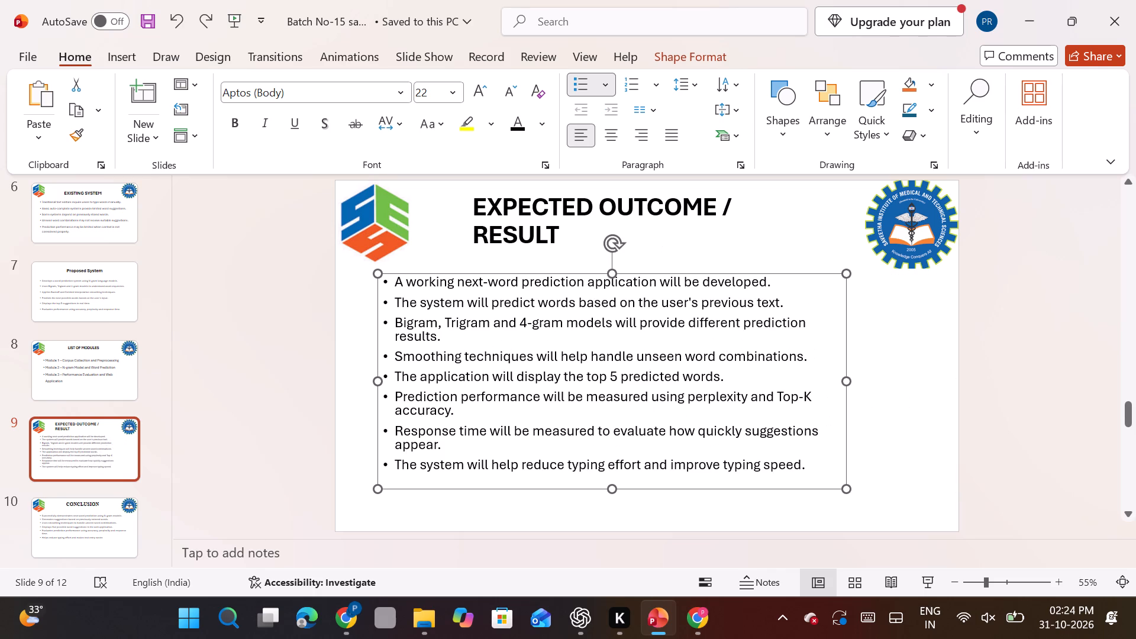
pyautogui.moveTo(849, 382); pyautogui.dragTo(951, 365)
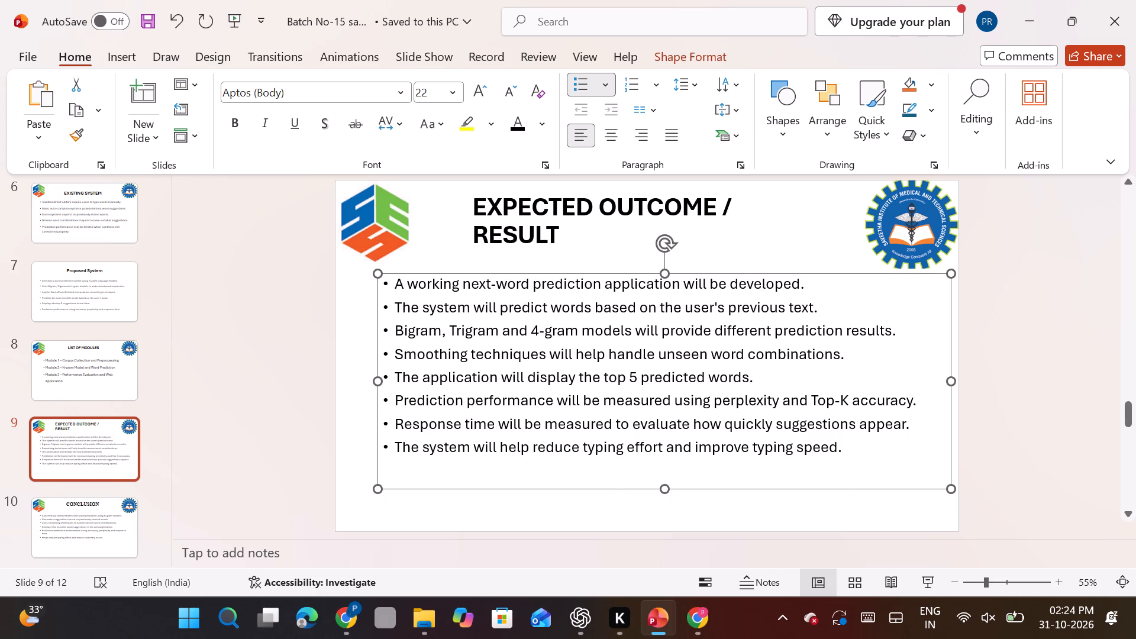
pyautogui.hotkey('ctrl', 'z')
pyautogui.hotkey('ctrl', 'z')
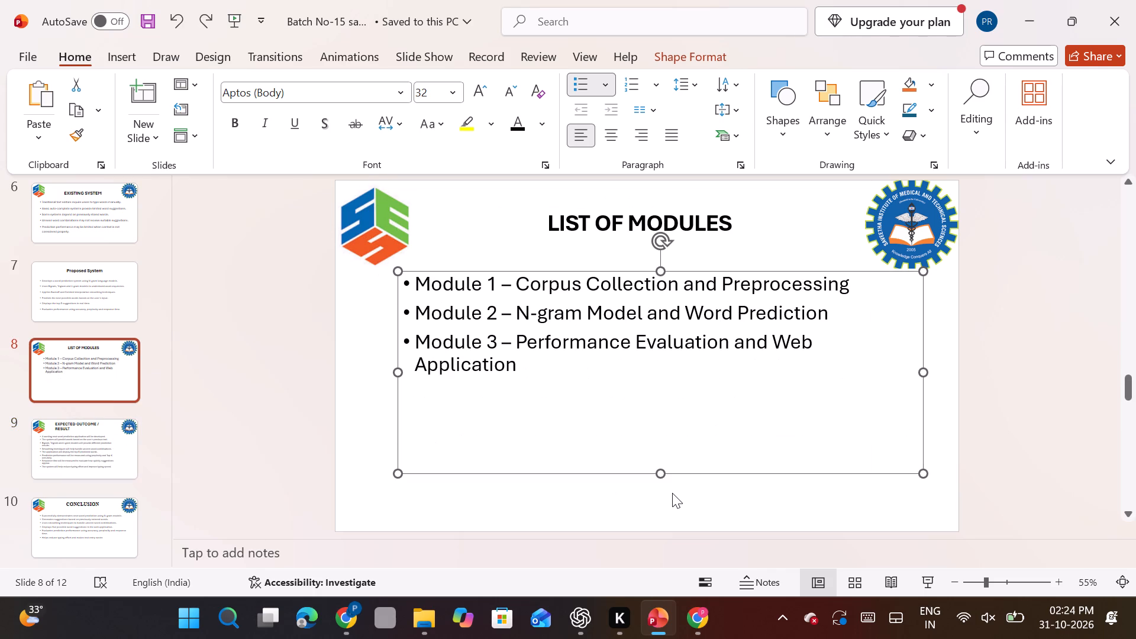
# Enlarge the bullet text box on the EXPECTED OUTCOME / RESULT slide, widening it toward the slide's side edge and extending it down to the bottom edge.
pyautogui.click(135, 434)
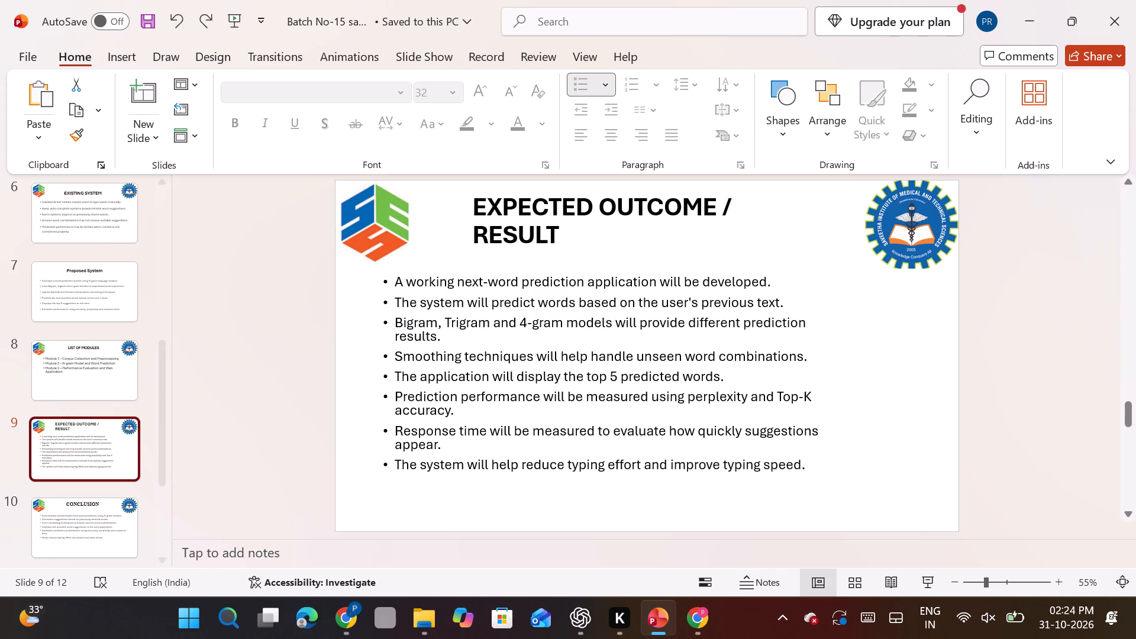
pyautogui.click(515, 349)
pyautogui.moveTo(845, 383); pyautogui.dragTo(926, 374)
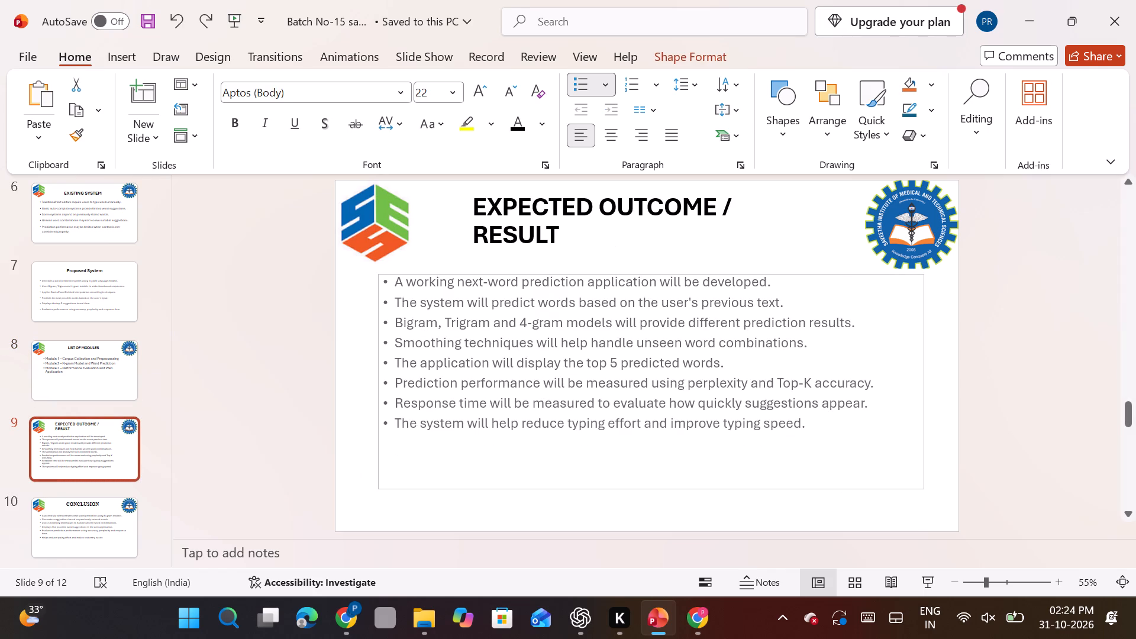
pyautogui.moveTo(926, 374); pyautogui.dragTo(942, 374)
pyautogui.click(462, 401)
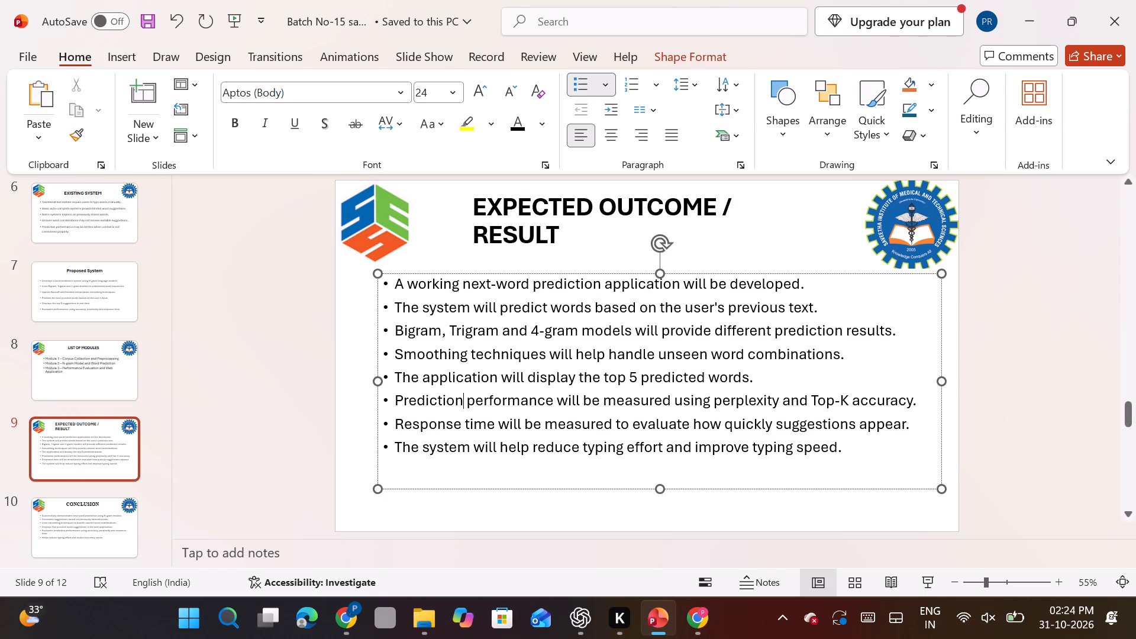
pyautogui.moveTo(661, 489); pyautogui.dragTo(662, 506)
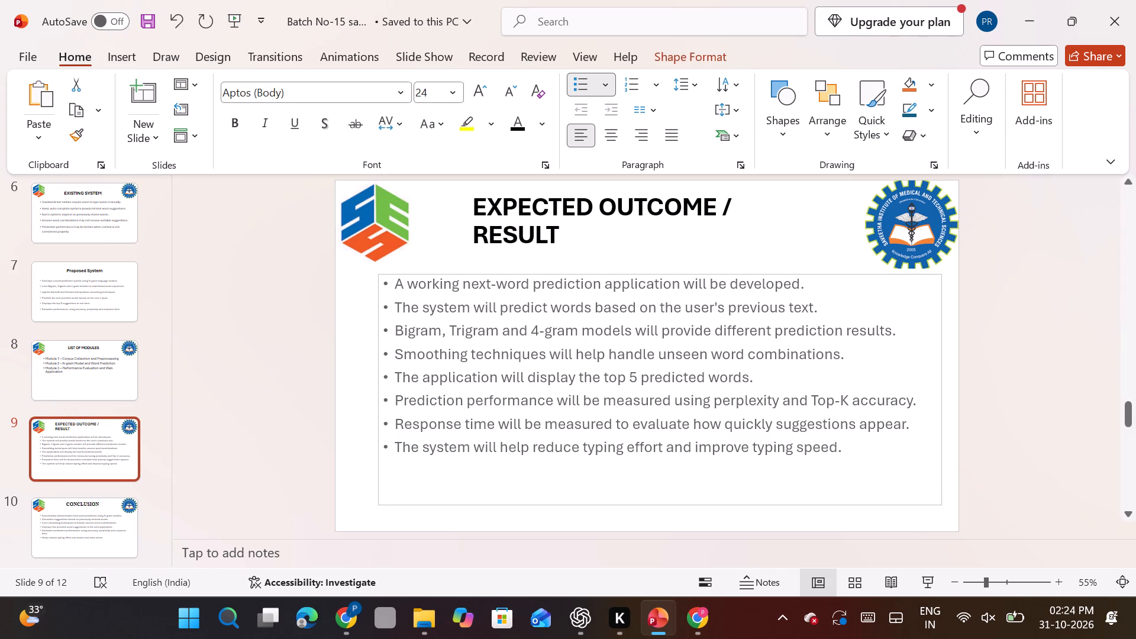
pyautogui.moveTo(662, 506); pyautogui.dragTo(666, 528)
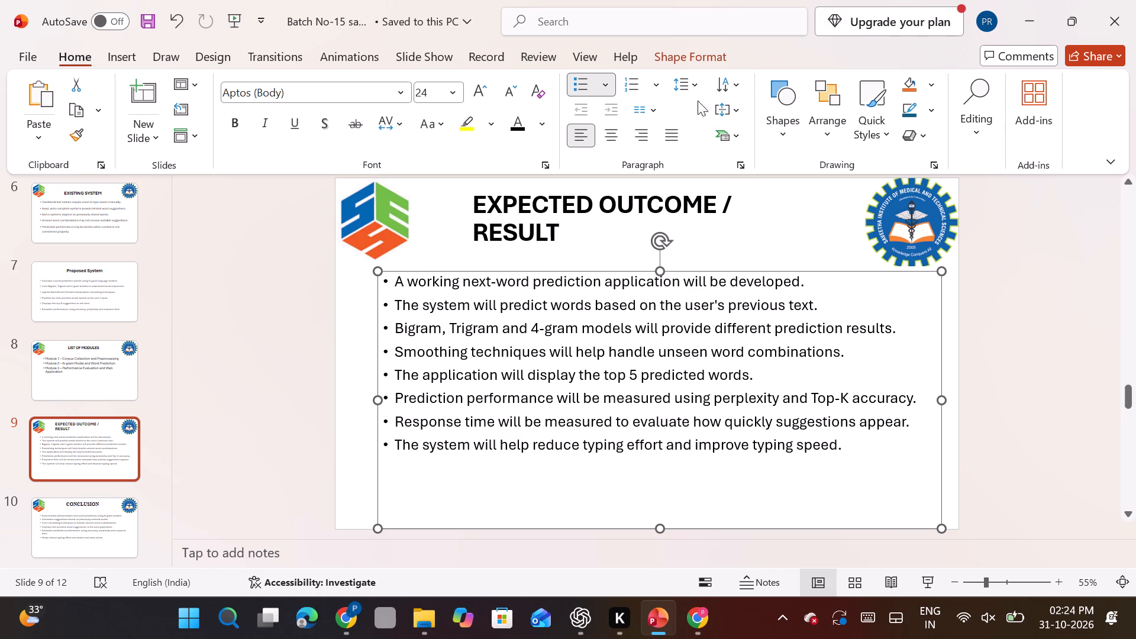
# Apply 1.5 line spacing to the bullets on the EXPECTED OUTCOME / RESULT slide.
pyautogui.click(693, 91)
pyautogui.click(707, 133)
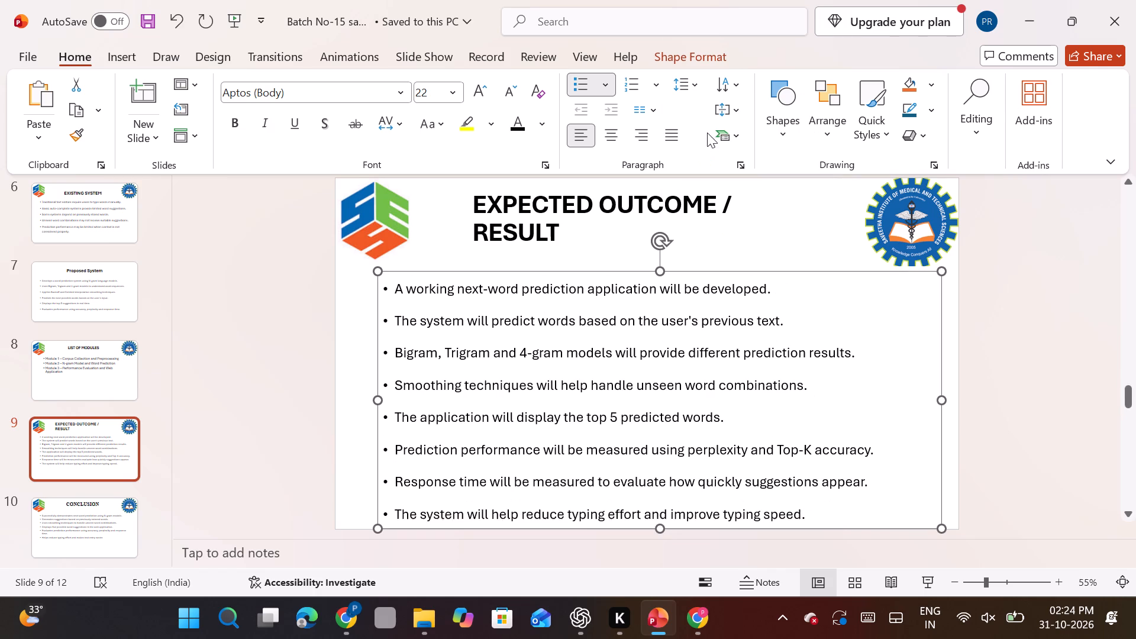
# Move the bullet text box on the EXPECTED OUTCOME / RESULT slide slightly upward, closer to the title.
pyautogui.moveTo(595, 270); pyautogui.dragTo(592, 262)
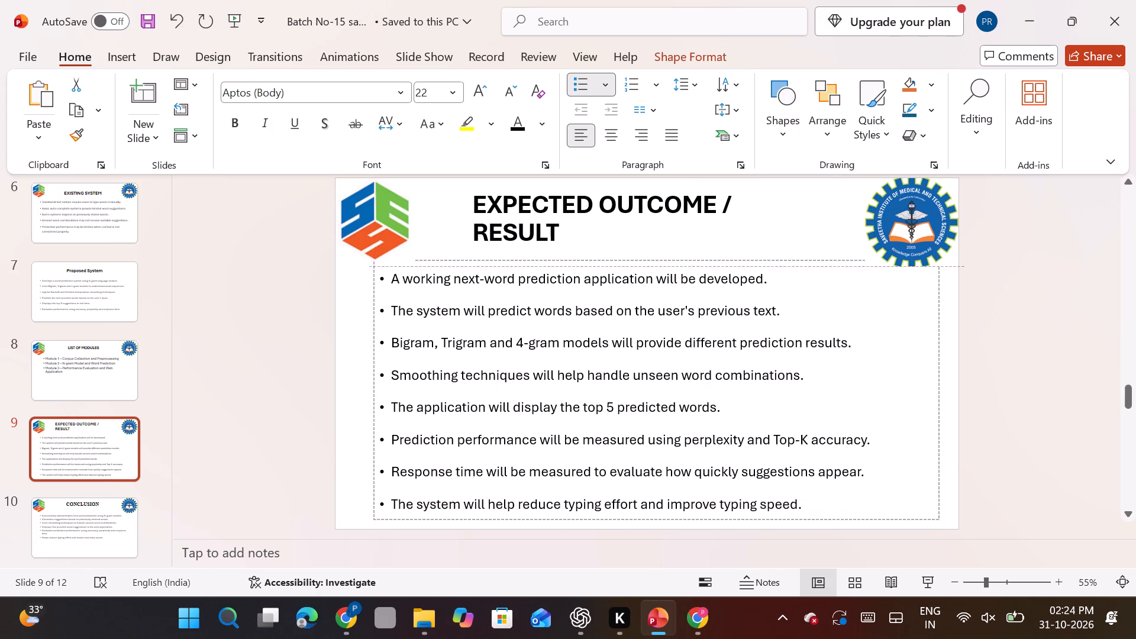
pyautogui.moveTo(592, 262); pyautogui.dragTo(590, 253)
pyautogui.click(306, 368)
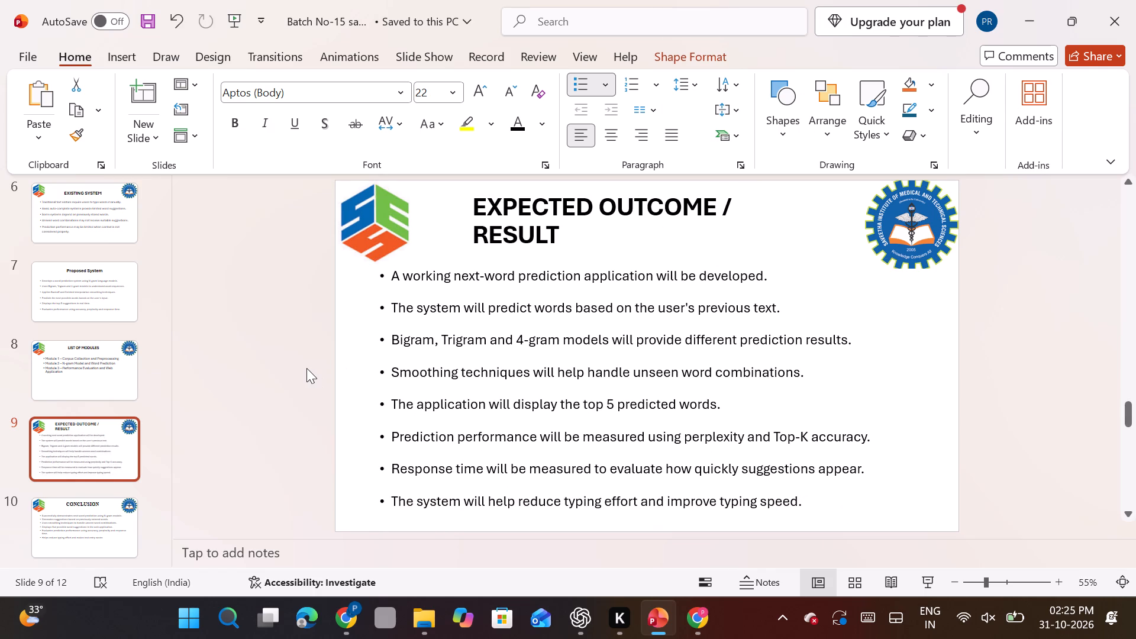
# Apply 1.5 line spacing to all the bullets on the CONCLUSION slide.
pyautogui.click(82, 519)
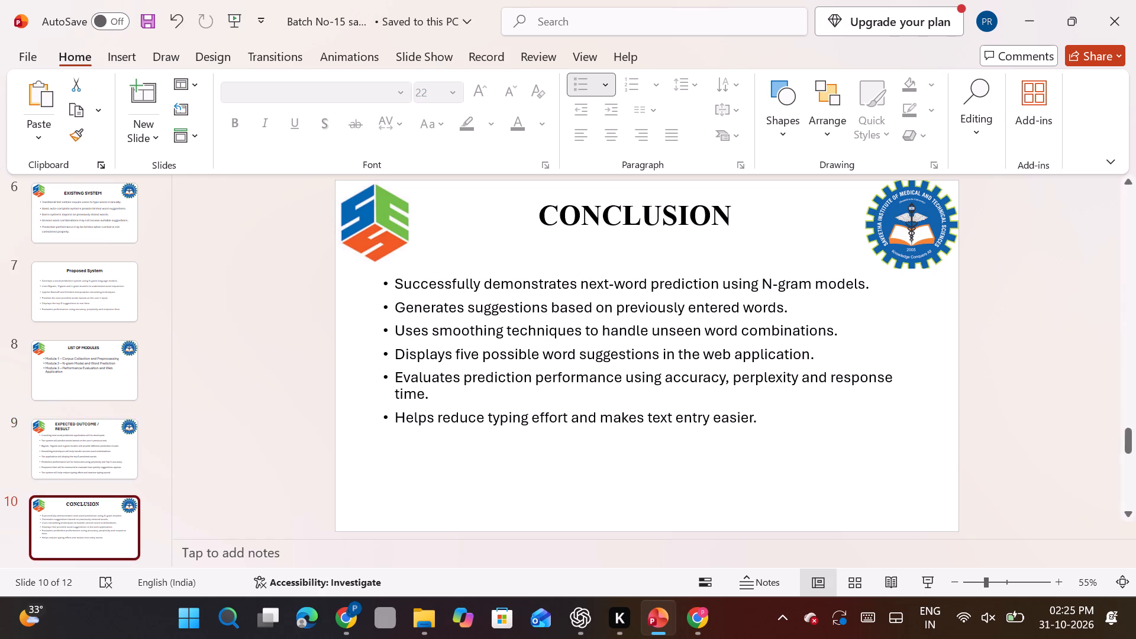
pyautogui.click(443, 368)
pyautogui.hotkey('ctrl', 'a')
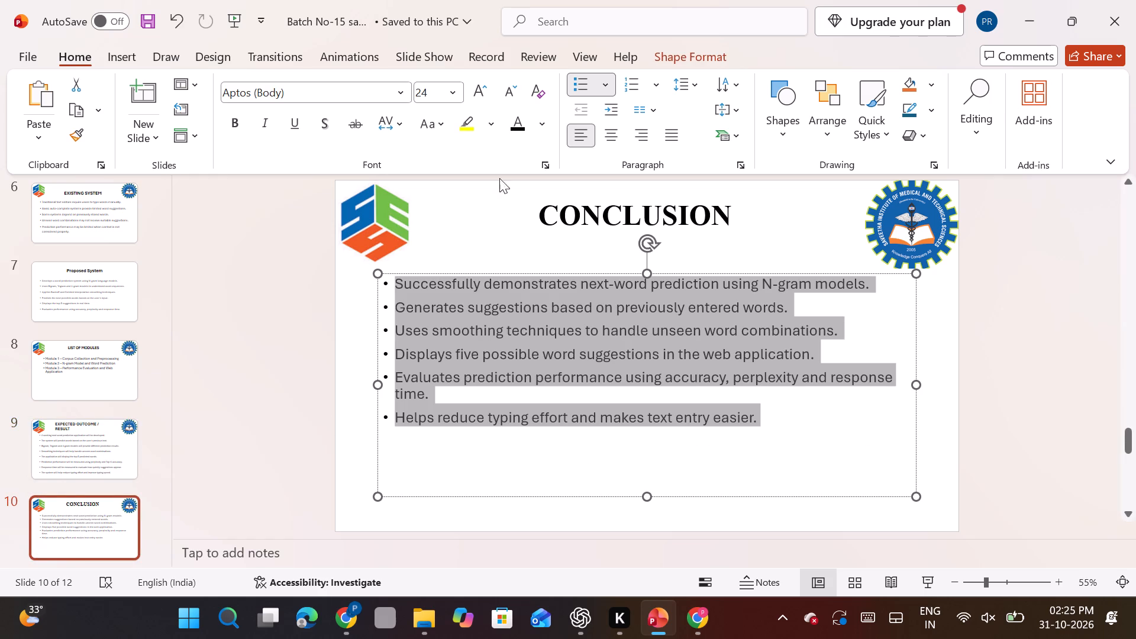
pyautogui.click(702, 95)
pyautogui.click(701, 129)
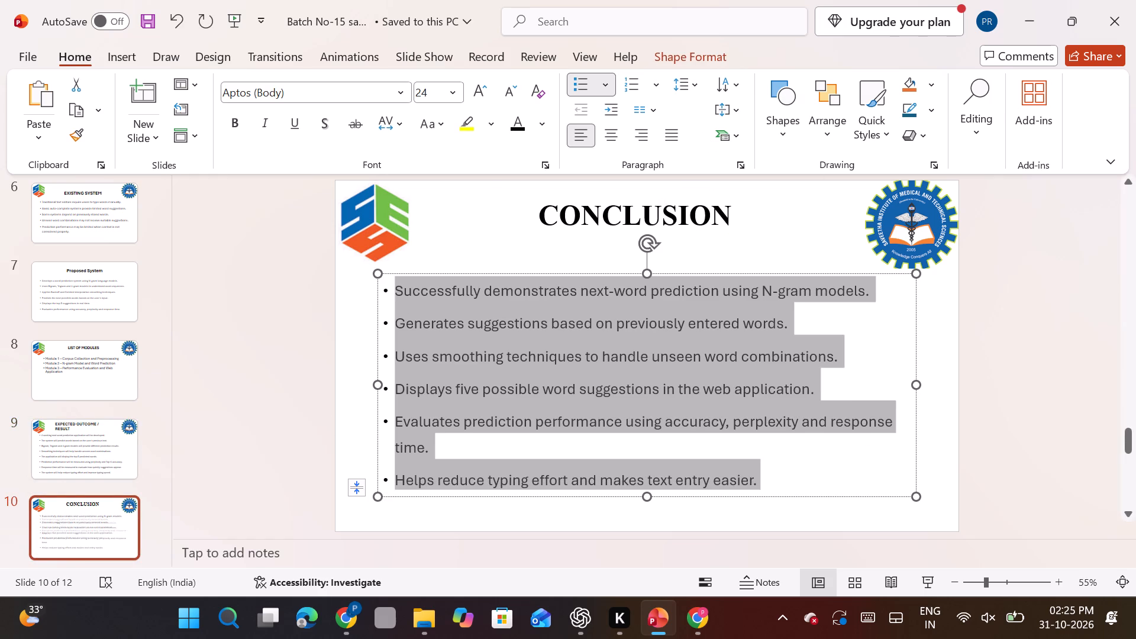
pyautogui.click(324, 346)
# Look over the REFERENCES slide and go back through the preceding slides to Proposed System to check their formatting.
pyautogui.scroll(-4, 27, 457)
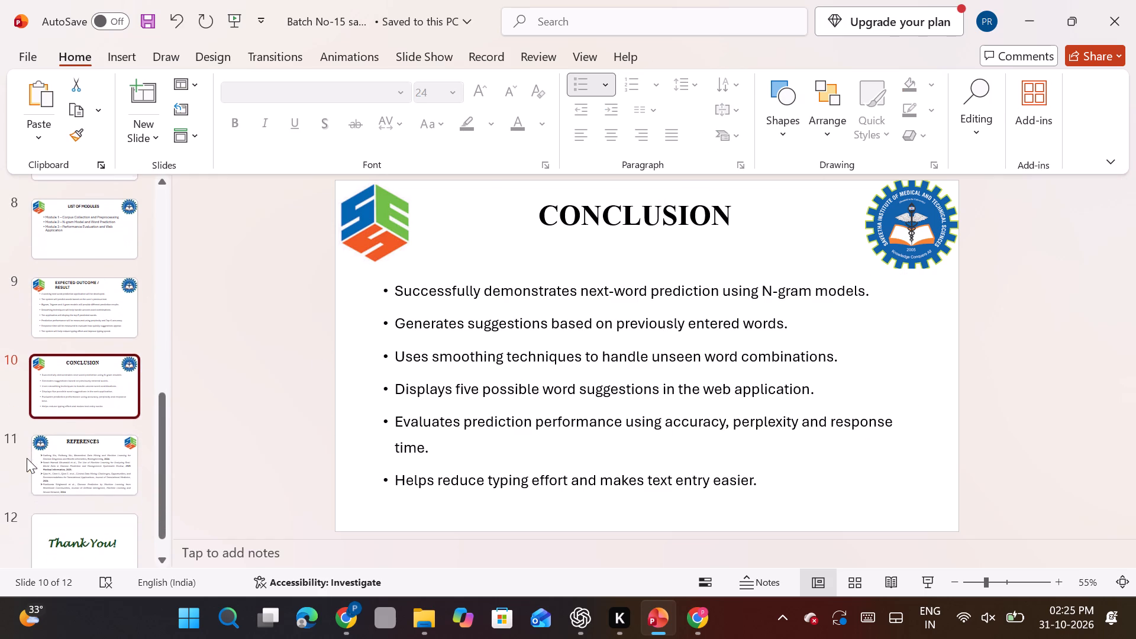
pyautogui.click(63, 453)
pyautogui.scroll(-2, 105, 466)
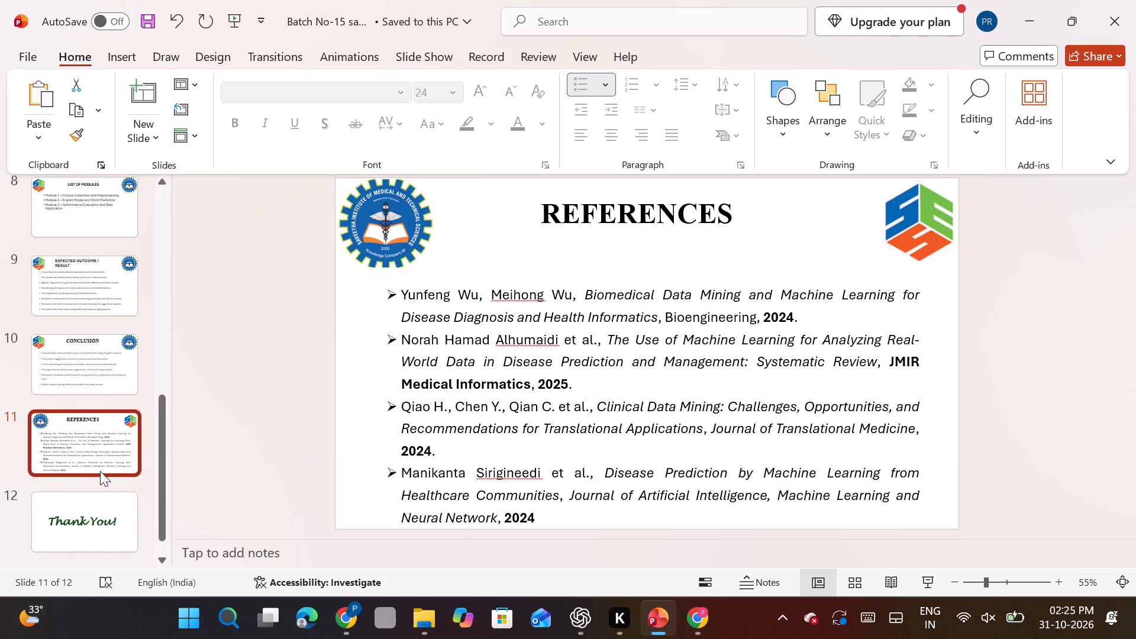
pyautogui.scroll(-4, 100, 471)
pyautogui.scroll(3, 99, 469)
pyautogui.click(99, 469)
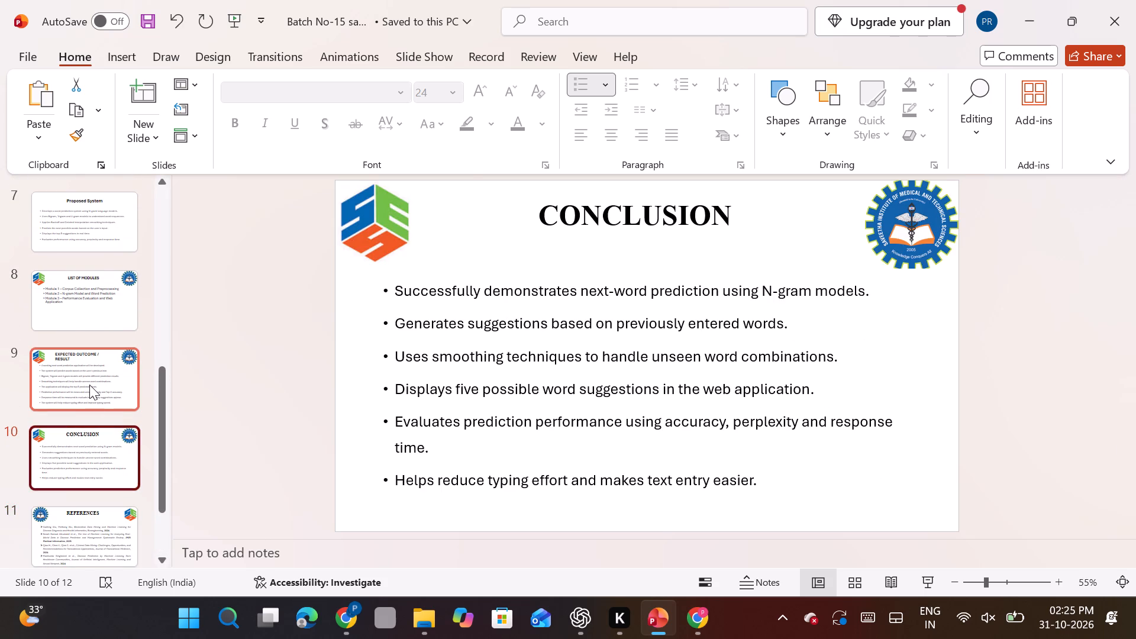
pyautogui.click(89, 385)
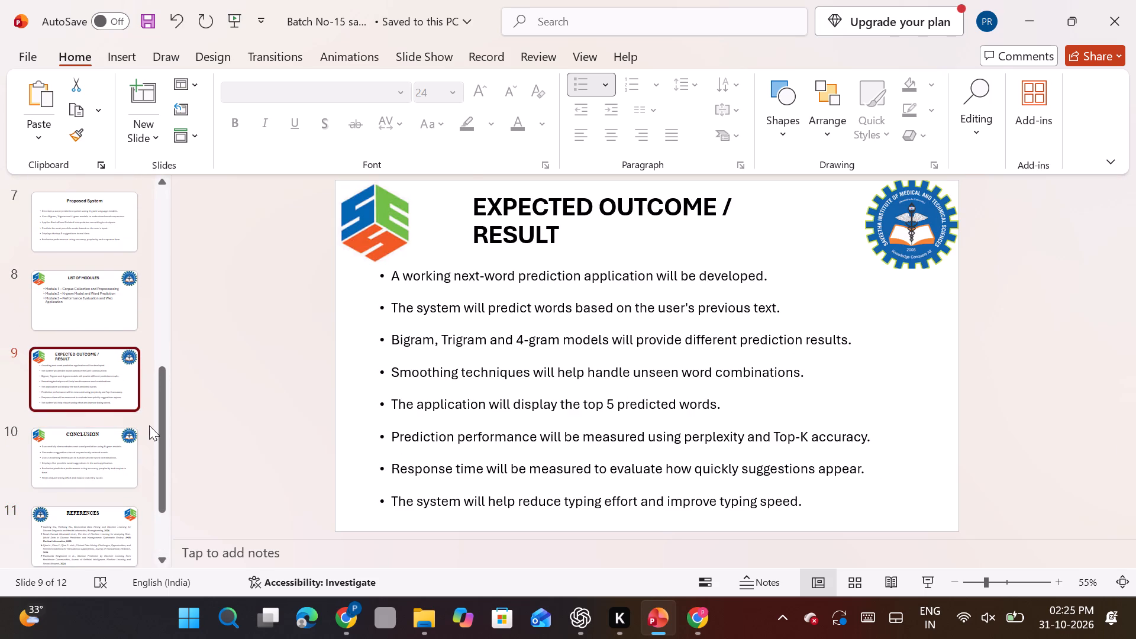
pyautogui.press('Up')
pyautogui.press('Up')
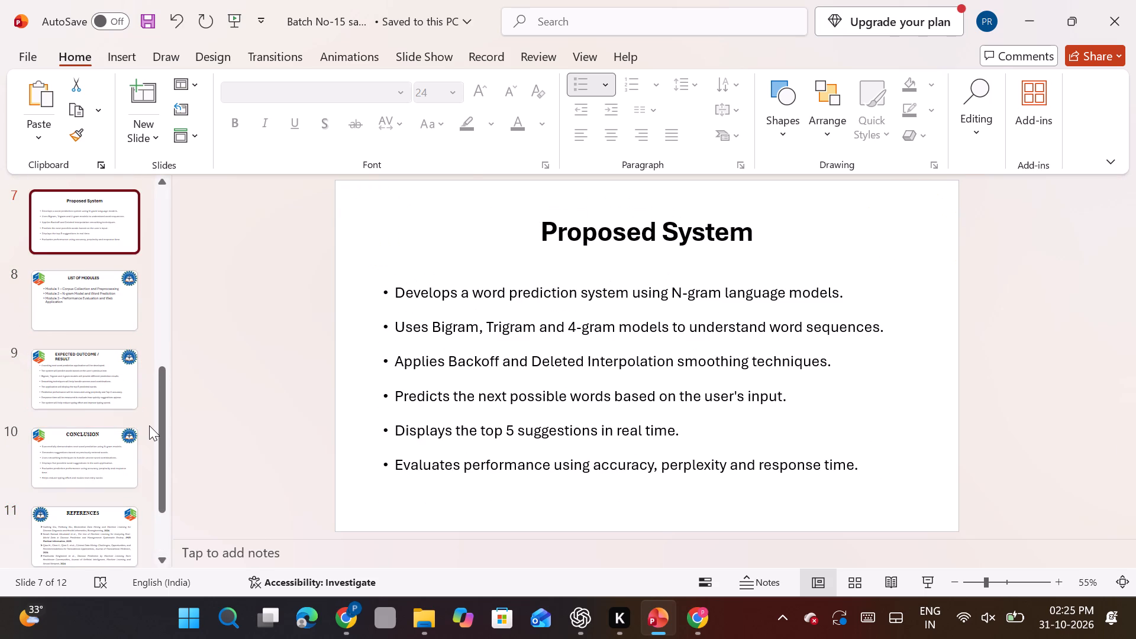
# Look back through the slides from Proposed System to the title slide and ABSTRACT to check their formatting.
pyautogui.press('Up')
pyautogui.press('Up')
pyautogui.press('Up')
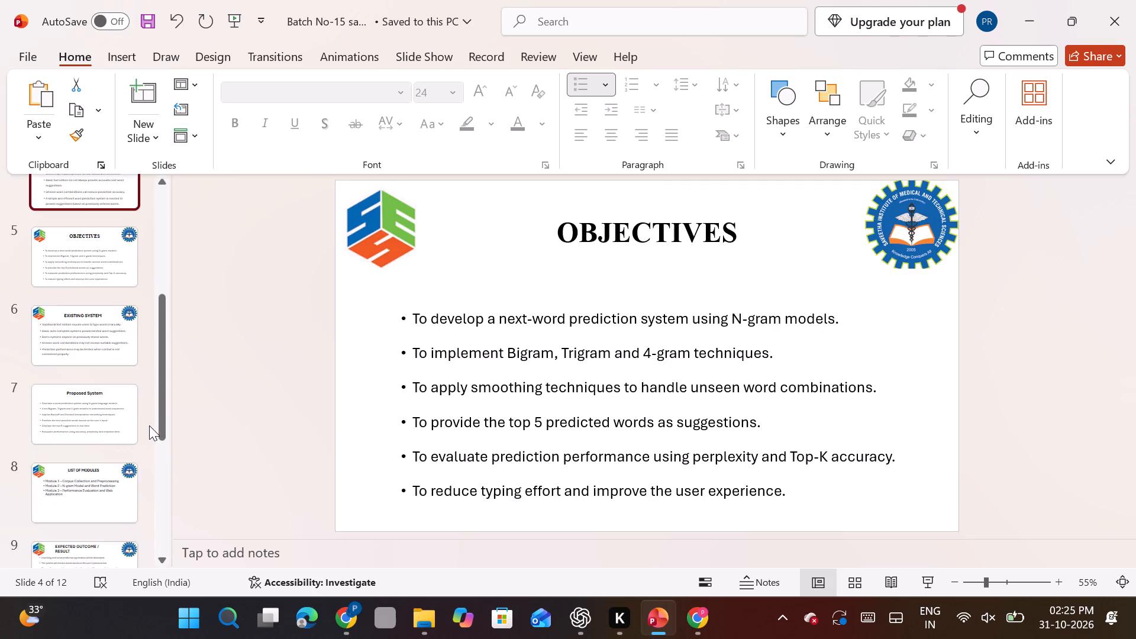
pyautogui.press('Up')
pyautogui.press('Up')
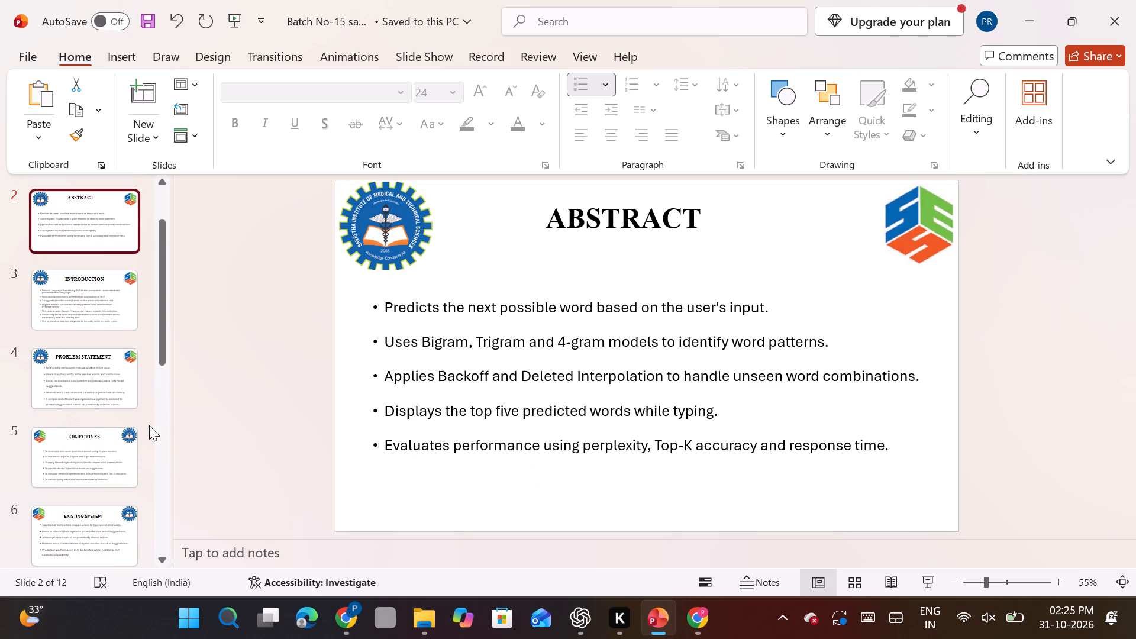
pyautogui.press('Up')
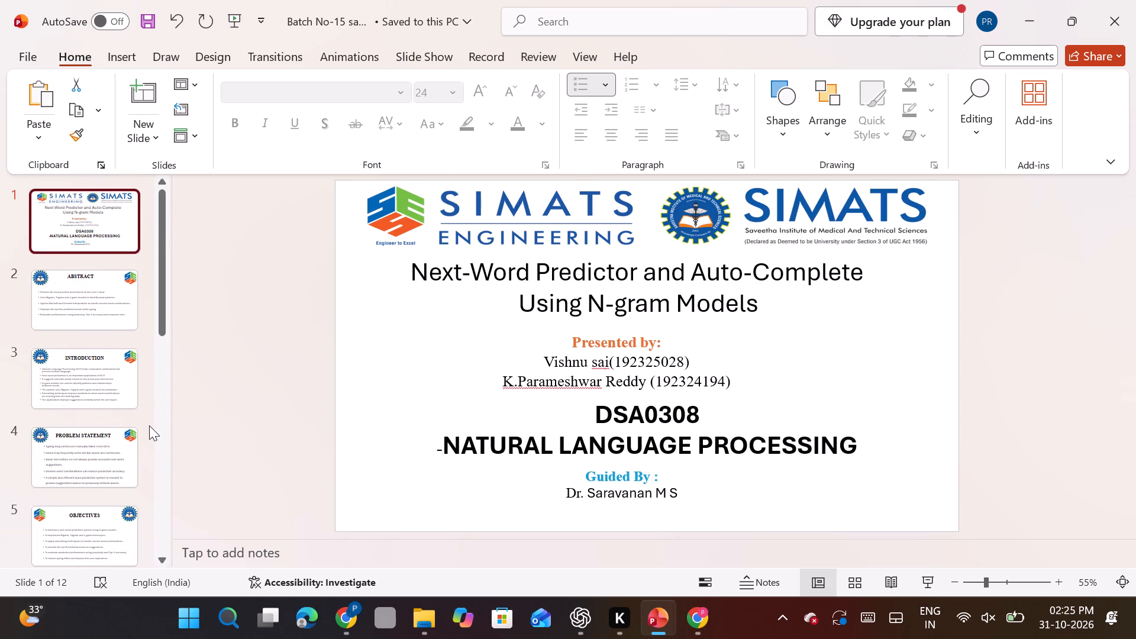
pyautogui.click(73, 285)
# Apply 1.5 line spacing to all the bullets on the INTRODUCTION slide.
pyautogui.click(72, 370)
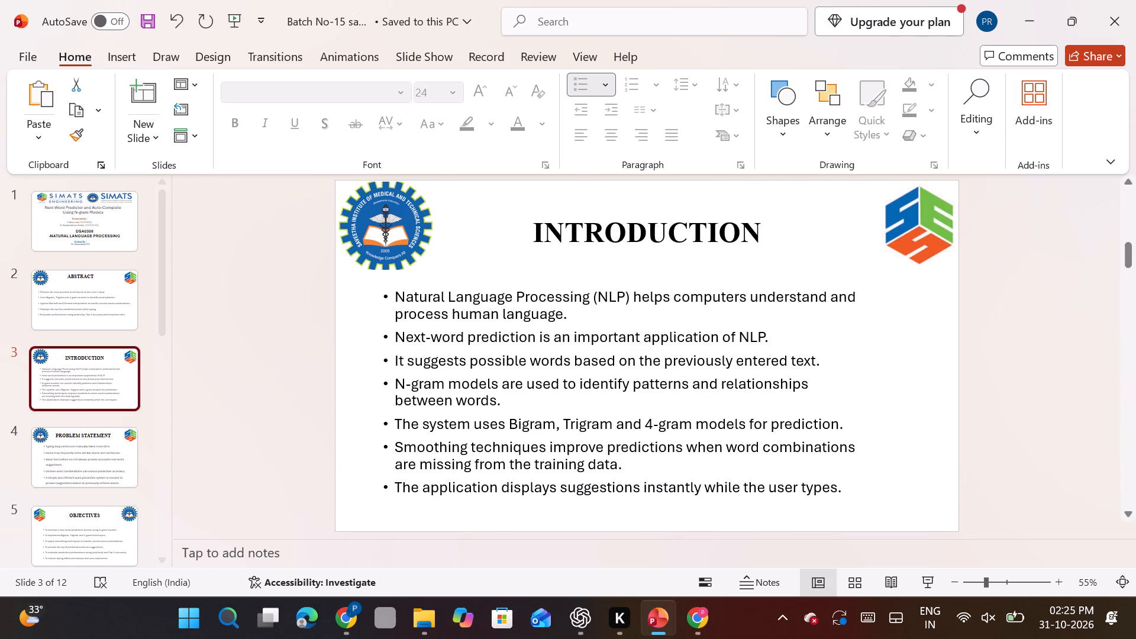
pyautogui.click(475, 414)
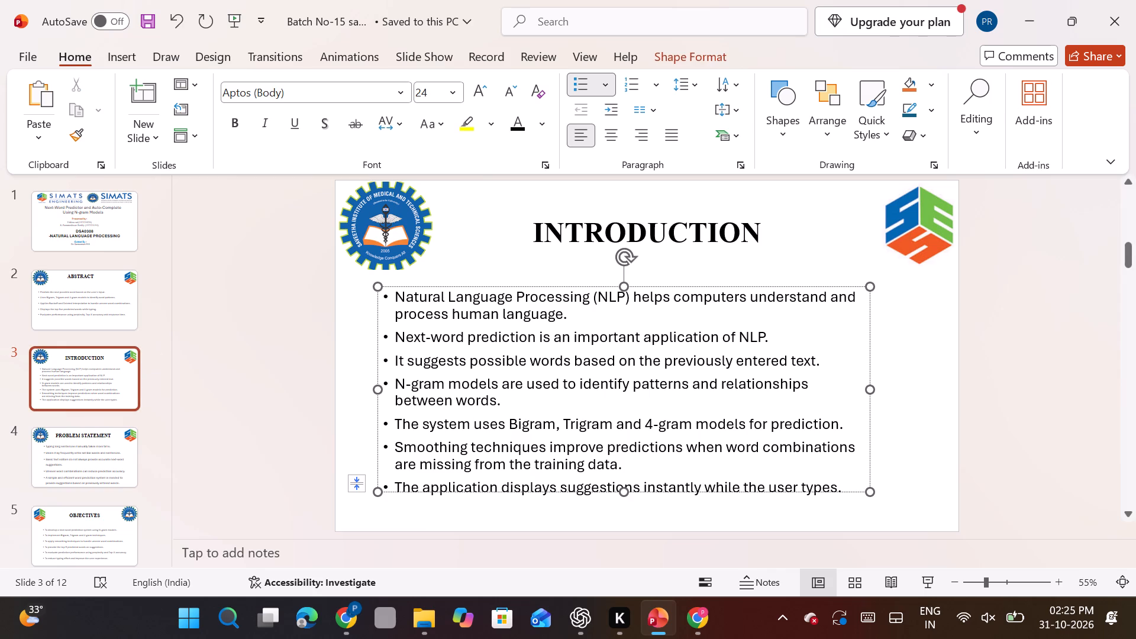
pyautogui.hotkey('ctrl', 'a')
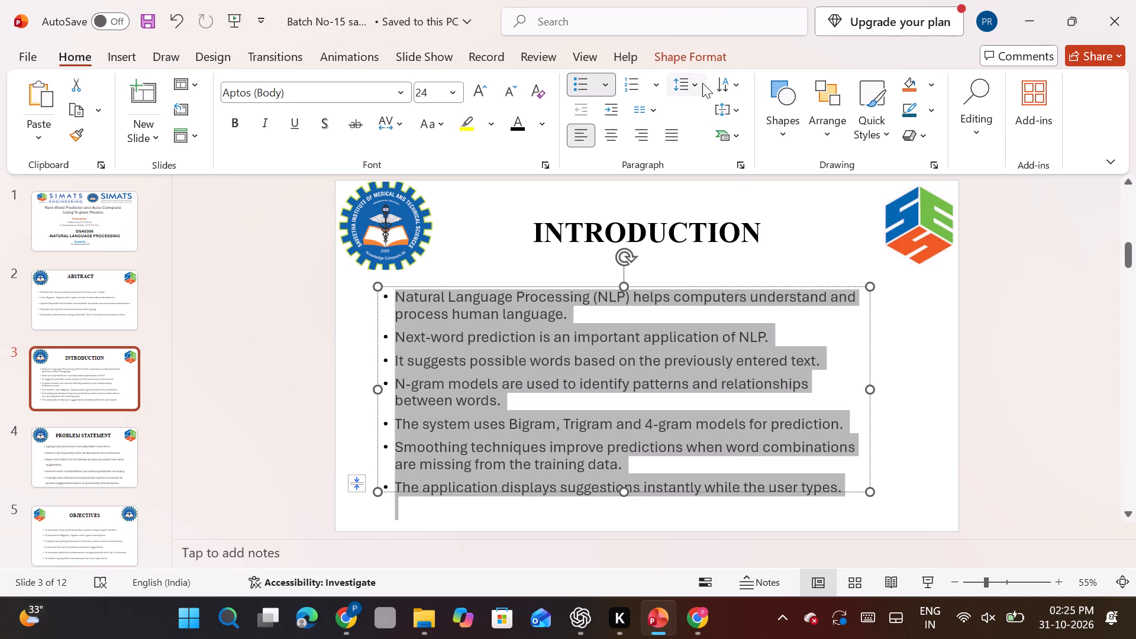
pyautogui.click(696, 84)
pyautogui.click(714, 131)
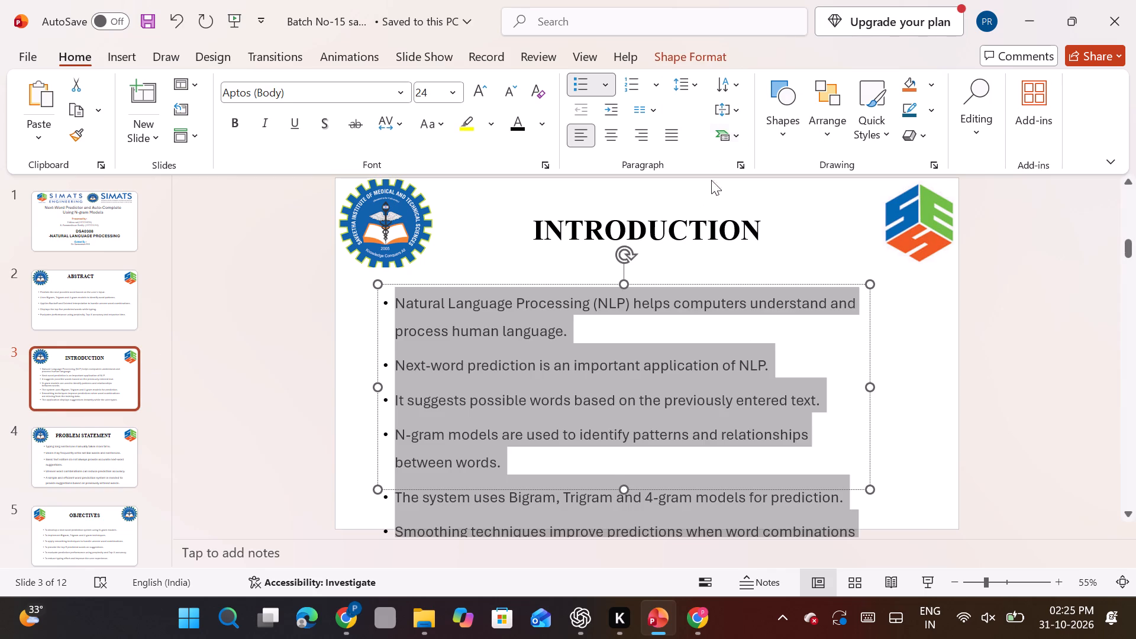
pyautogui.scroll(-5, 648, 322)
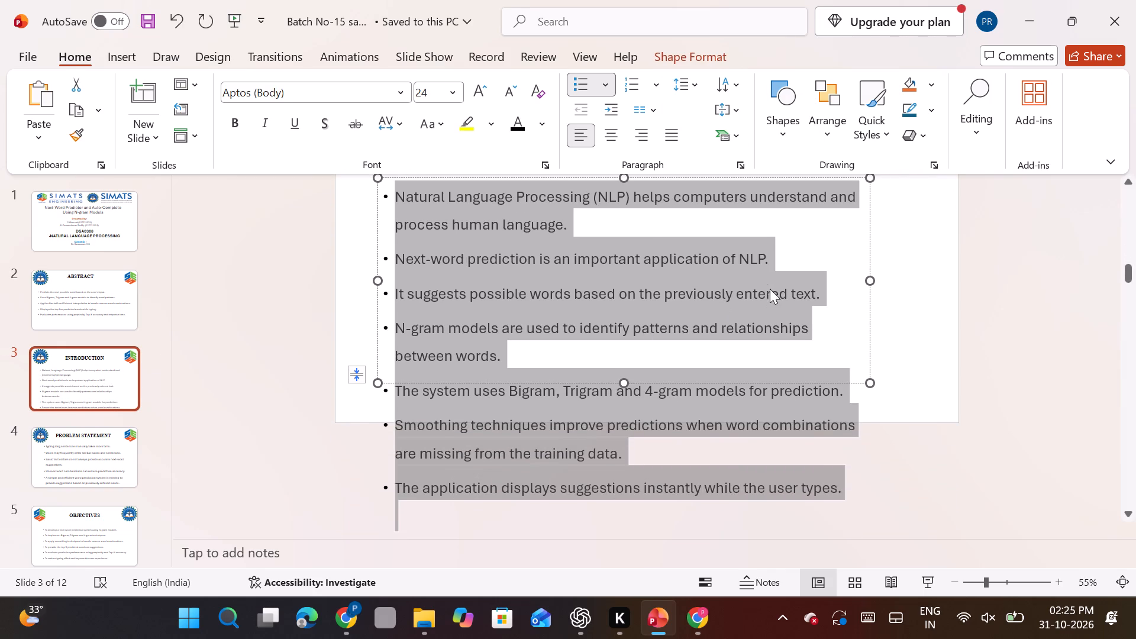
# Widen the INTRODUCTION bullet text box on both sides to about the slide's width and extend its lower edge downward.
pyautogui.scroll(2, 770, 289)
pyautogui.moveTo(869, 324); pyautogui.dragTo(968, 318)
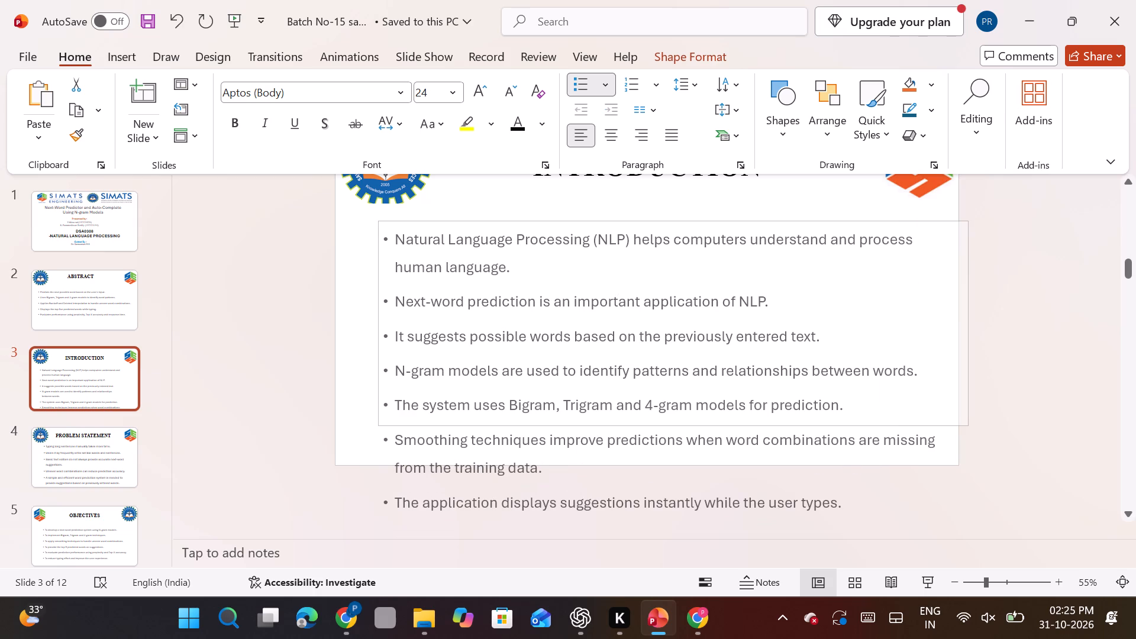
pyautogui.moveTo(968, 318); pyautogui.dragTo(969, 318)
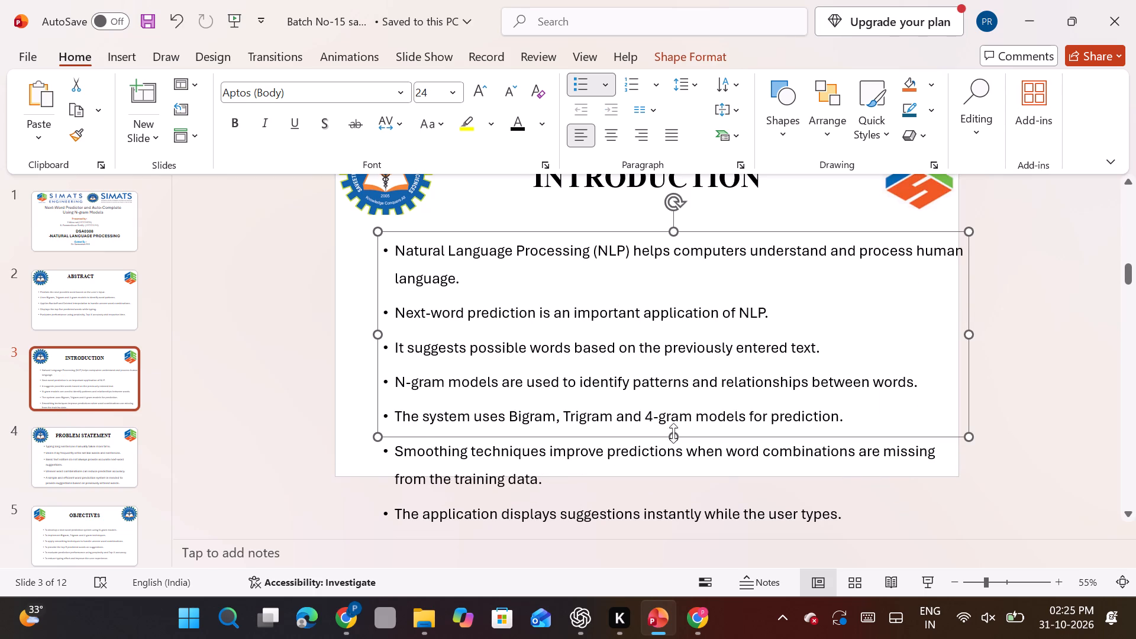
pyautogui.moveTo(673, 434); pyautogui.dragTo(673, 495)
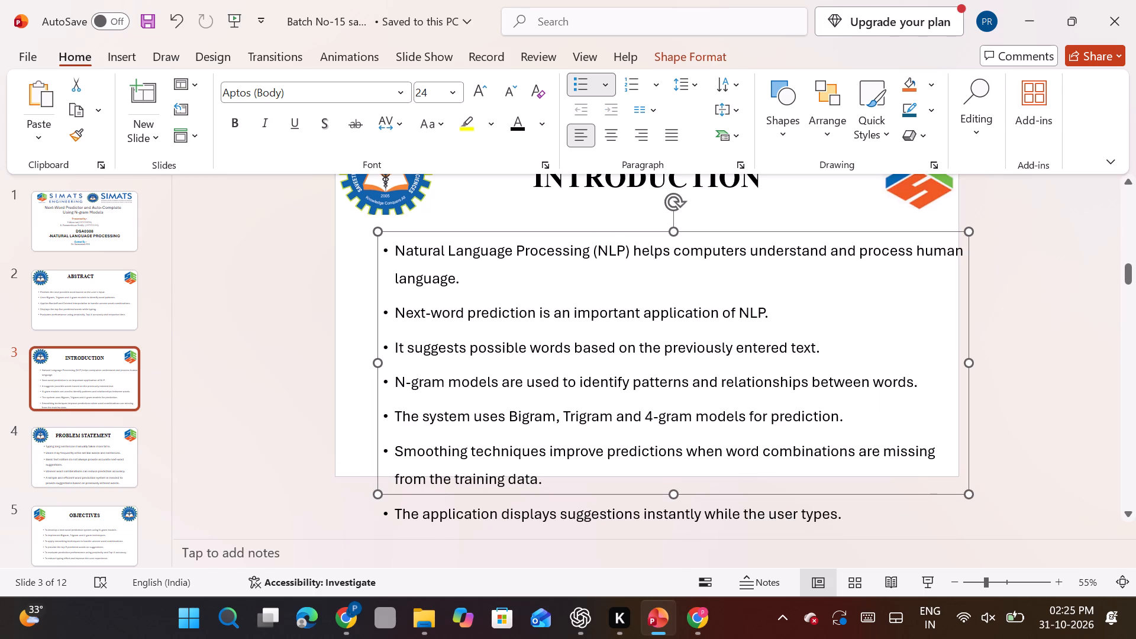
pyautogui.moveTo(380, 365); pyautogui.dragTo(348, 362)
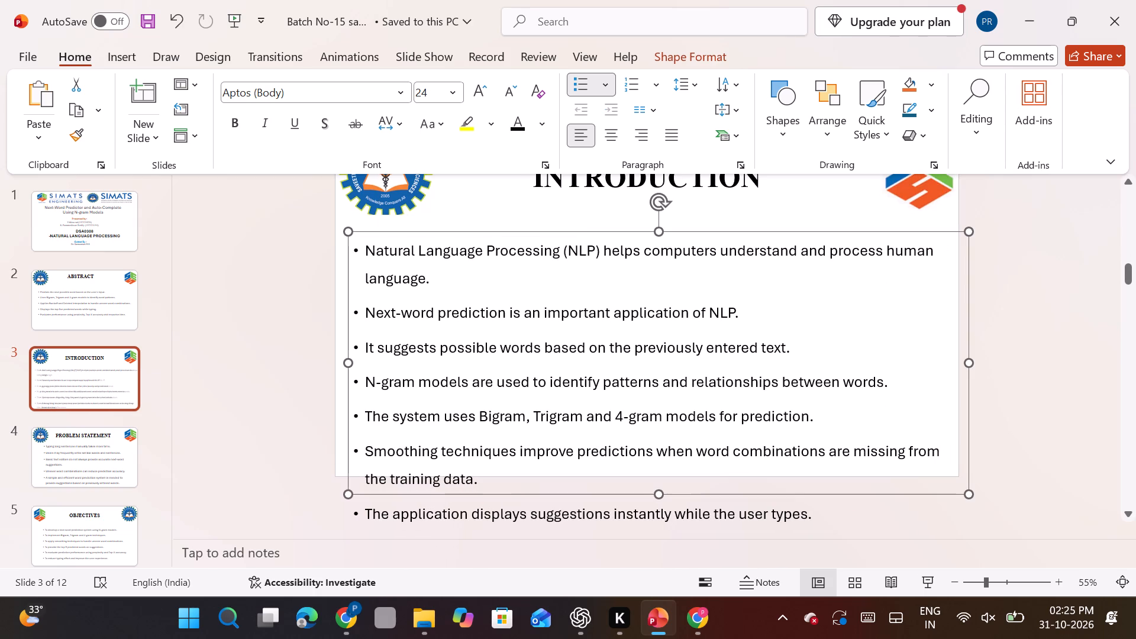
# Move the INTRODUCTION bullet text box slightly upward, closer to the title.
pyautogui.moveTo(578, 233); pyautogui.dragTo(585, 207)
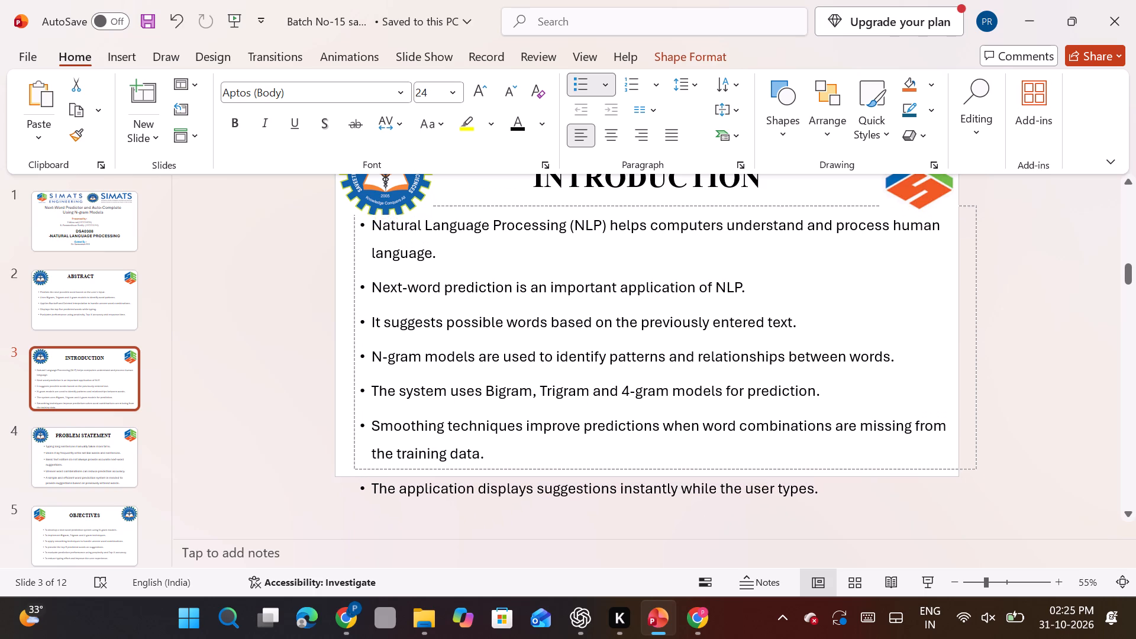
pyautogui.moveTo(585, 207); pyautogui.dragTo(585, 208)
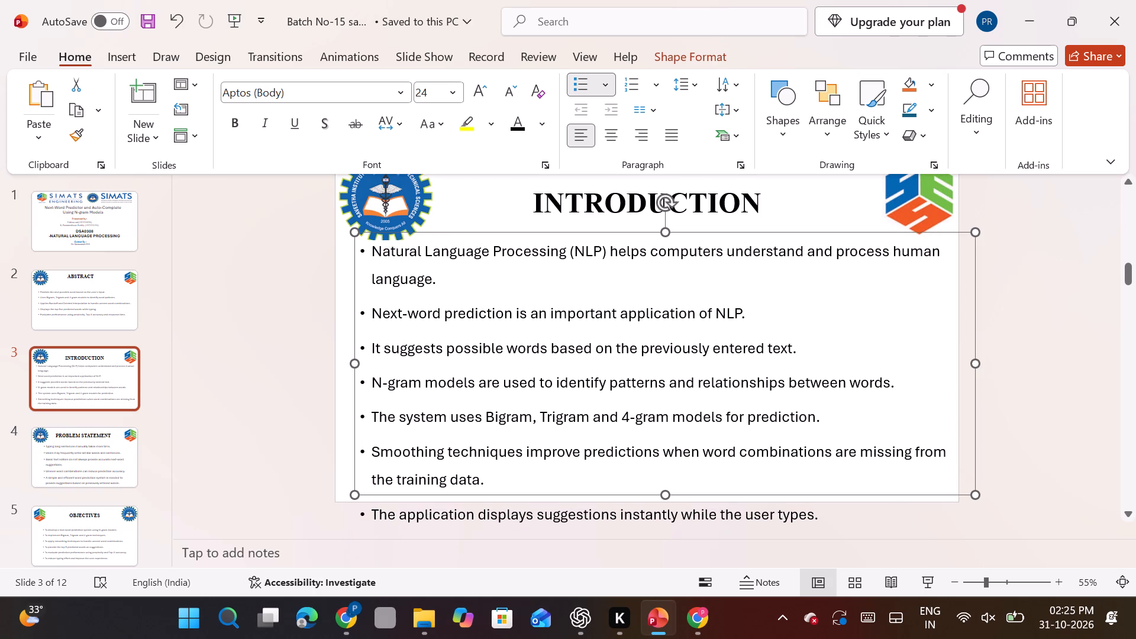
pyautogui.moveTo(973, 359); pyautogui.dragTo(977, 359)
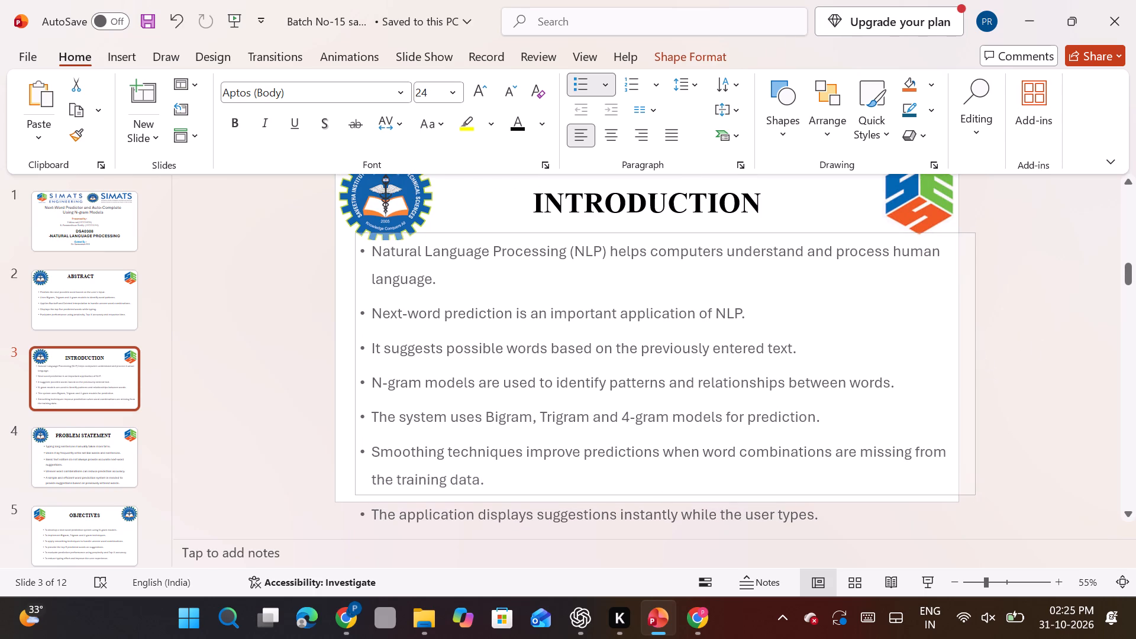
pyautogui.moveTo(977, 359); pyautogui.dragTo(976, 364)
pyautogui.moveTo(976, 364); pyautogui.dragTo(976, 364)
# Check how the bullet text fits on the INTRODUCTION slide and compare it with the neighbouring slides.
pyautogui.scroll(-3, 771, 464)
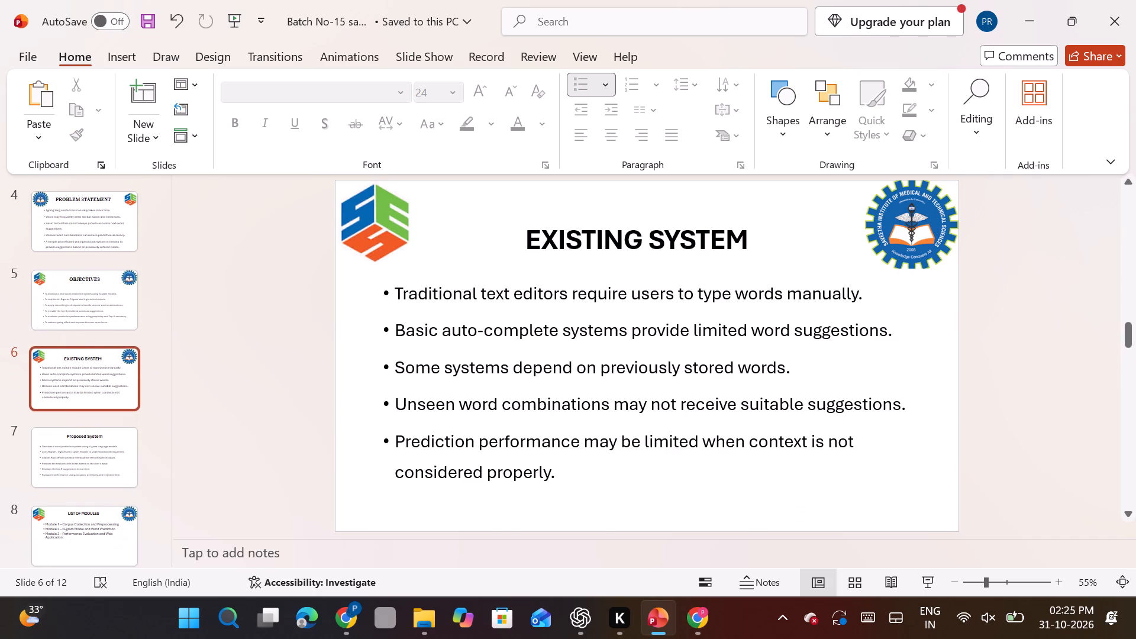
pyautogui.scroll(6, 771, 464)
pyautogui.click(74, 385)
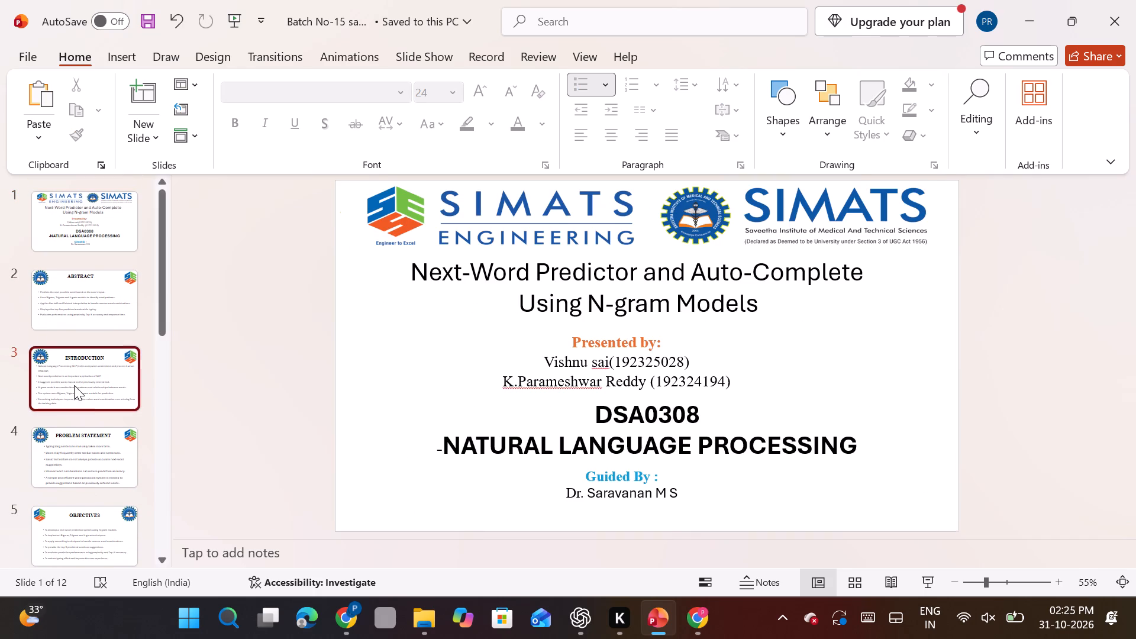
pyautogui.scroll(-2, 502, 494)
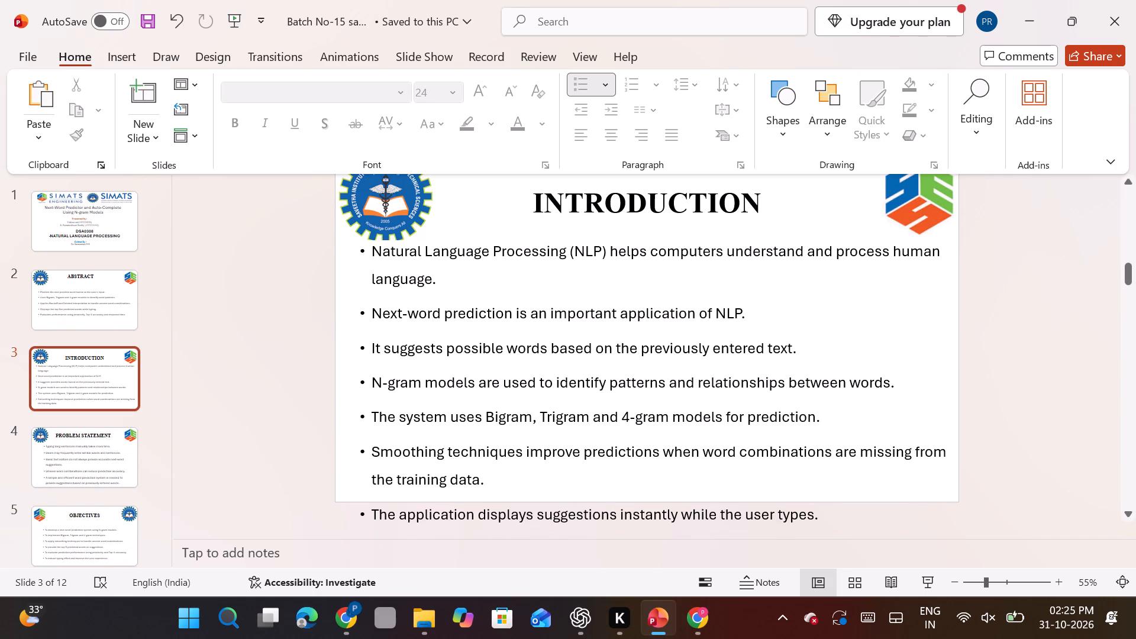
pyautogui.scroll(-1, 598, 468)
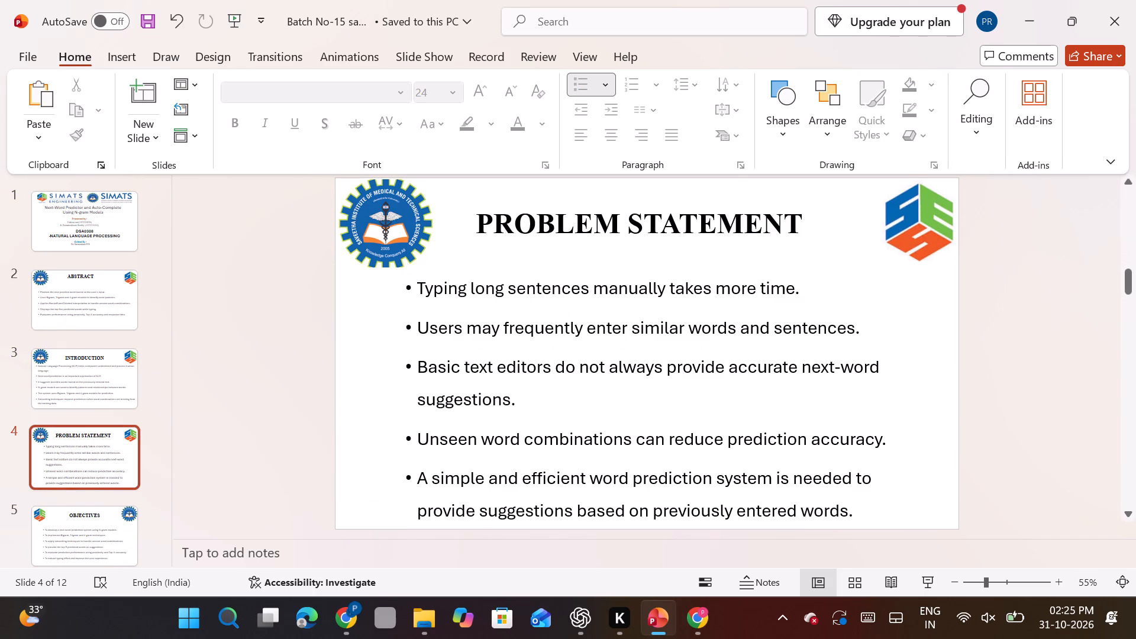
pyautogui.scroll(1, 598, 468)
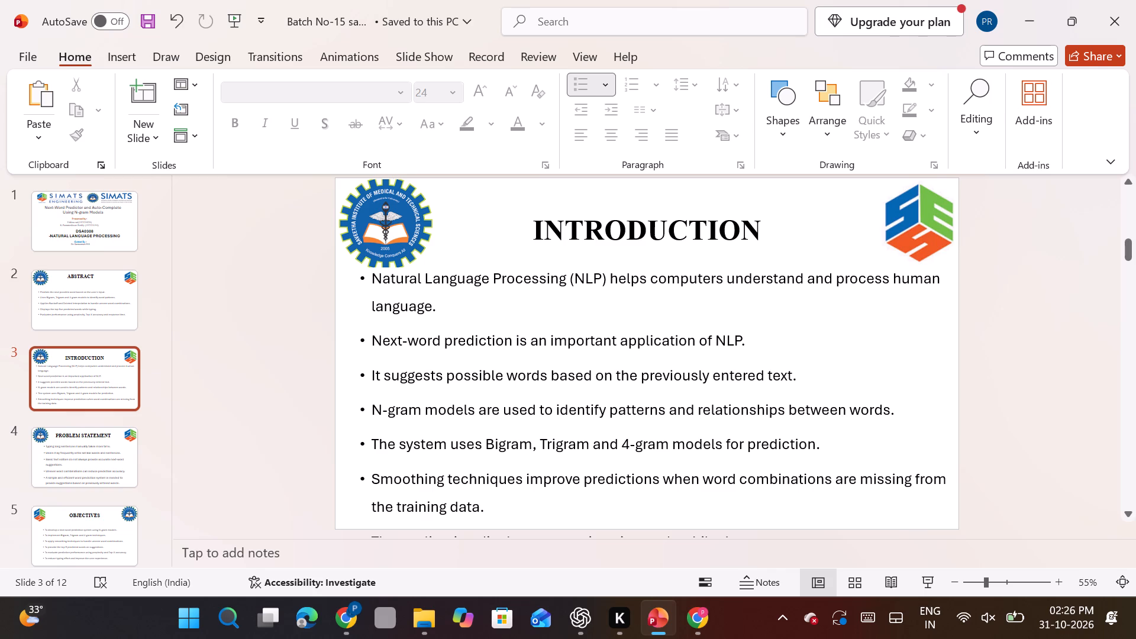
pyautogui.click(548, 497)
pyautogui.hotkey('ctrl', 'a')
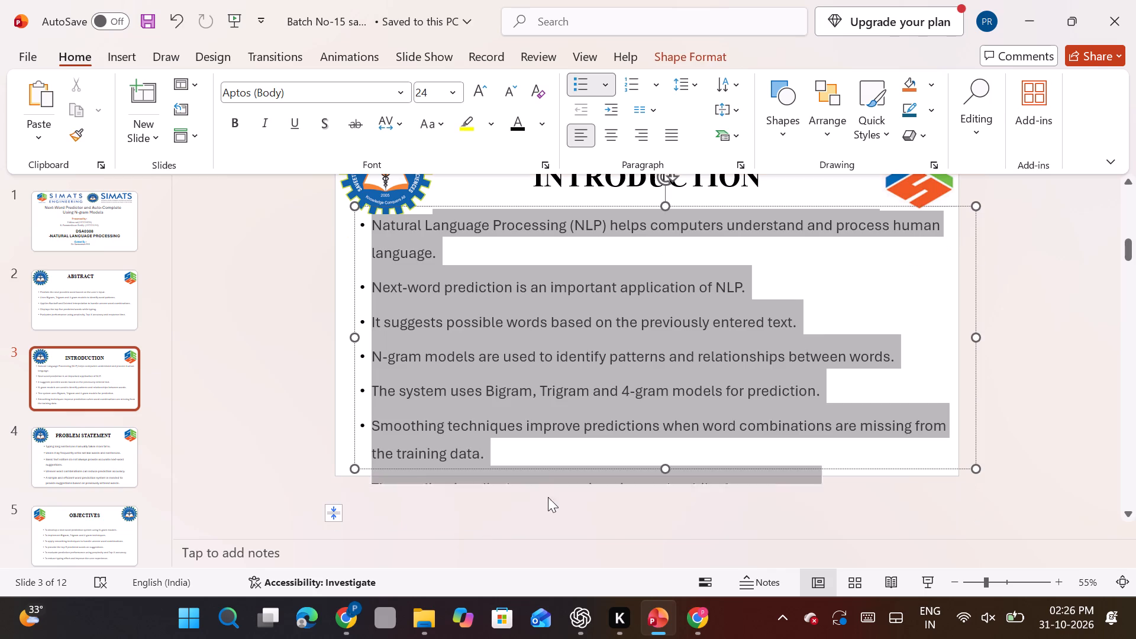
pyautogui.scroll(-1, 548, 497)
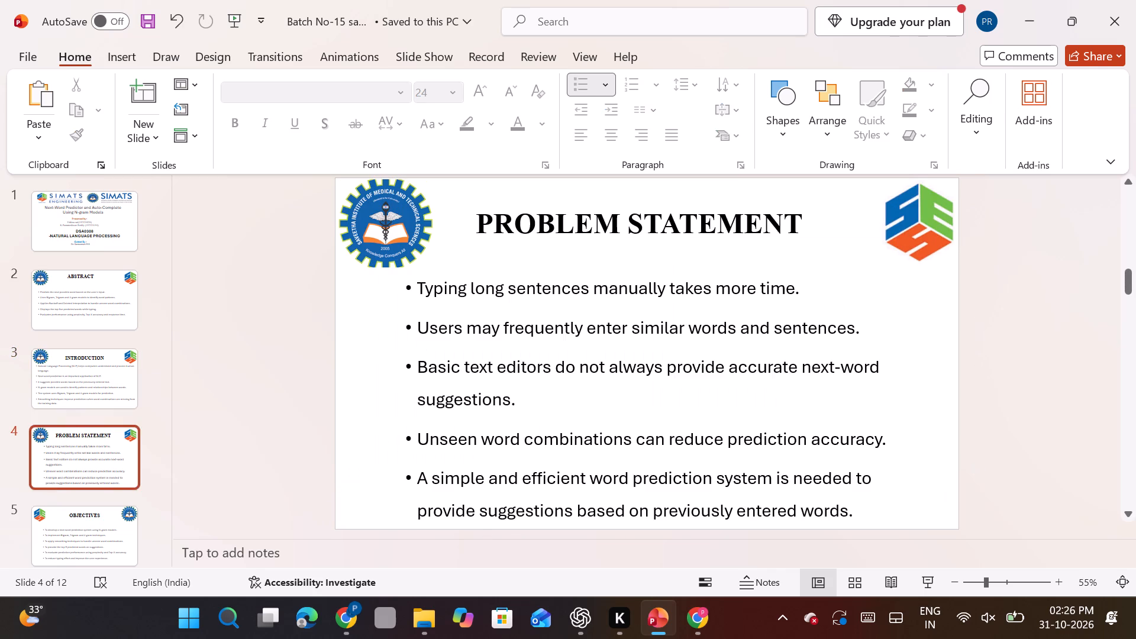
pyautogui.scroll(1, 548, 497)
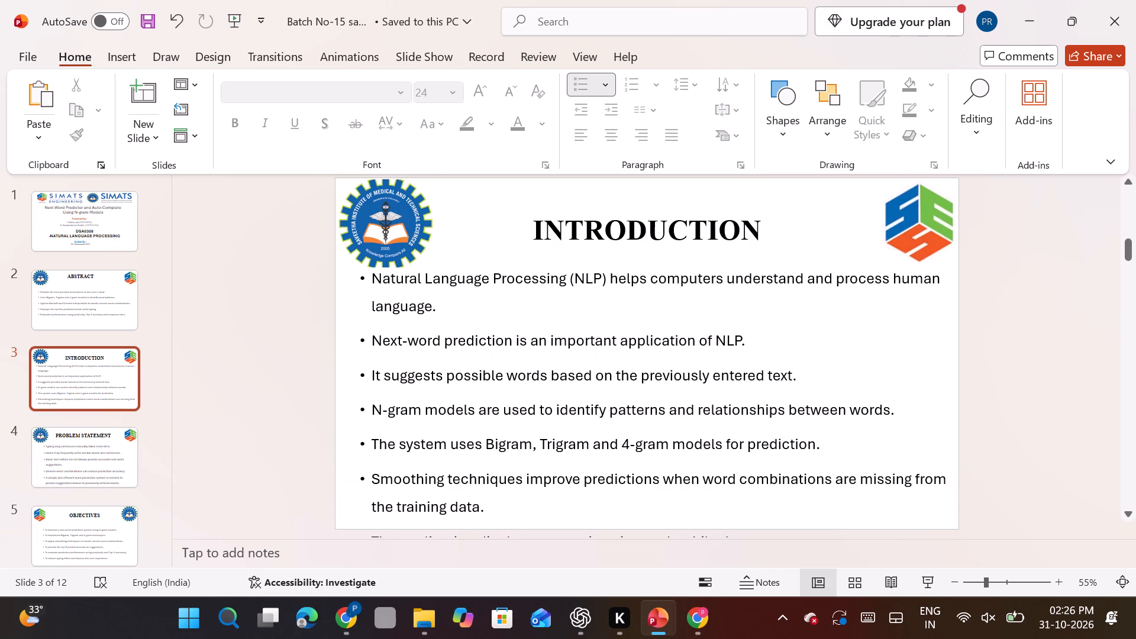
pyautogui.hotkey('ctrl', 'a')
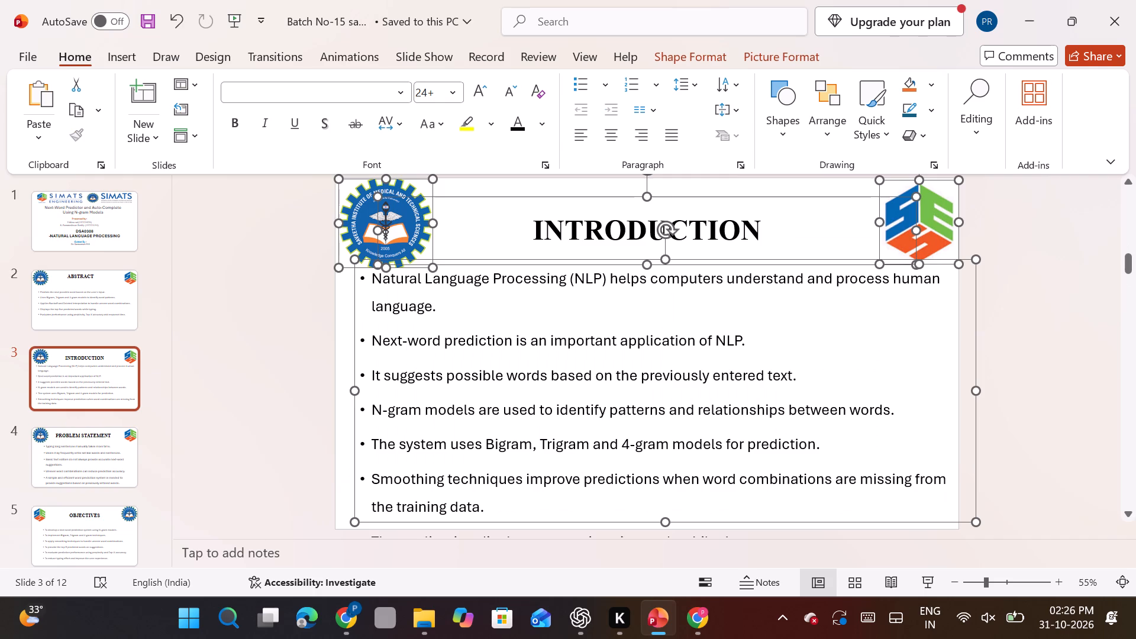
pyautogui.click(550, 473)
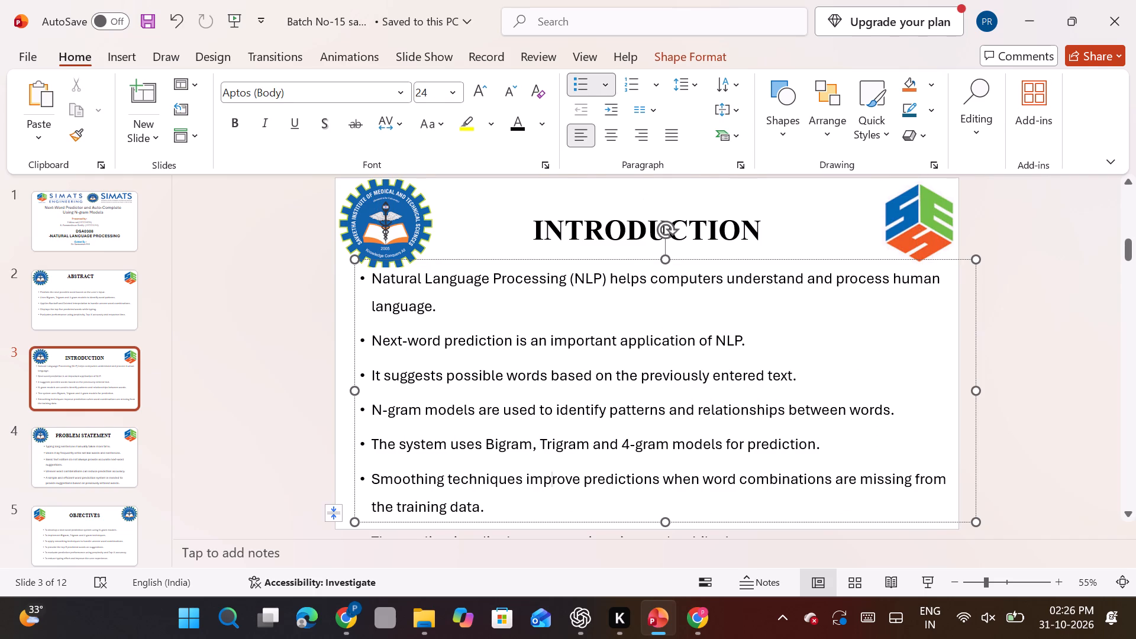
pyautogui.hotkey('ctrl', 'a')
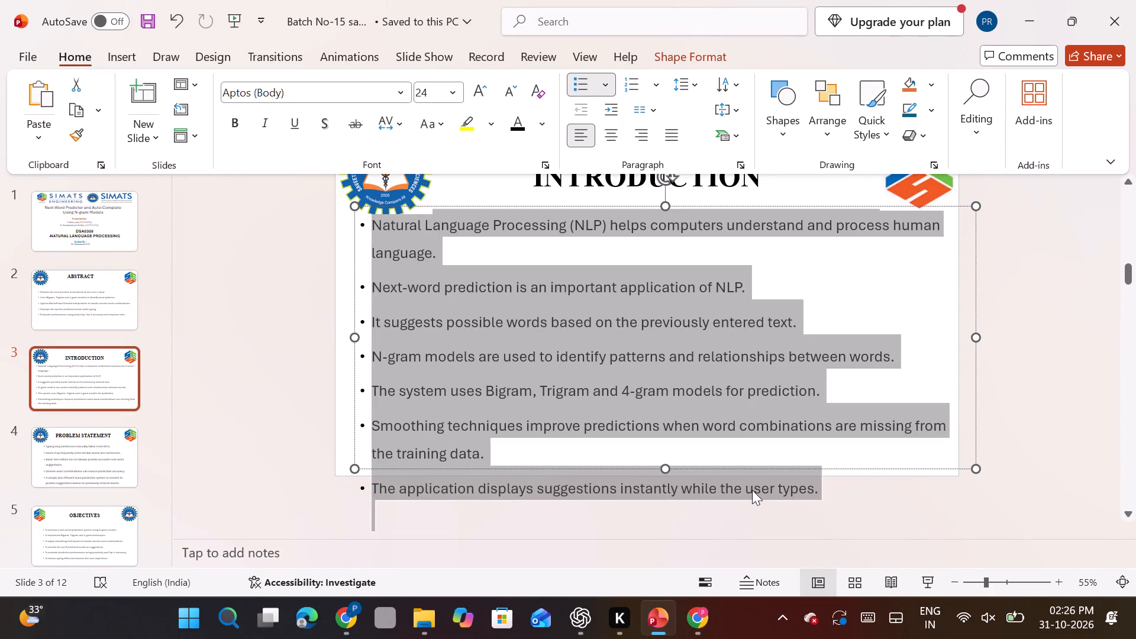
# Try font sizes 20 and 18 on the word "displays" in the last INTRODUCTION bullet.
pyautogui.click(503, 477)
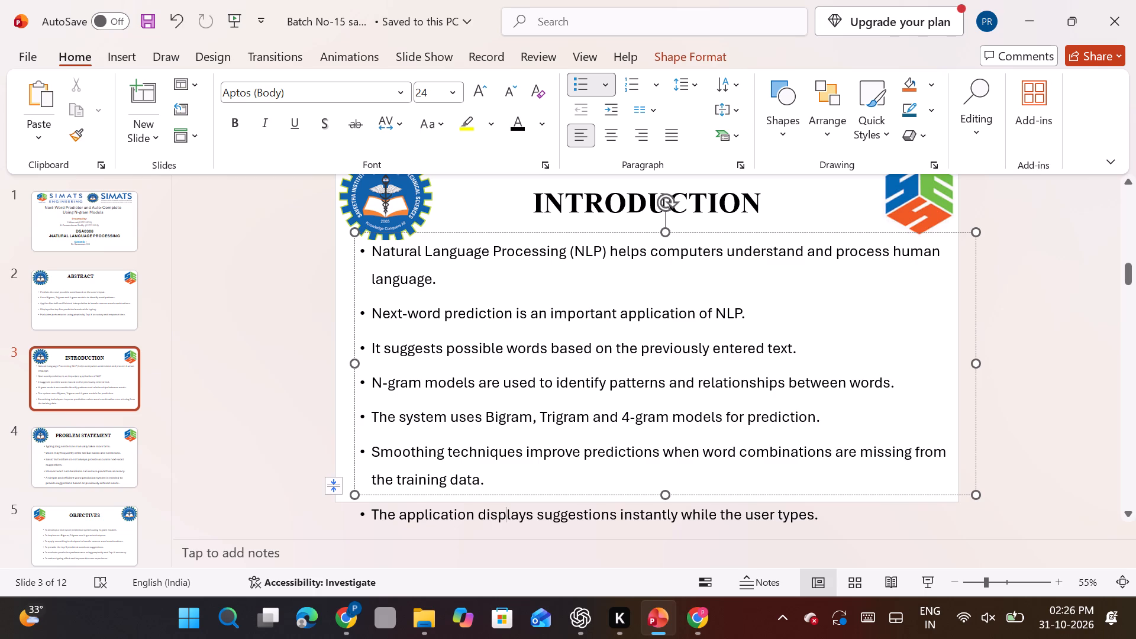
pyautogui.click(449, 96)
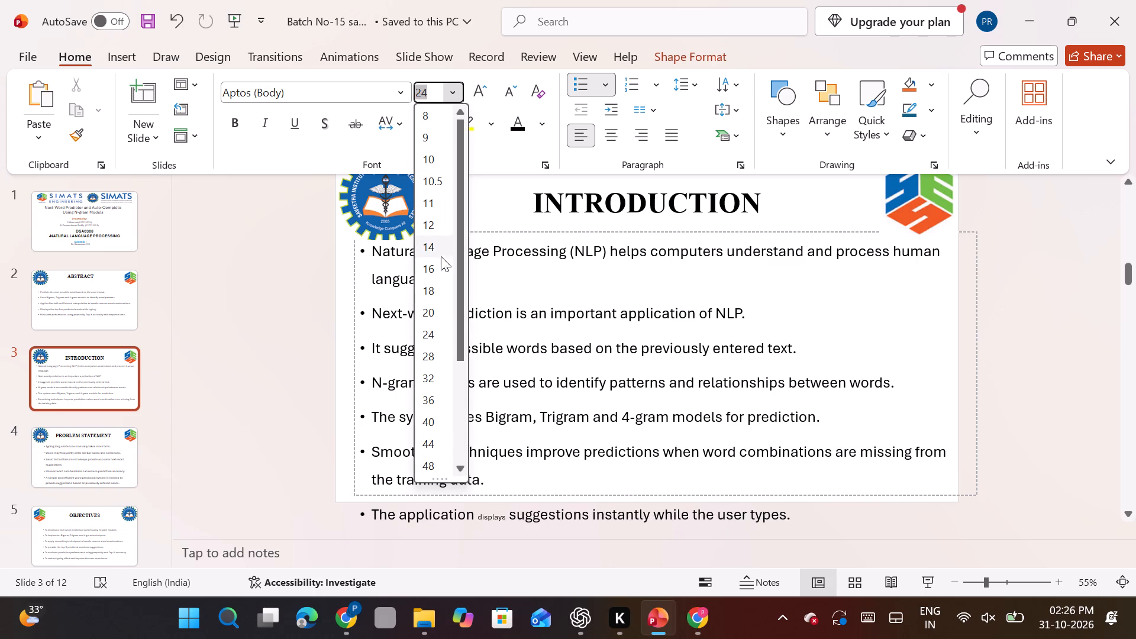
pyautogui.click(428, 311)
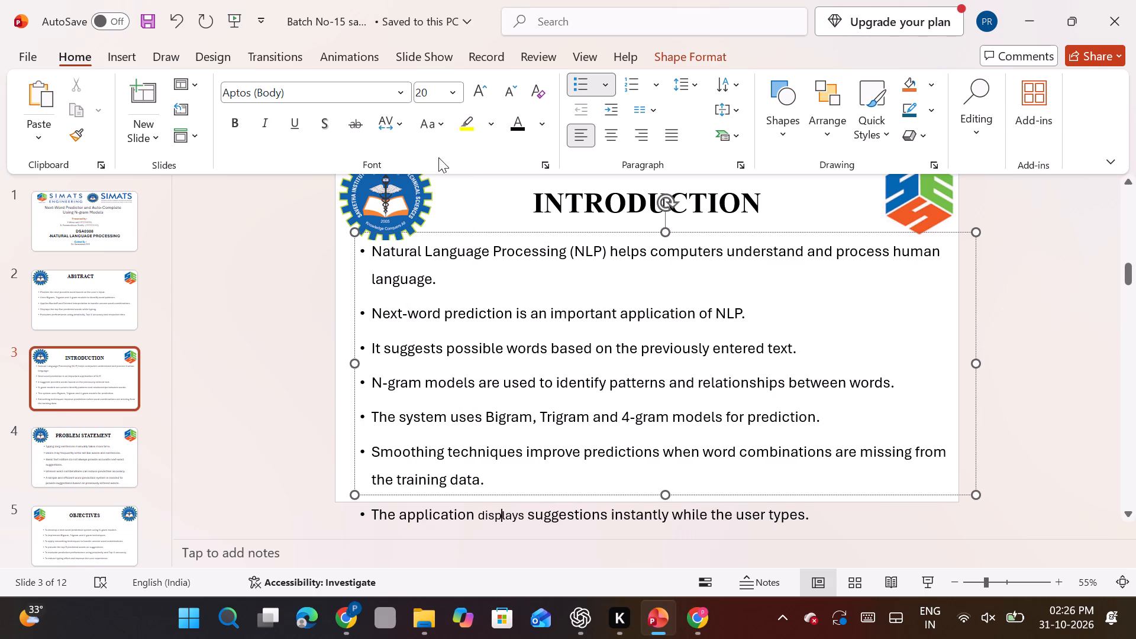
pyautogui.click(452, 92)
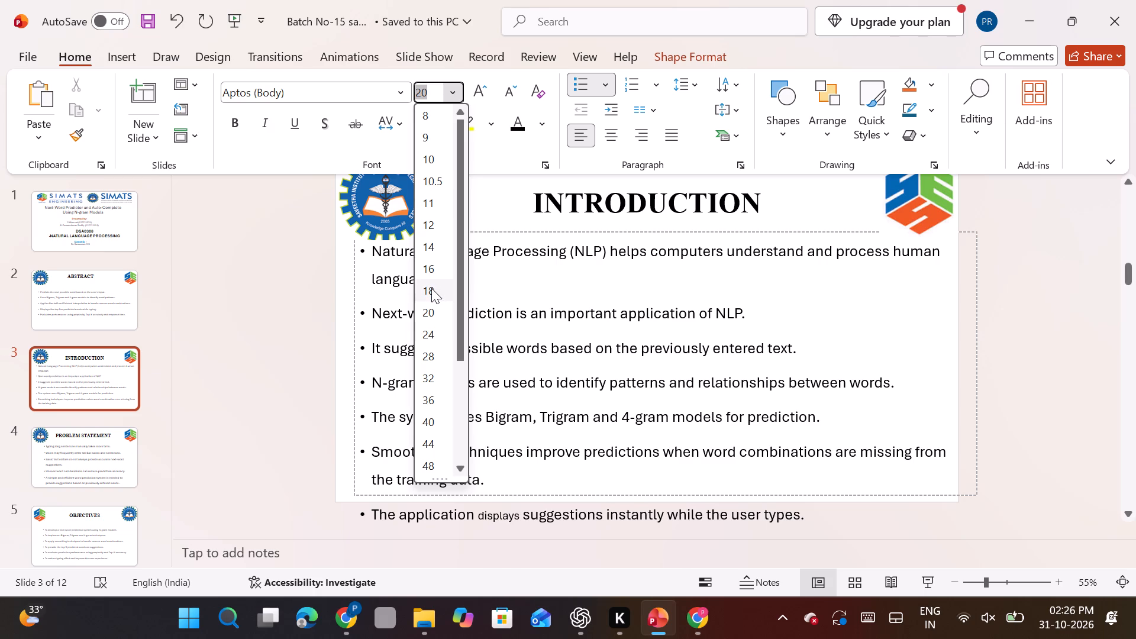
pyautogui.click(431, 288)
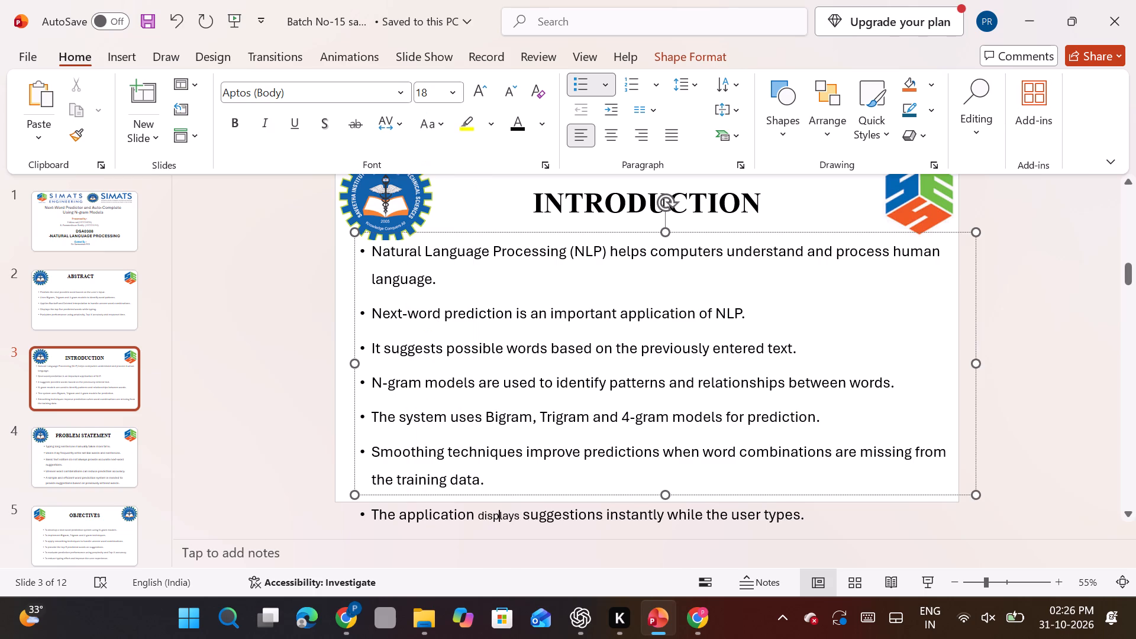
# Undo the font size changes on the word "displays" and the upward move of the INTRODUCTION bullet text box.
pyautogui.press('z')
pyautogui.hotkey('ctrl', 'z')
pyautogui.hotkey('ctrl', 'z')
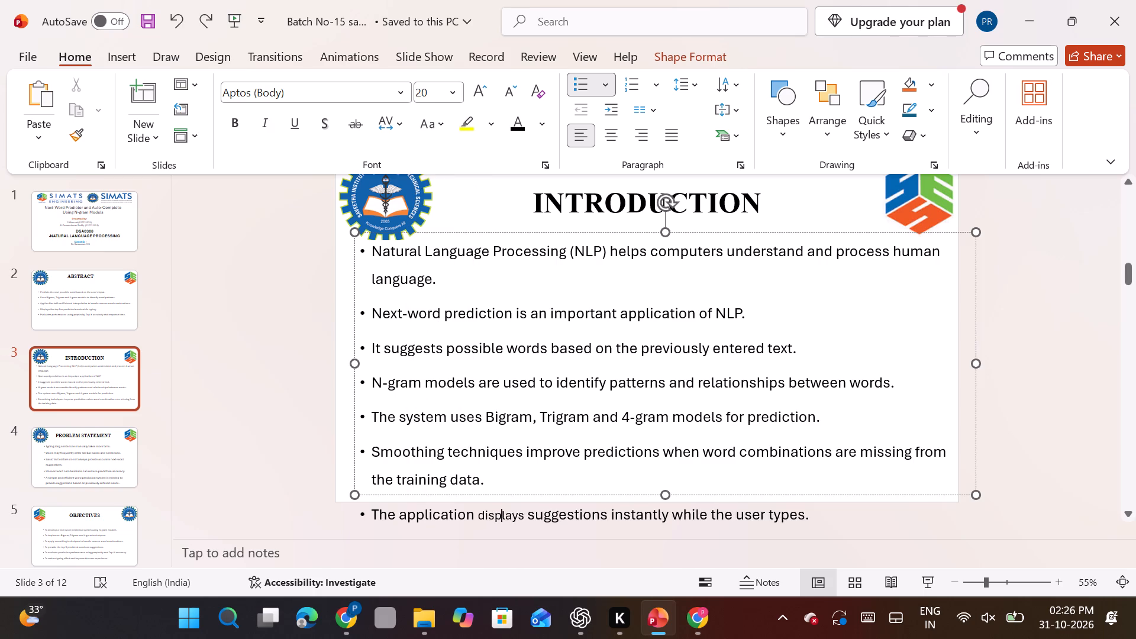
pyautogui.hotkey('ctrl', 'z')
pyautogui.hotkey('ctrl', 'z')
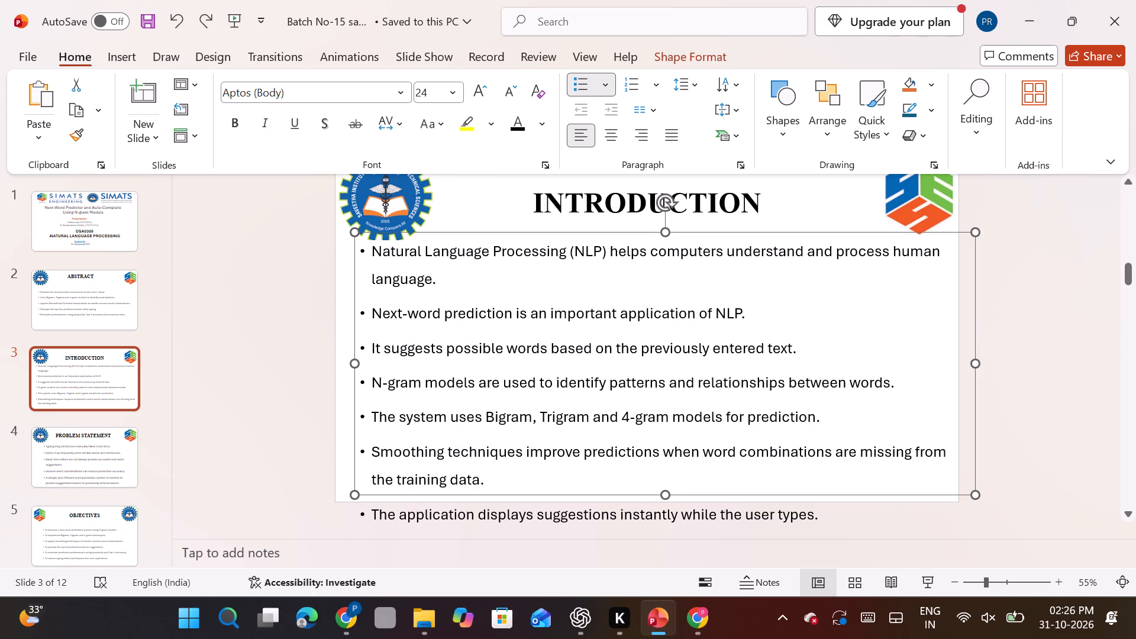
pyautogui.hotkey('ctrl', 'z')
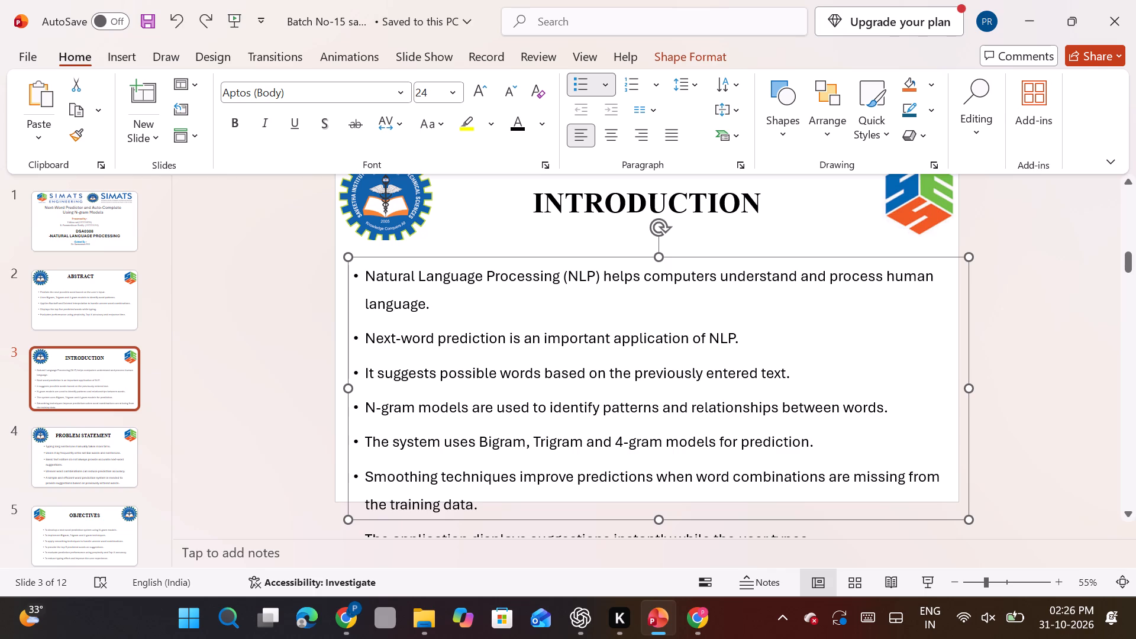
# Set all the bullet text on the INTRODUCTION slide to font size 20.
pyautogui.click(469, 340)
pyautogui.hotkey('ctrl', 'a')
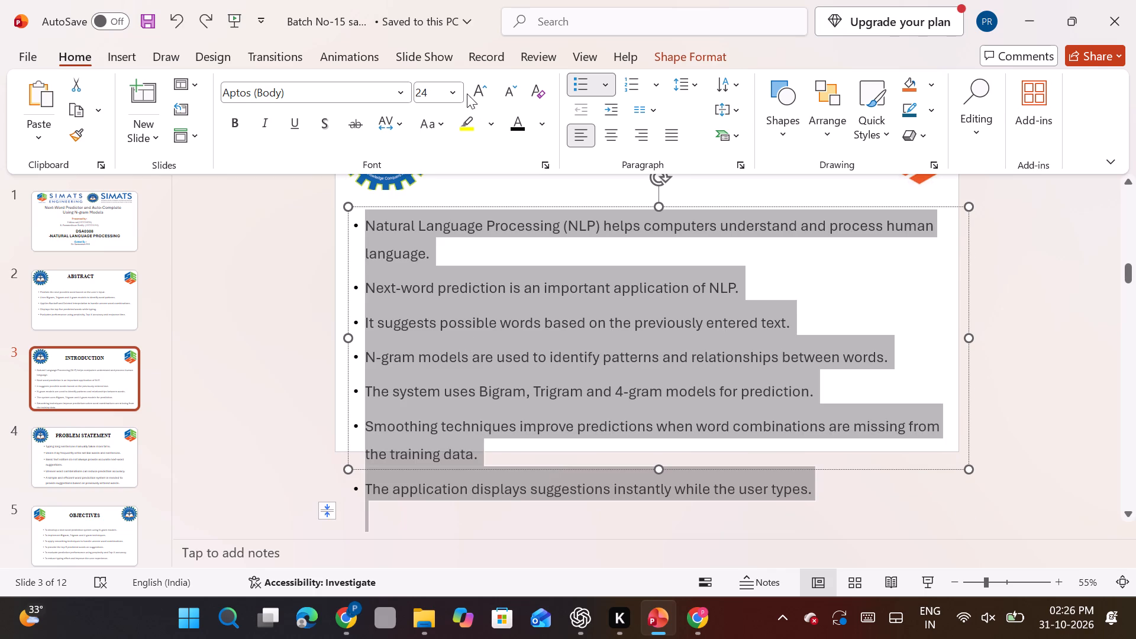
pyautogui.click(456, 89)
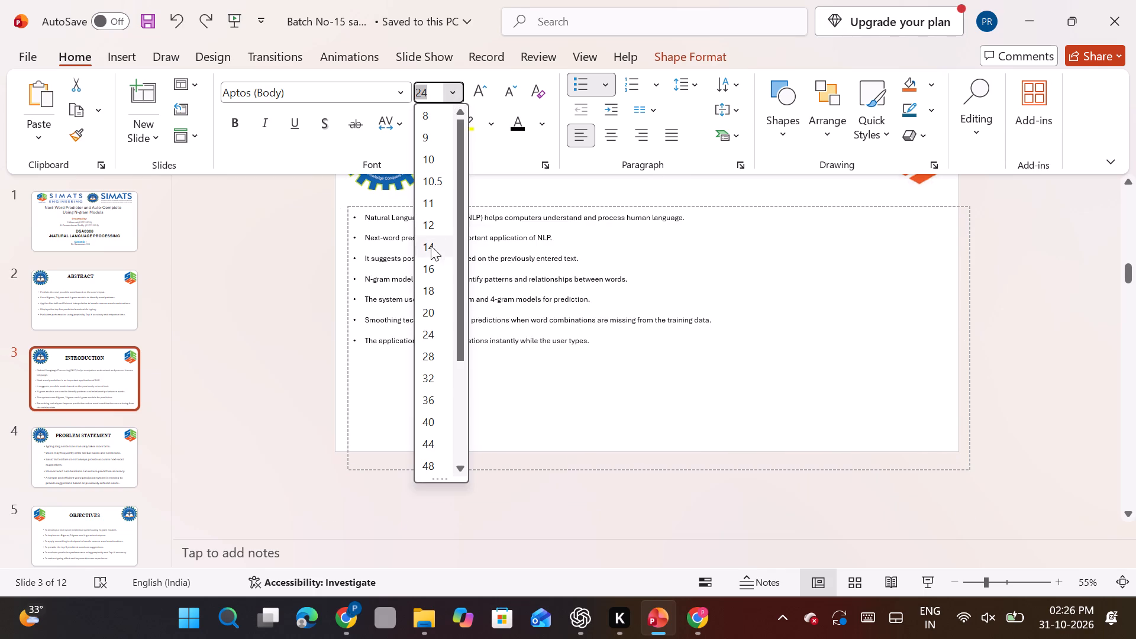
pyautogui.click(431, 317)
pyautogui.click(317, 353)
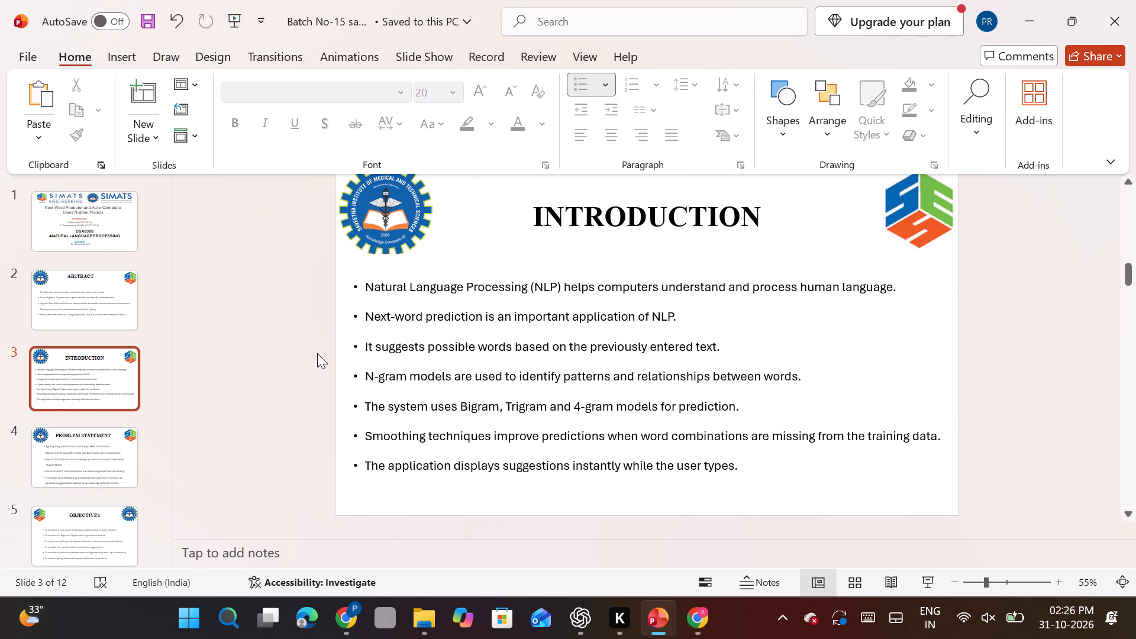
# Skim the slides from PROBLEM STATEMENT to the closing Thank You slide to check their formatting.
pyautogui.click(98, 469)
pyautogui.scroll(-1, 421, 399)
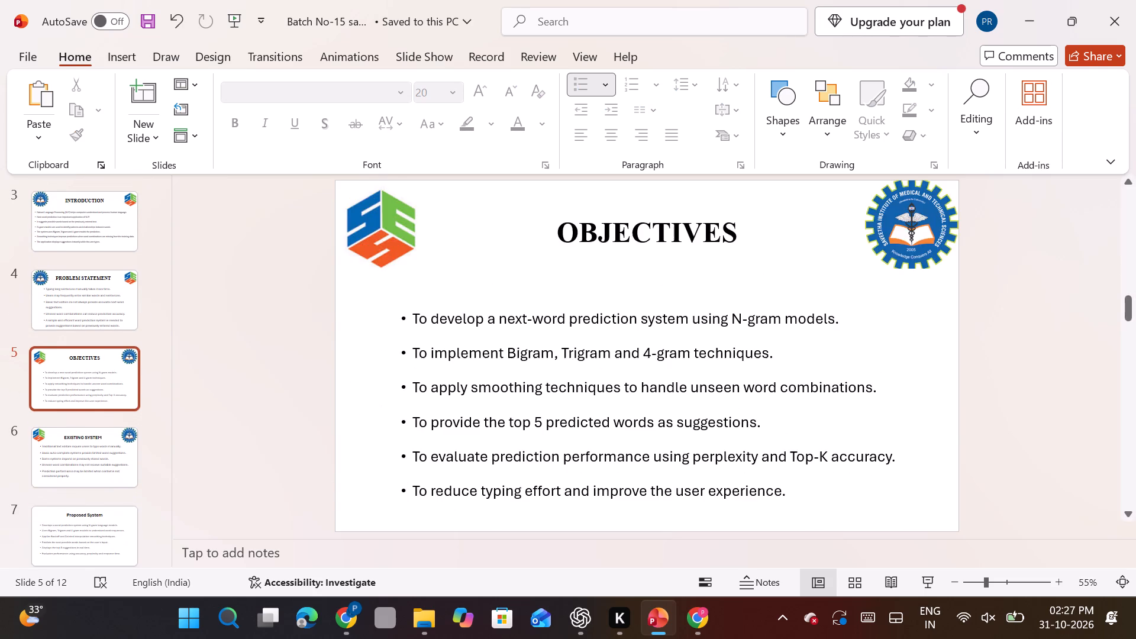
pyautogui.scroll(1, 421, 399)
pyautogui.scroll(-9, 505, 406)
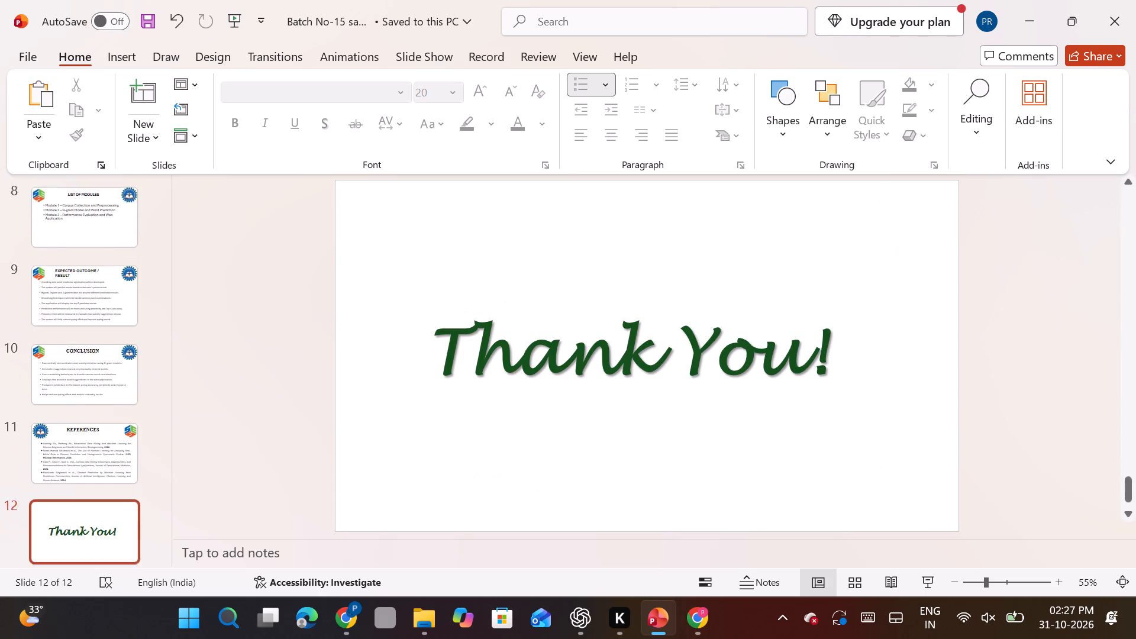
pyautogui.scroll(-2, 505, 410)
pyautogui.click(506, 412)
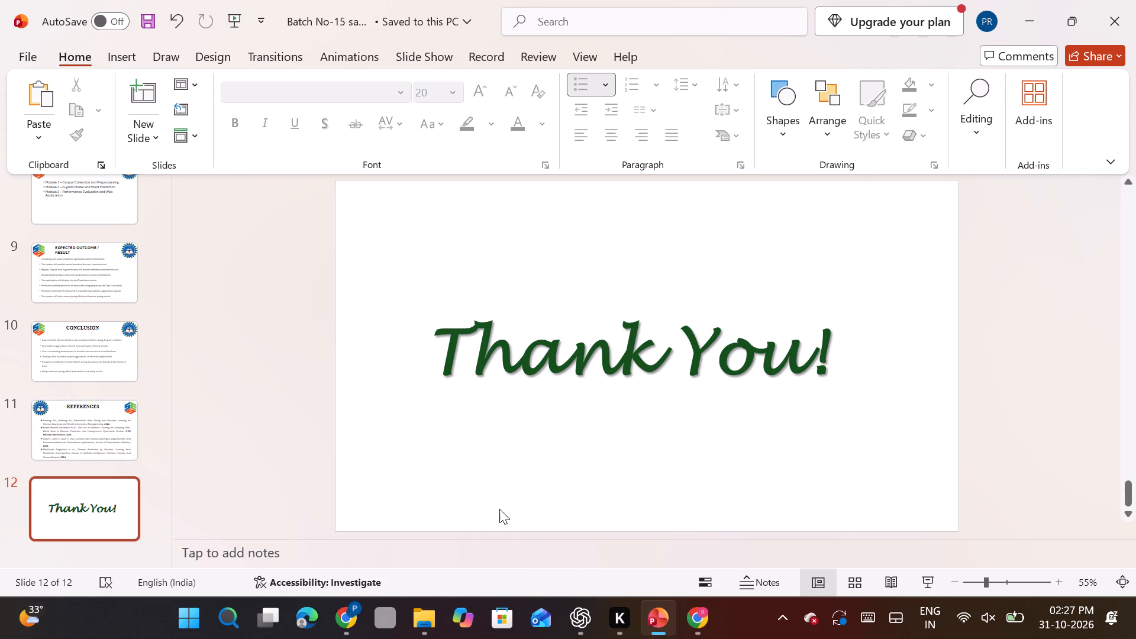
pyautogui.scroll(13, 120, 375)
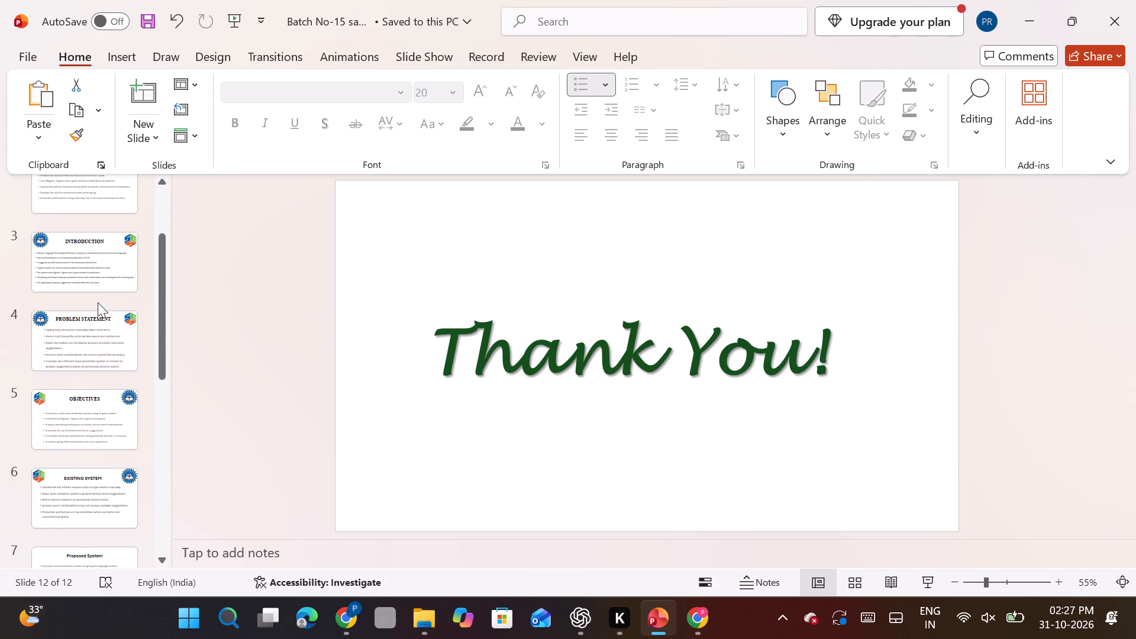
pyautogui.scroll(12, 98, 302)
# Review the whole deck slide by slide from the title slide, comparing titles, logos, text sizes and content still needing replacement.
pyautogui.click(108, 229)
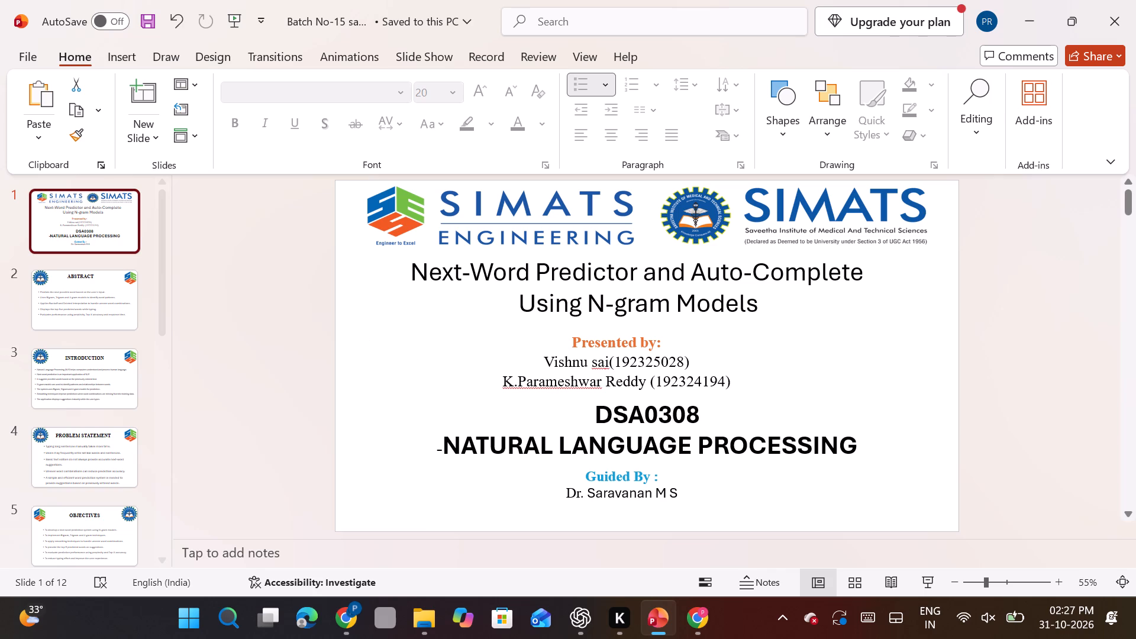
pyautogui.press('Down')
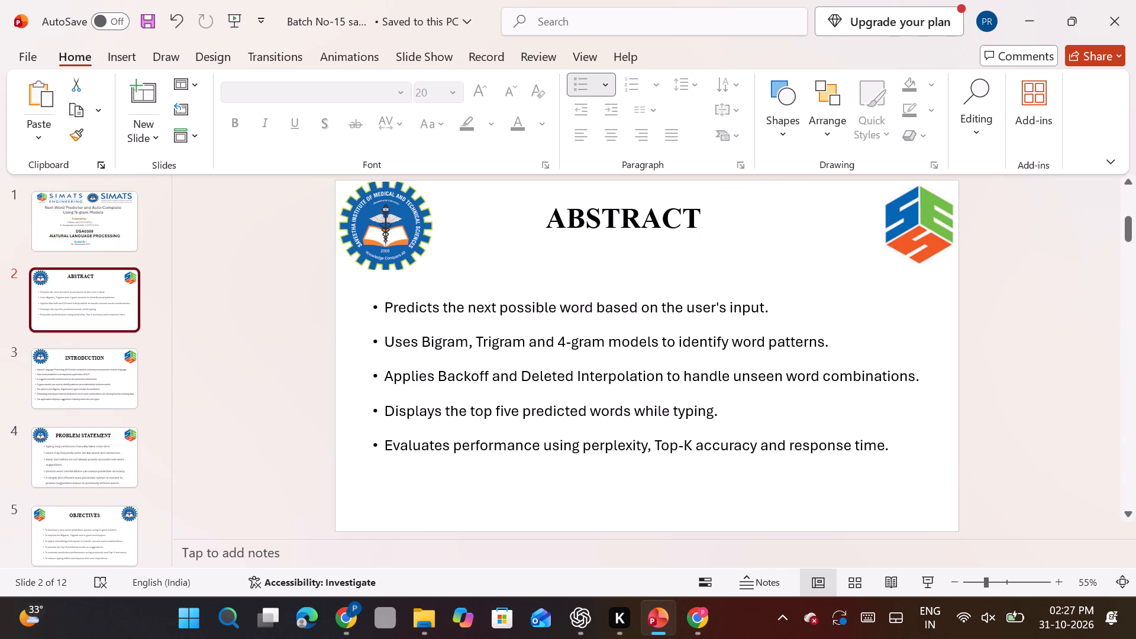
pyautogui.press('Down')
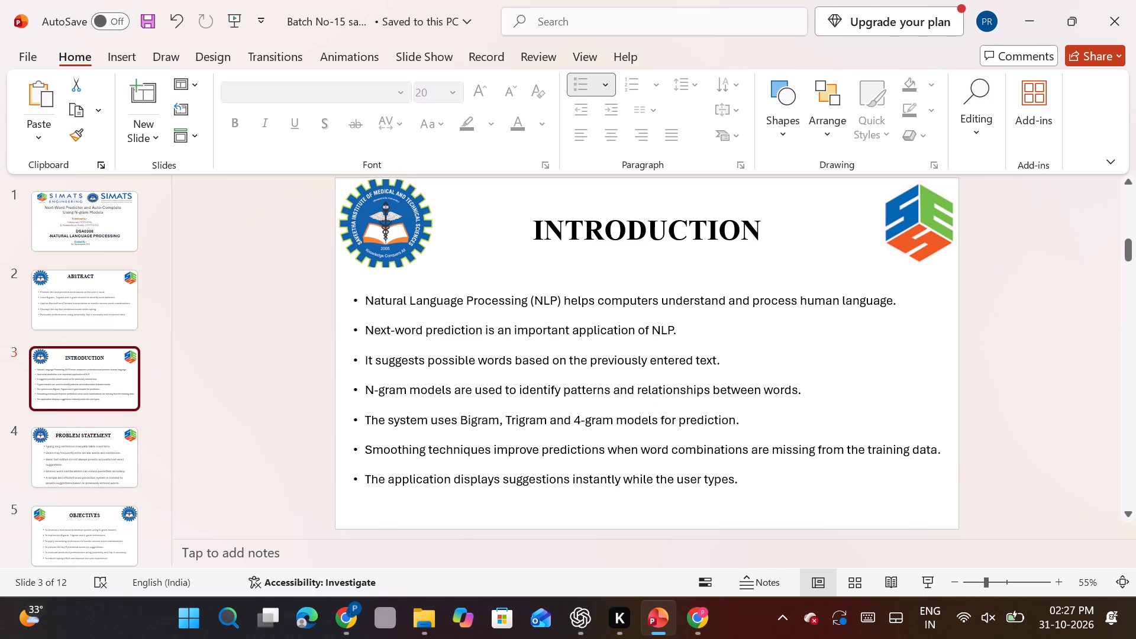
pyautogui.press('Down')
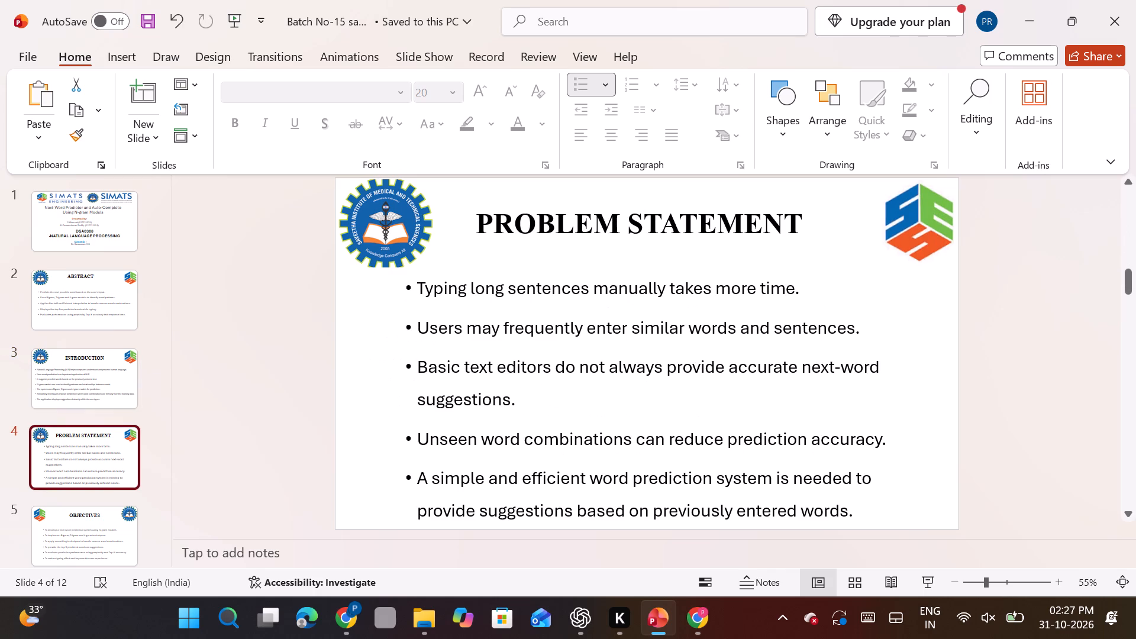
pyautogui.press('Down')
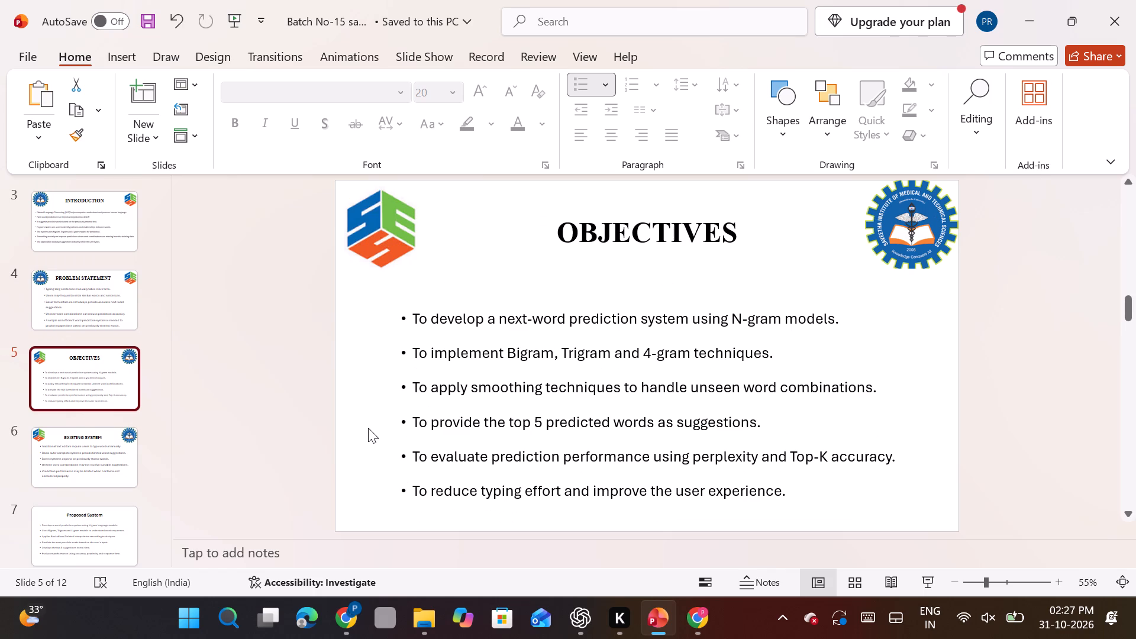
pyautogui.press('Down')
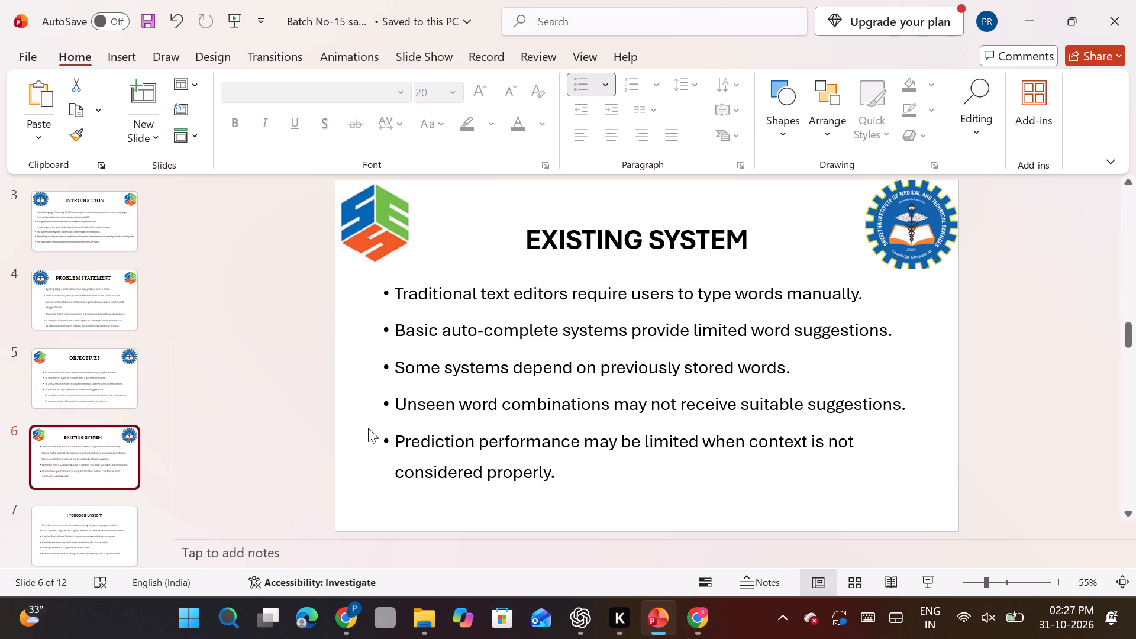
pyautogui.press('Down')
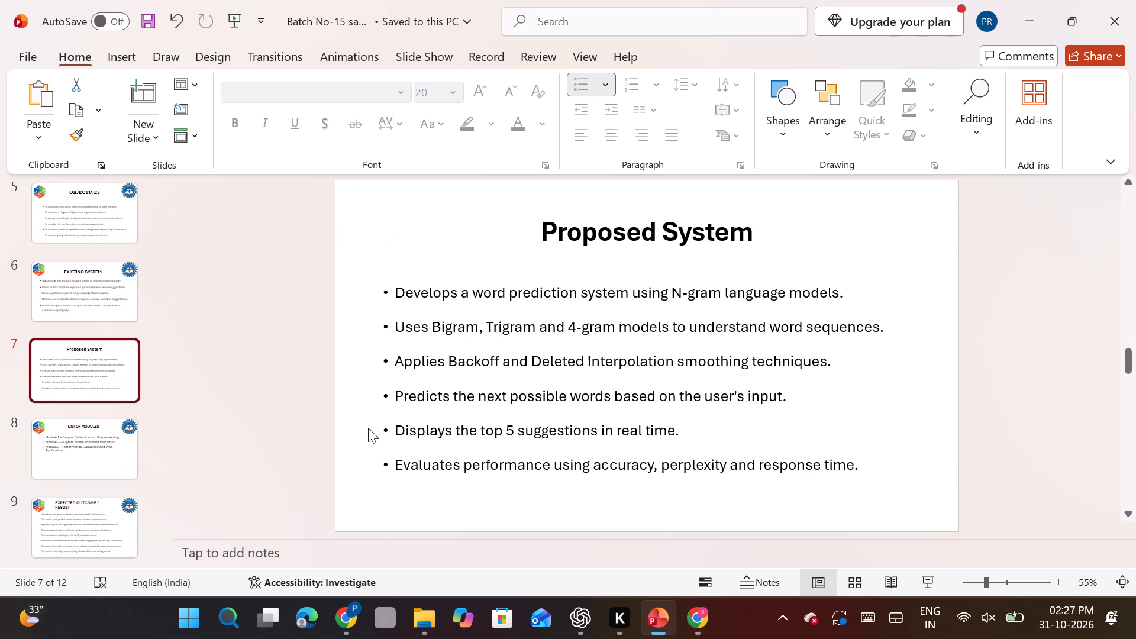
pyautogui.press('Down')
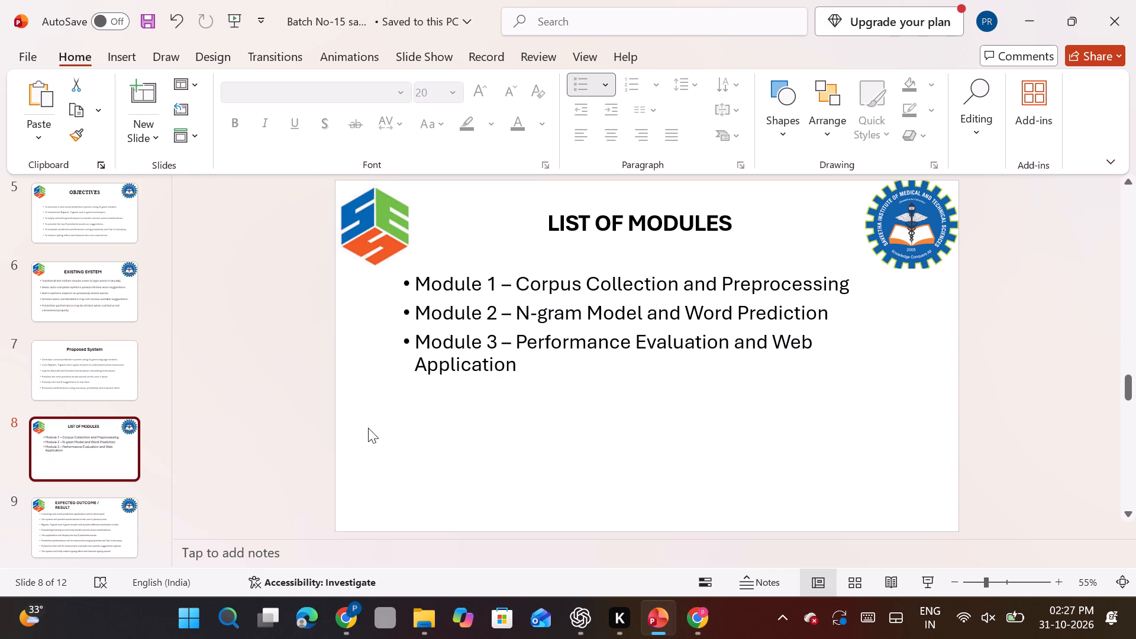
pyautogui.press('Down')
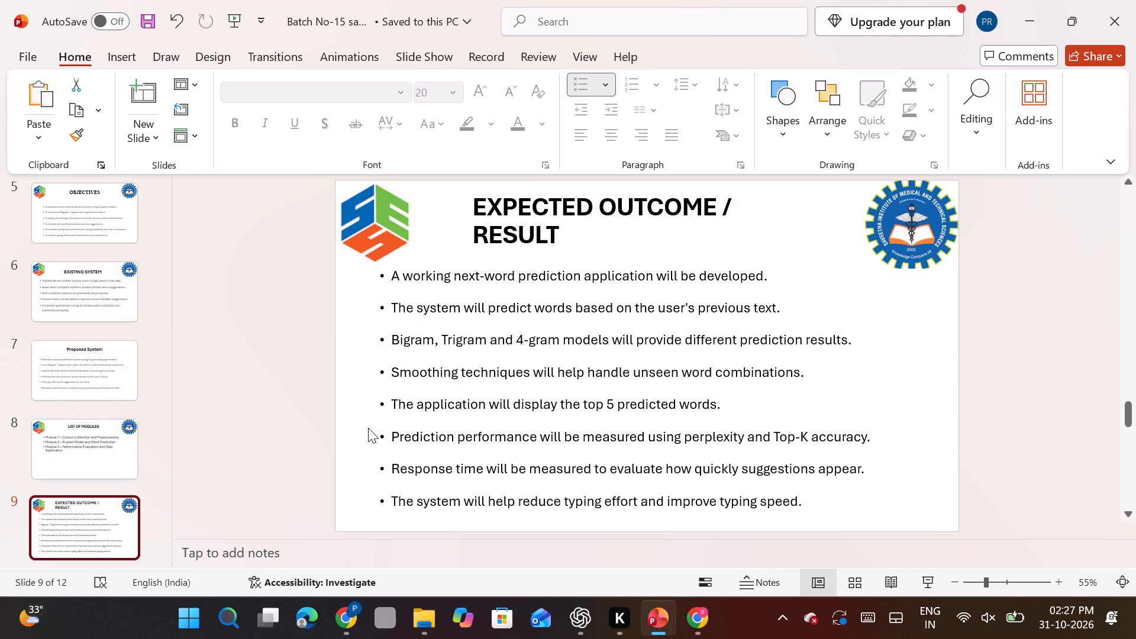
pyautogui.press('Down')
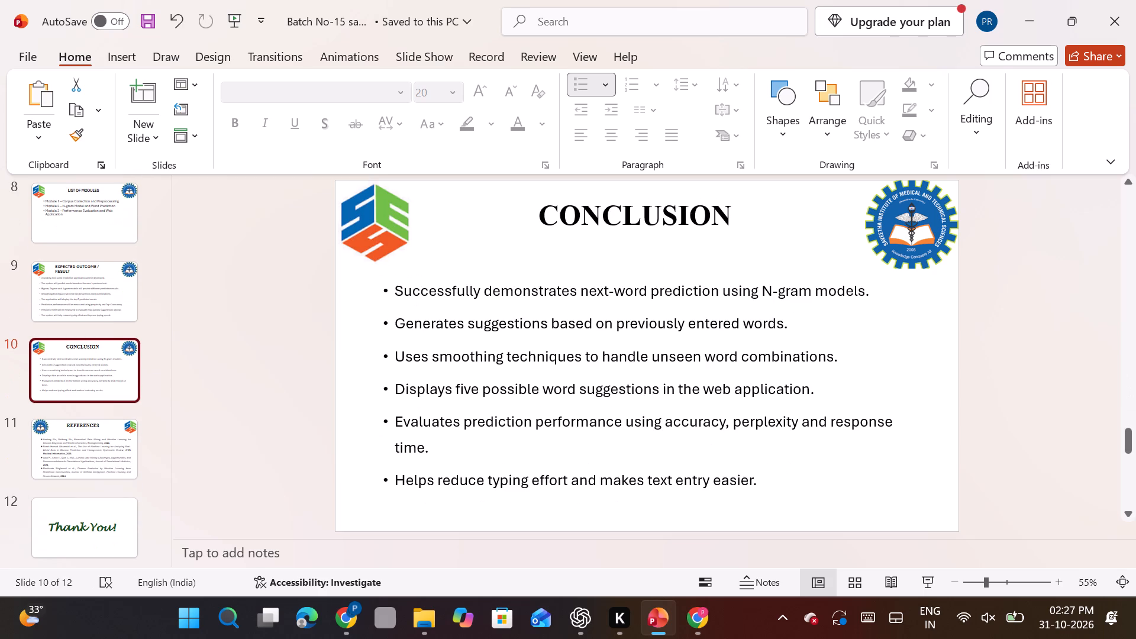
pyautogui.press('Down')
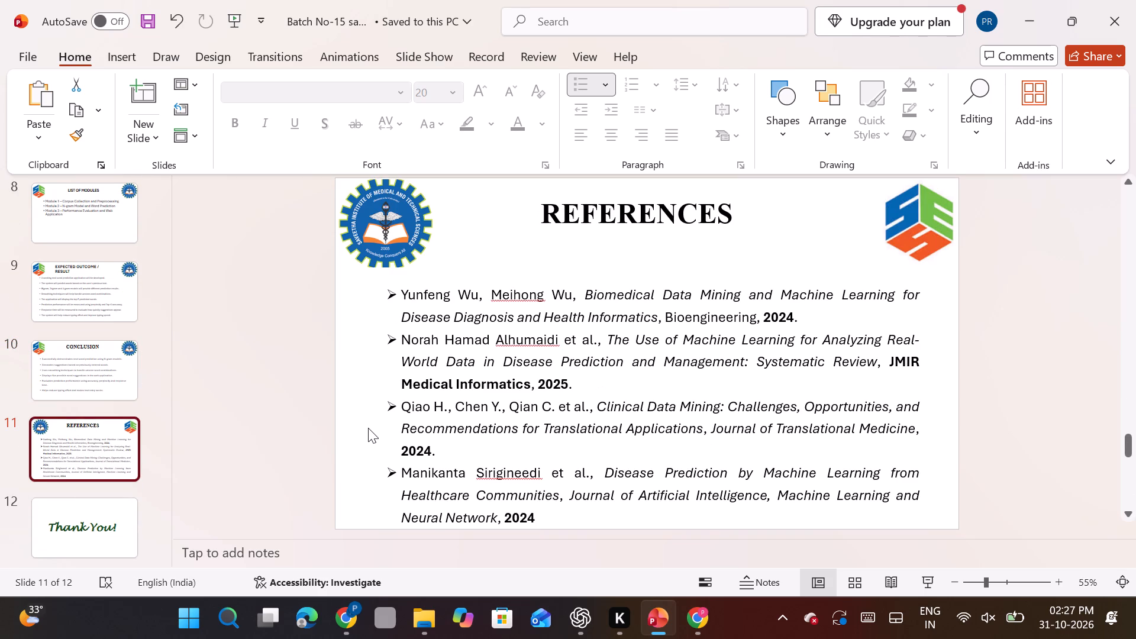
pyautogui.press('Down')
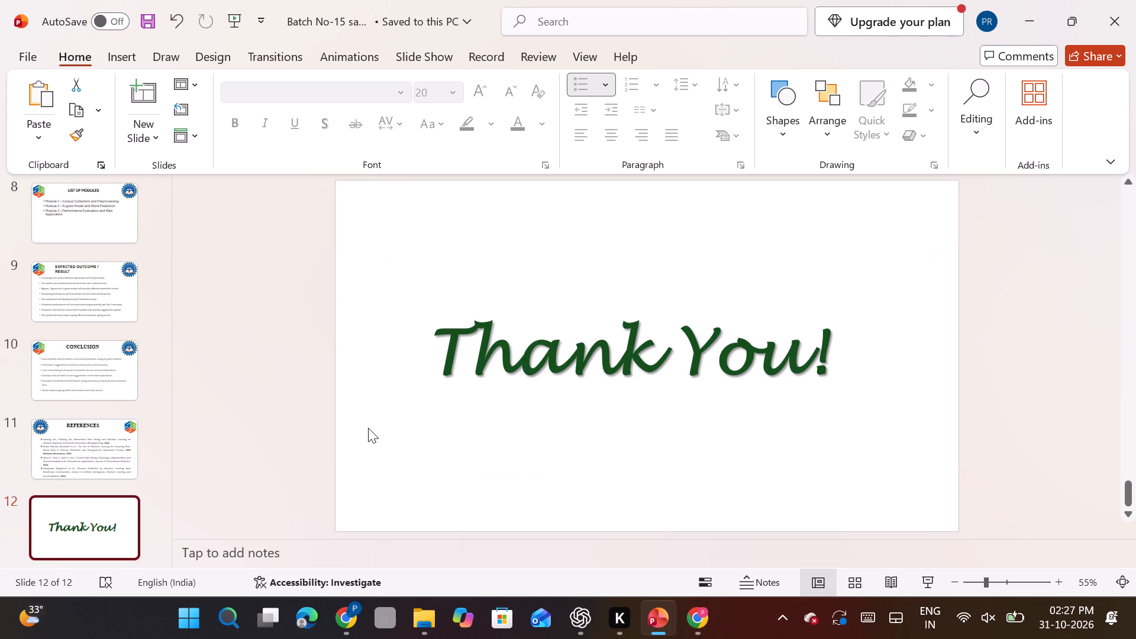
pyautogui.press('Up')
pyautogui.press('Up')
pyautogui.press('Up')
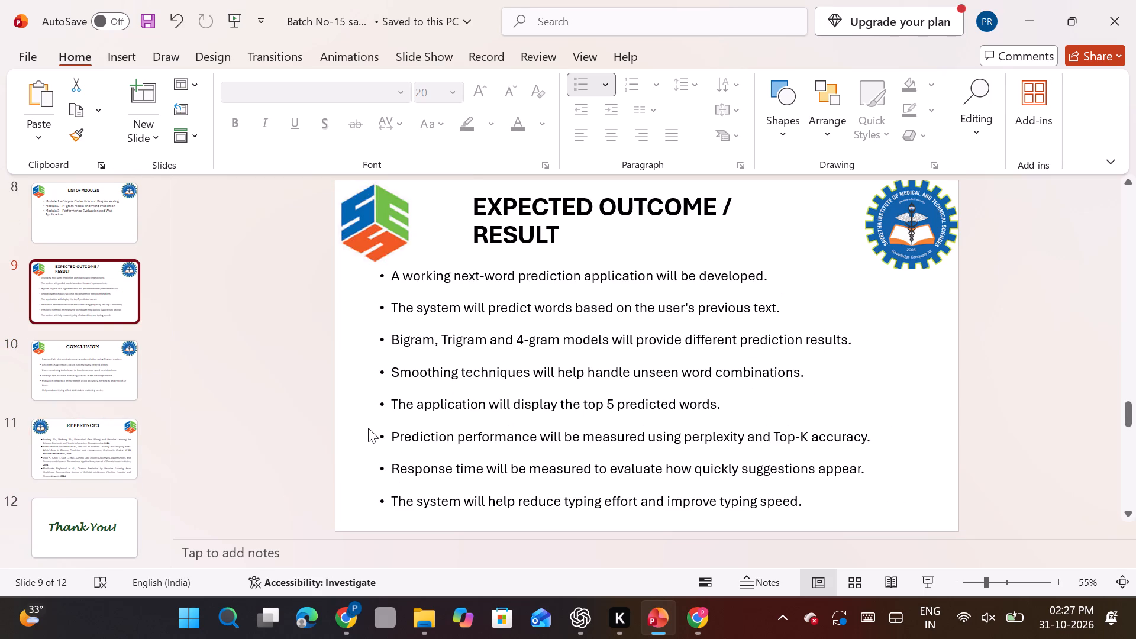
pyautogui.press('Down')
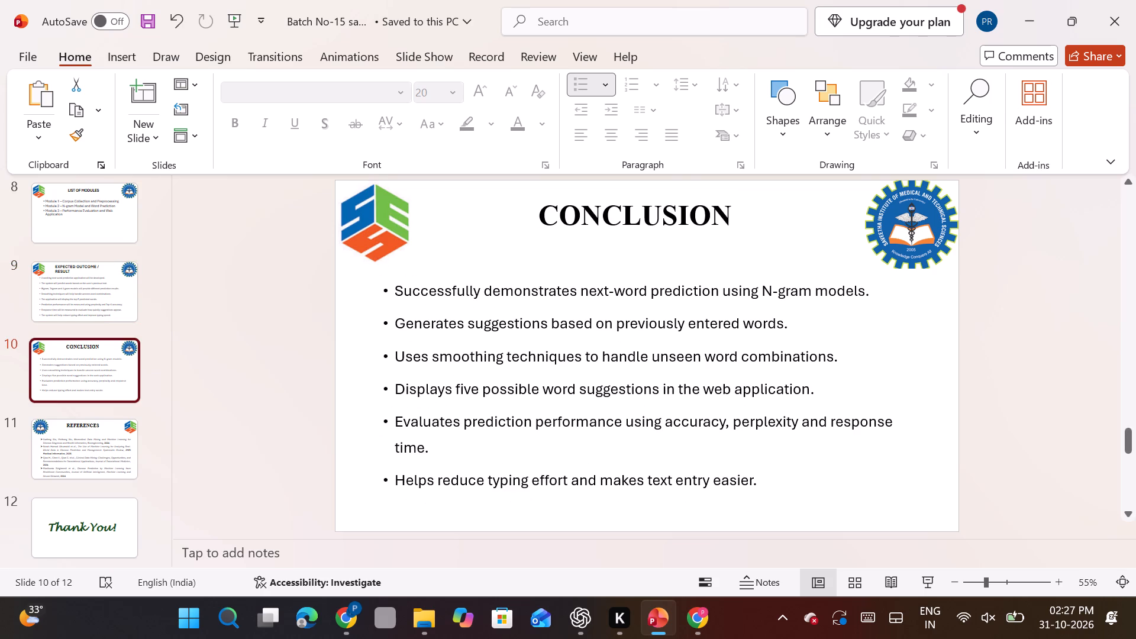
pyautogui.click(567, 615)
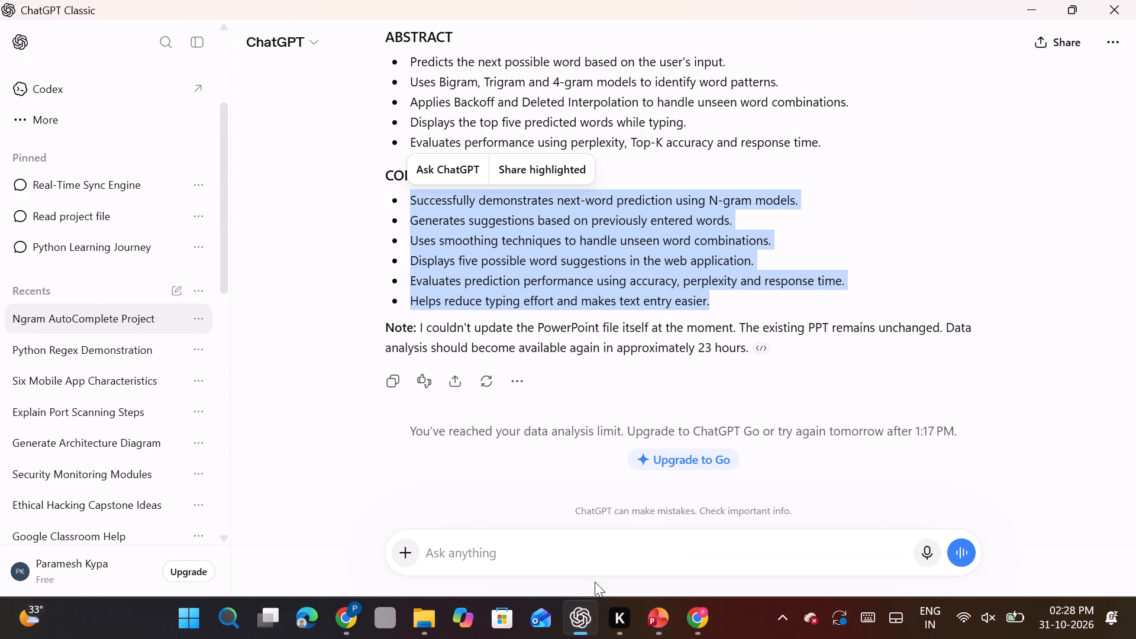
pyautogui.click(596, 560)
pyautogui.hotkey('alt', 'Tab')
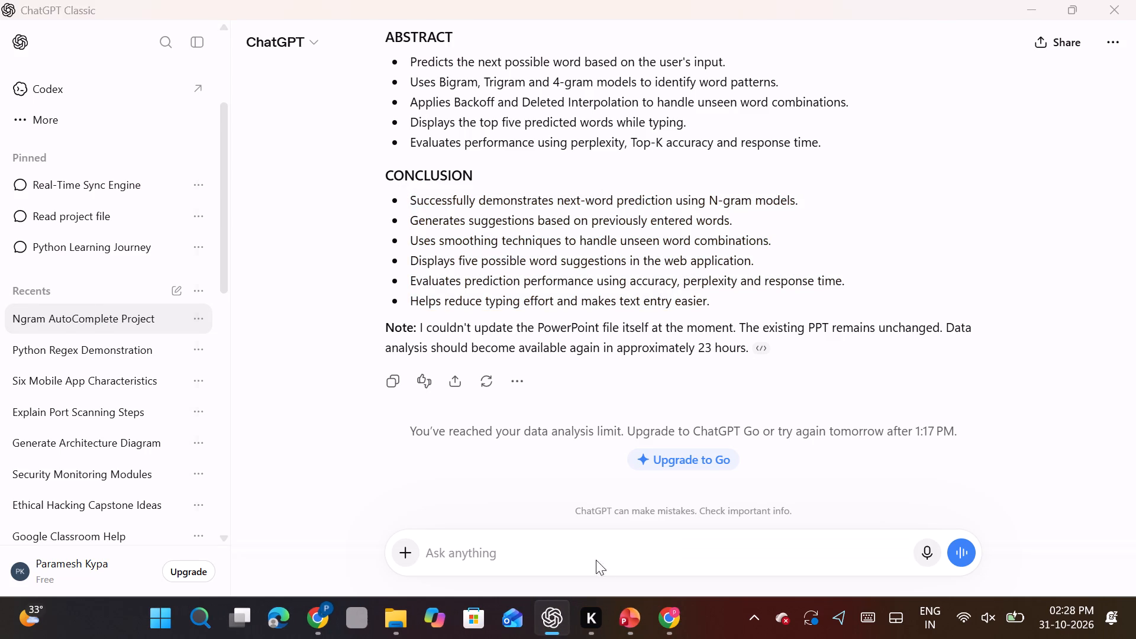
pyautogui.scroll(-4, 396, 472)
pyautogui.scroll(2, 504, 364)
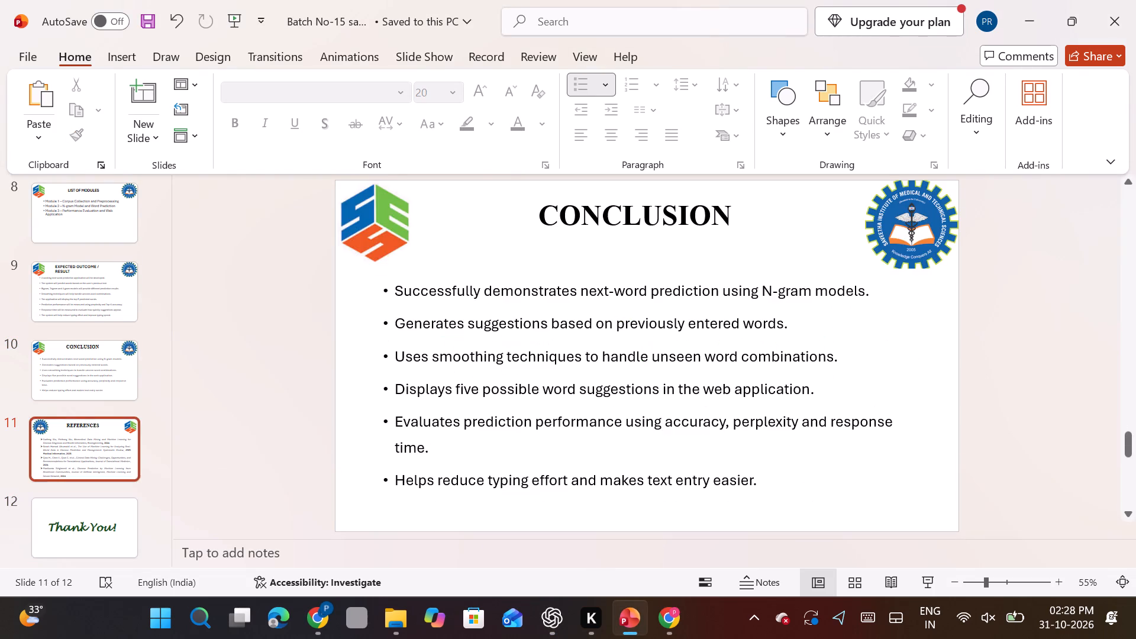
pyautogui.scroll(-1, 534, 356)
pyautogui.doubleClick(617, 211)
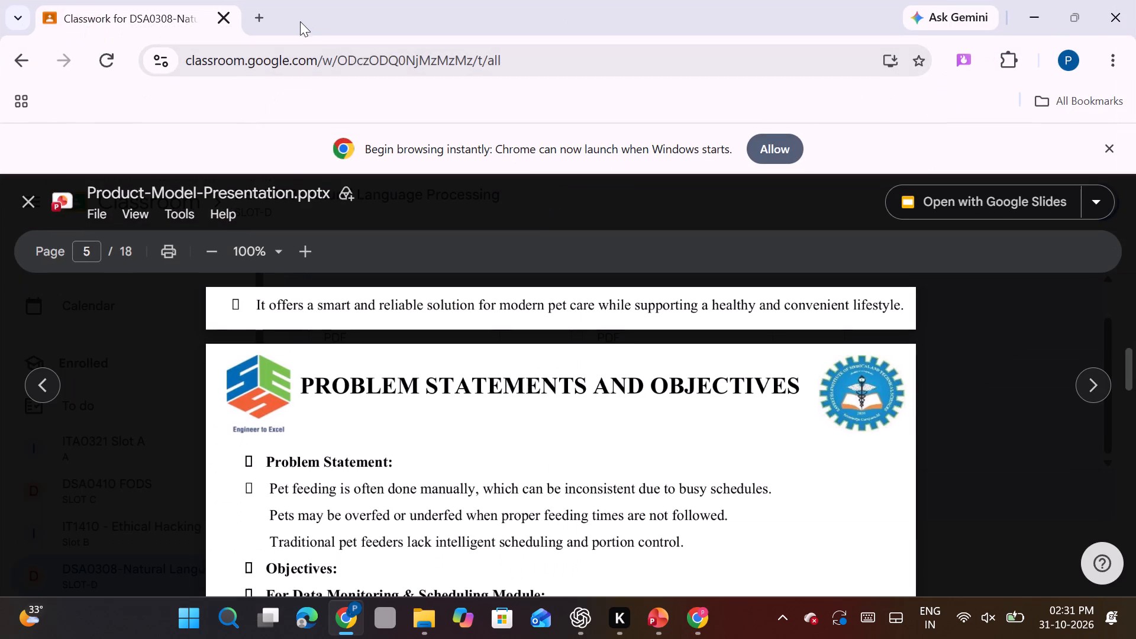
pyautogui.click(264, 17)
pyautogui.click(300, 62)
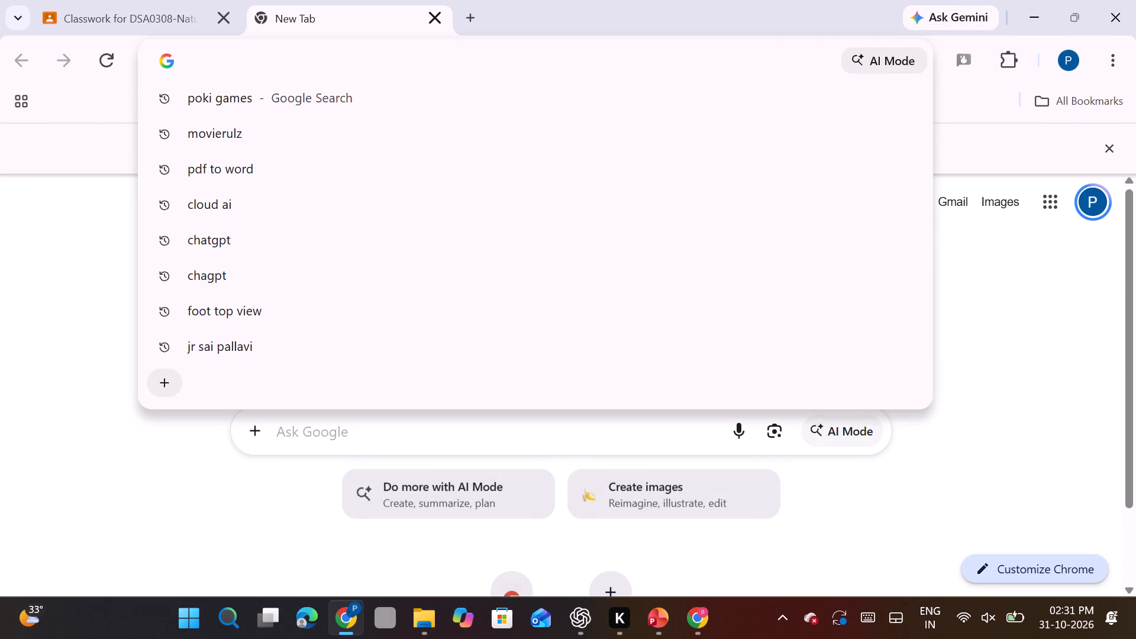
pyautogui.write('thak')
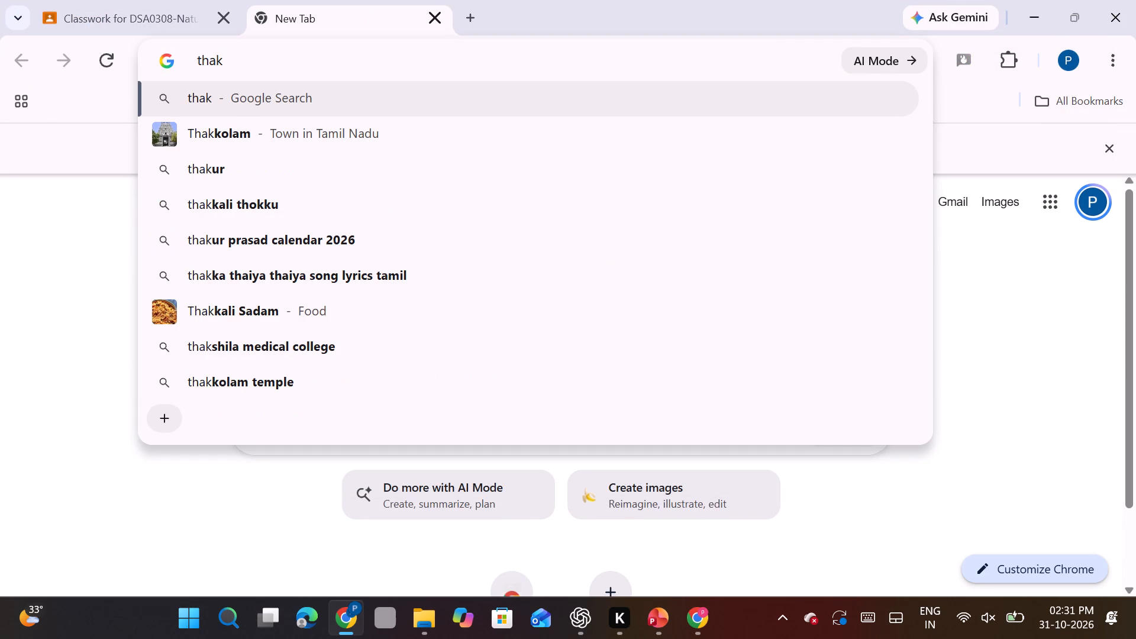
pyautogui.press('BackSpace')
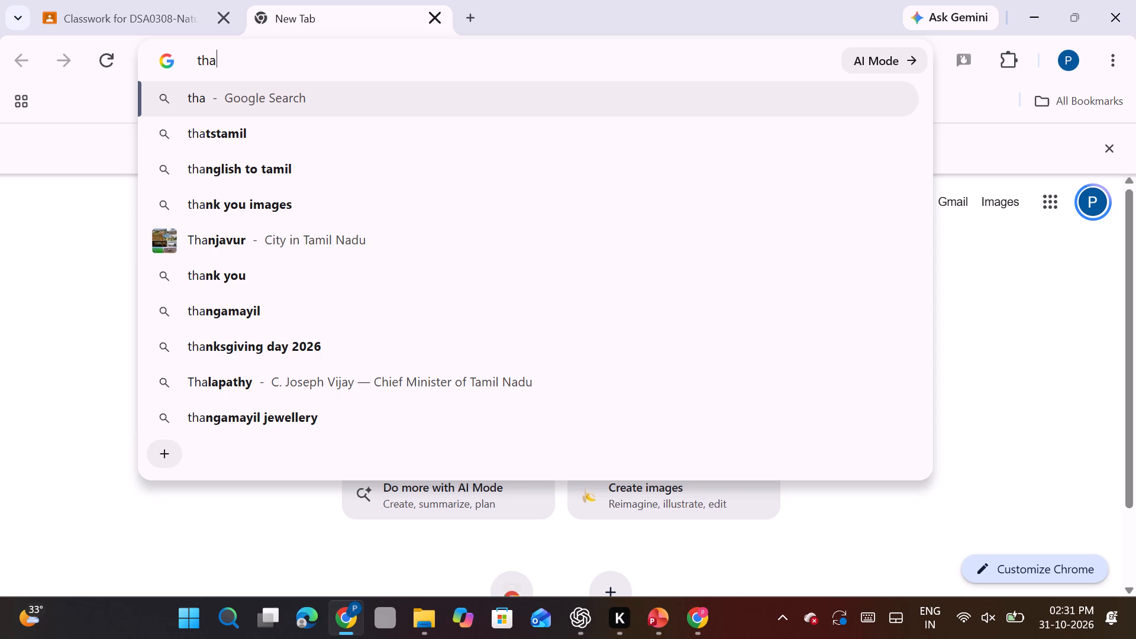
pyautogui.write('nk')
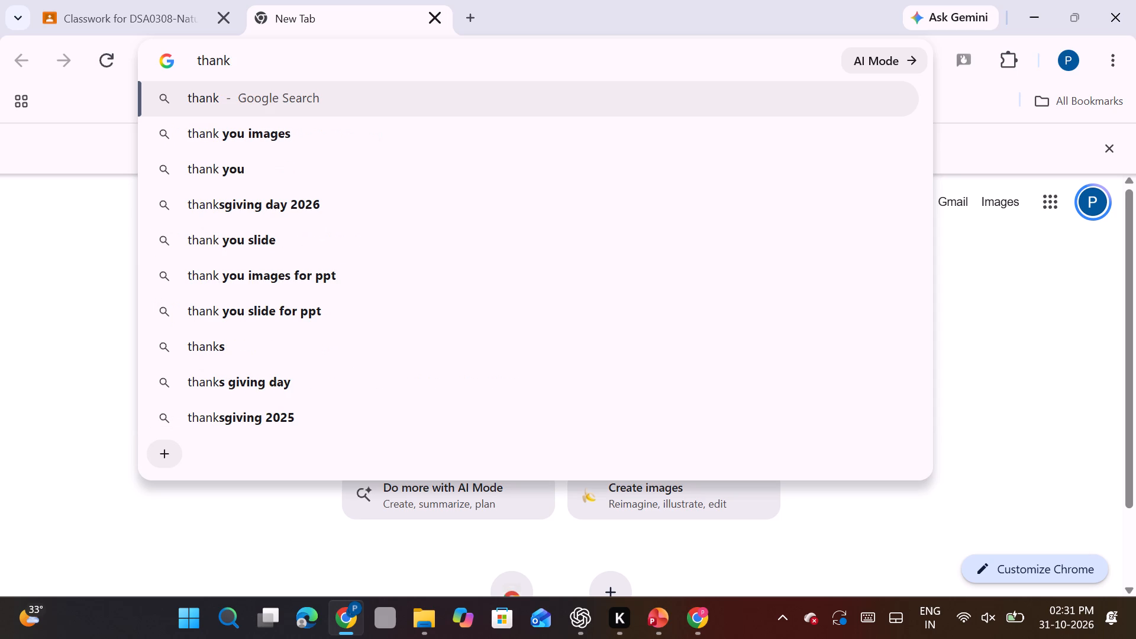
pyautogui.click(282, 135)
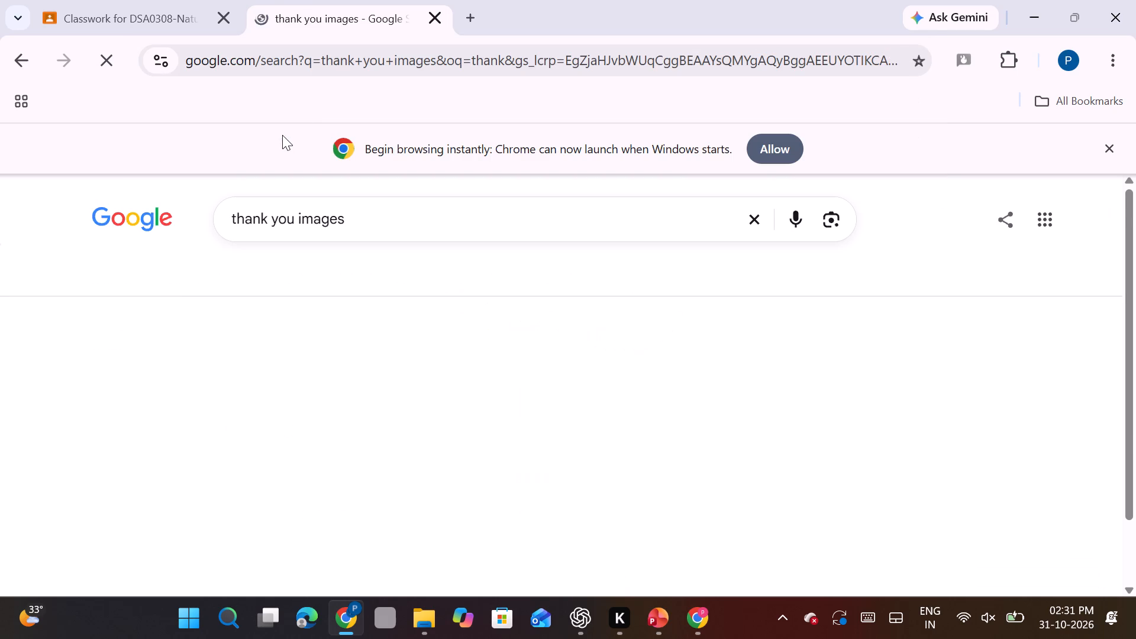
# Refine the Google search to "funny thank you images for ppt".
pyautogui.click(389, 231)
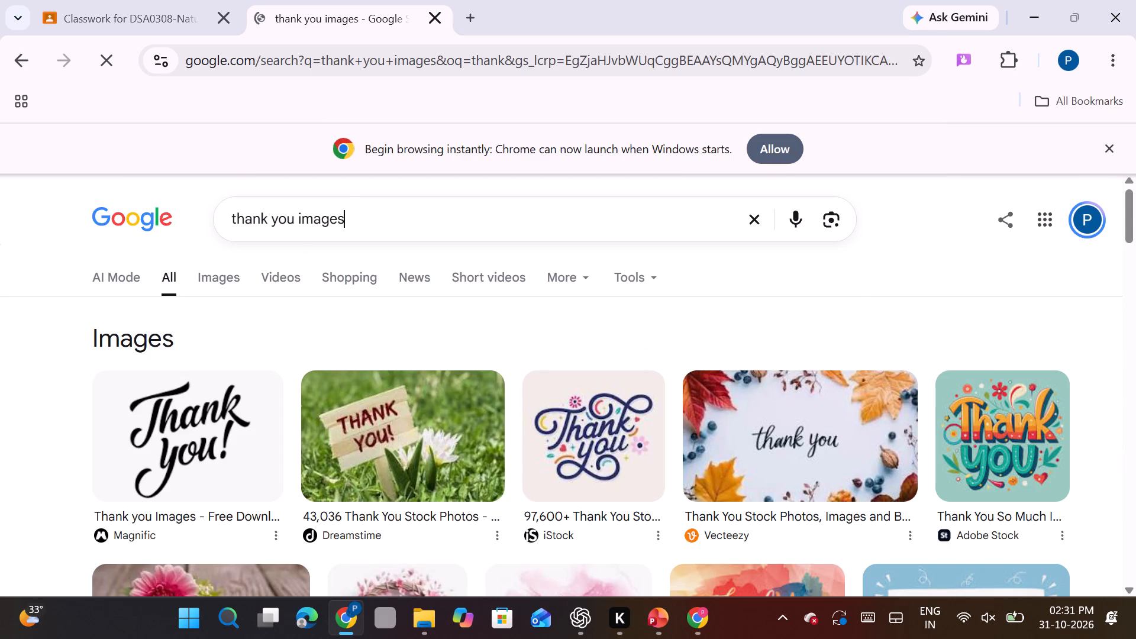
pyautogui.press('space')
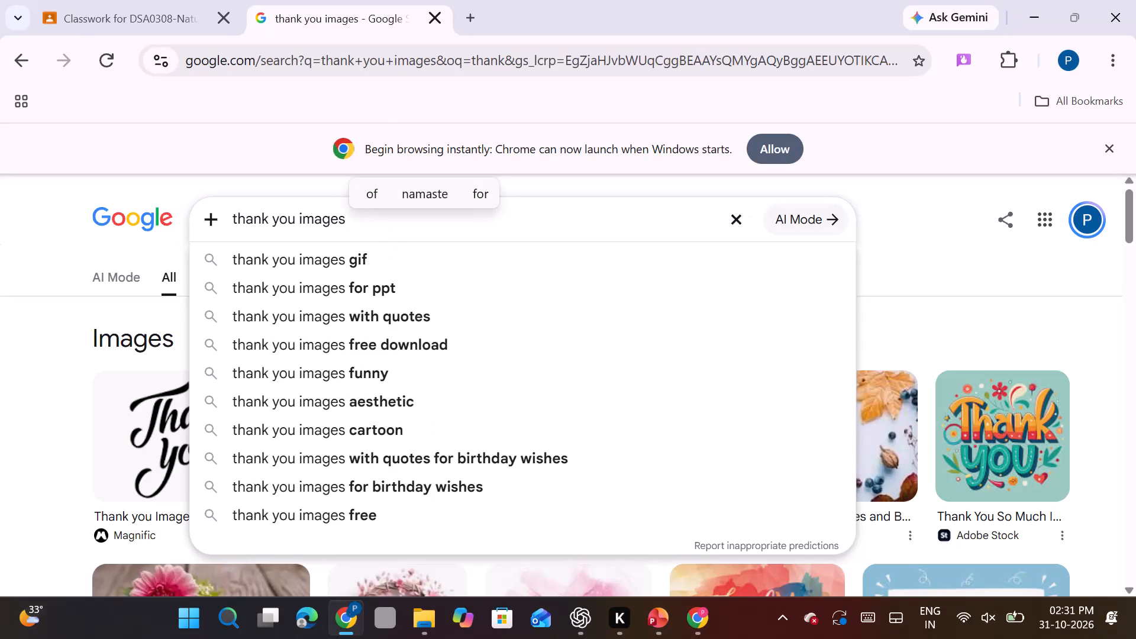
pyautogui.press('Left')
pyautogui.press('Left')
pyautogui.press('Left')
pyautogui.press('Left')
pyautogui.press('Left')
pyautogui.press('Left')
pyautogui.press('Left')
pyautogui.press('Left')
pyautogui.press('Left')
pyautogui.press('Left')
pyautogui.press('Left')
pyautogui.press('Left')
pyautogui.press('Left')
pyautogui.press('Left')
pyautogui.press('Left')
pyautogui.press('Left')
pyautogui.press('Left')
pyautogui.press('Left')
pyautogui.press('Left')
pyautogui.press('Left')
pyautogui.write('funn')
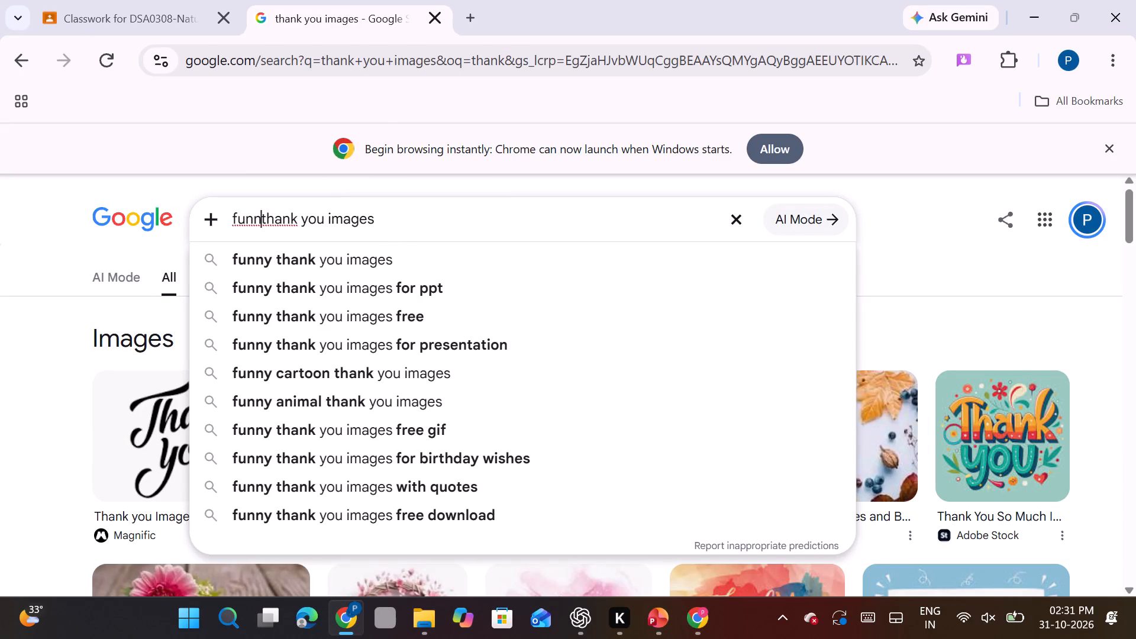
pyautogui.write('y')
pyautogui.press('space')
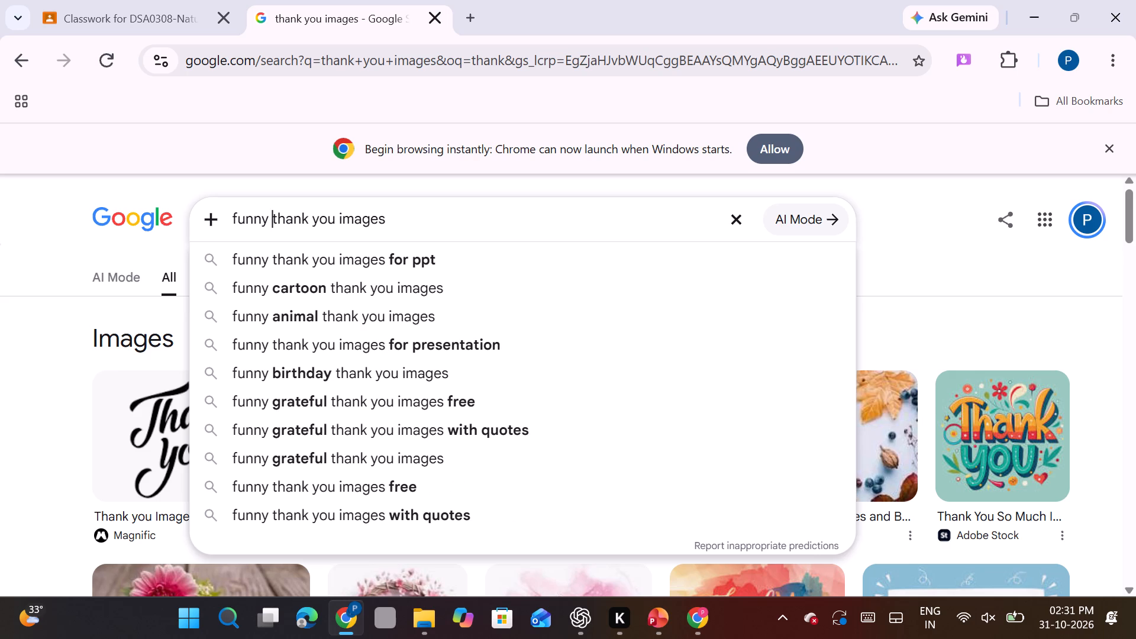
pyautogui.click(406, 248)
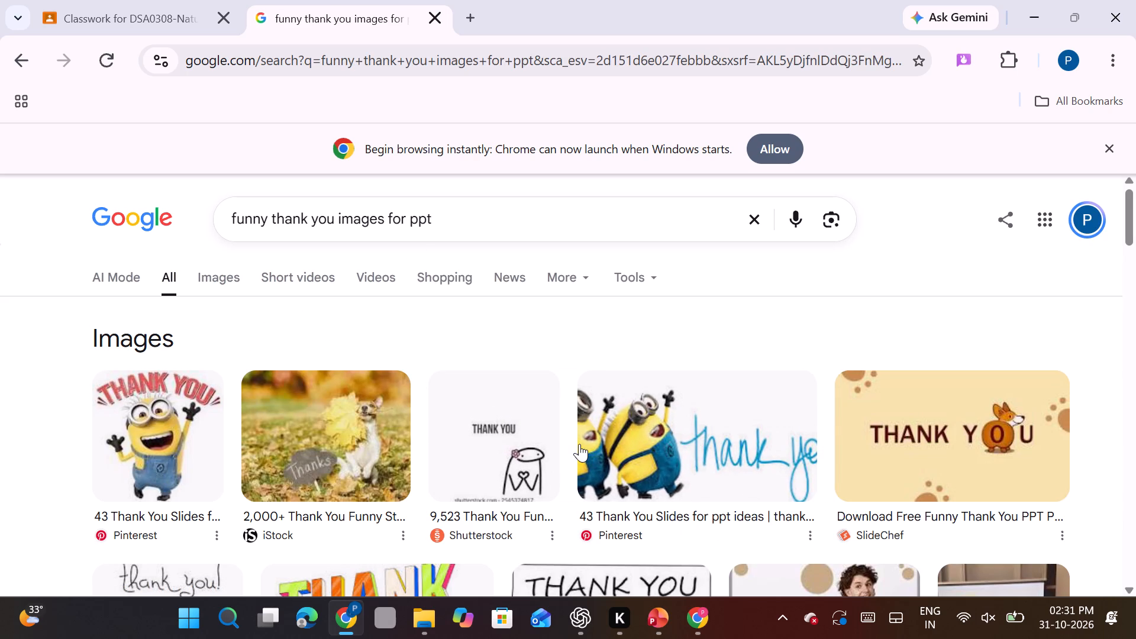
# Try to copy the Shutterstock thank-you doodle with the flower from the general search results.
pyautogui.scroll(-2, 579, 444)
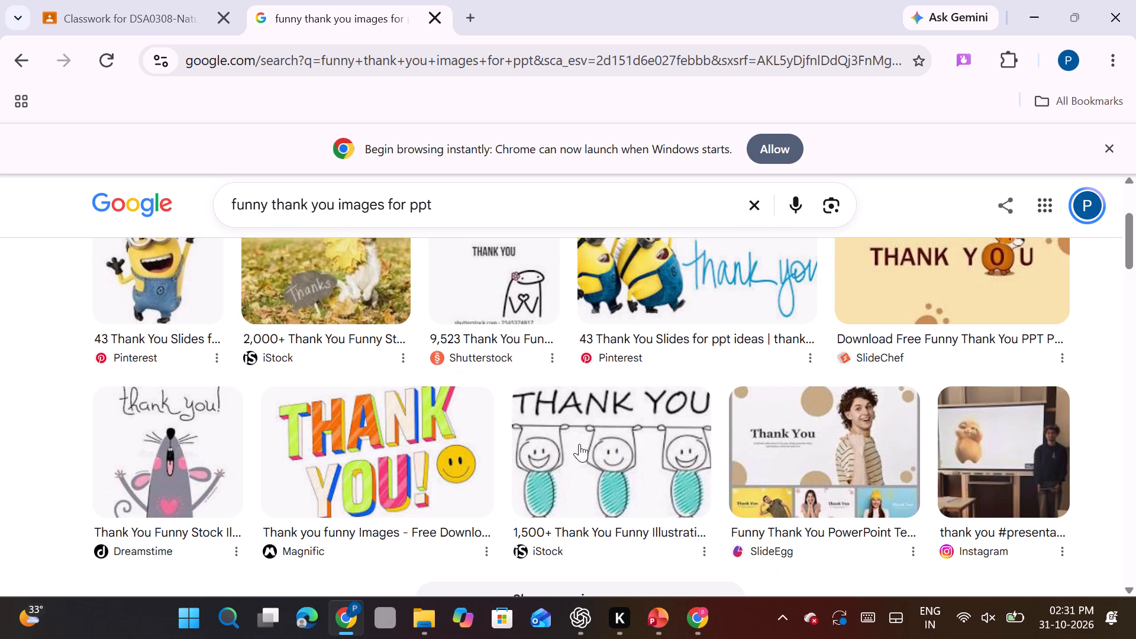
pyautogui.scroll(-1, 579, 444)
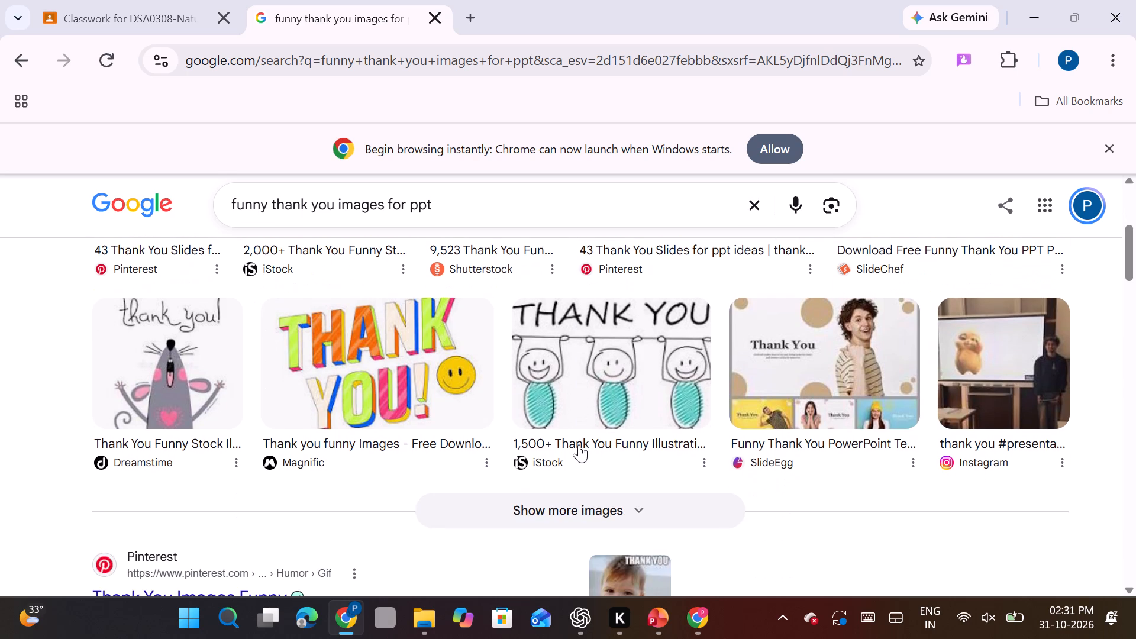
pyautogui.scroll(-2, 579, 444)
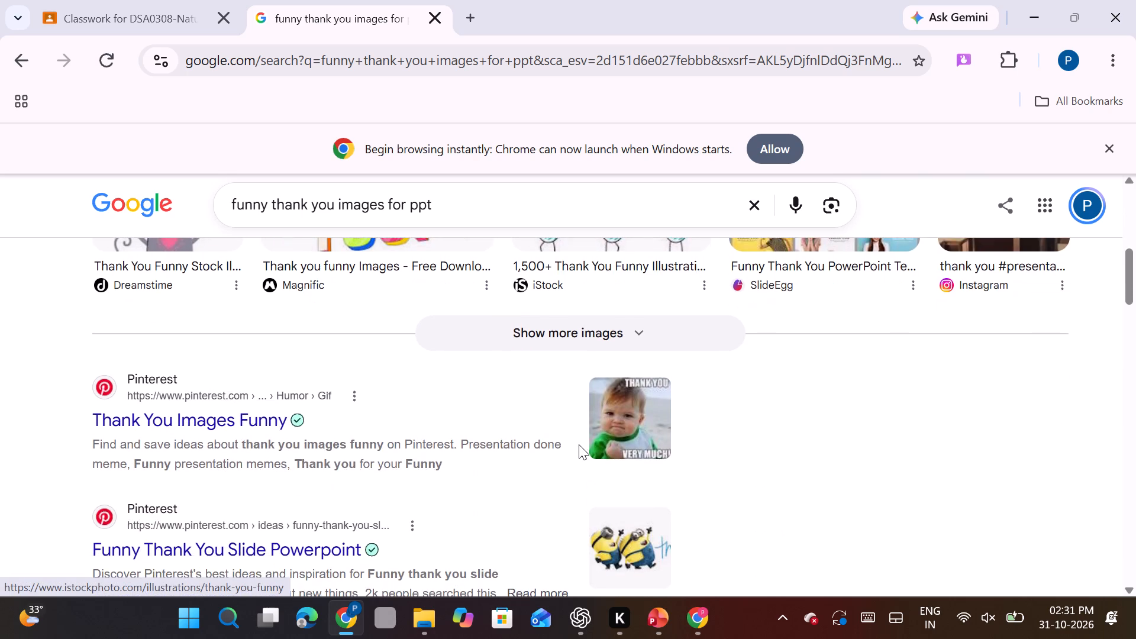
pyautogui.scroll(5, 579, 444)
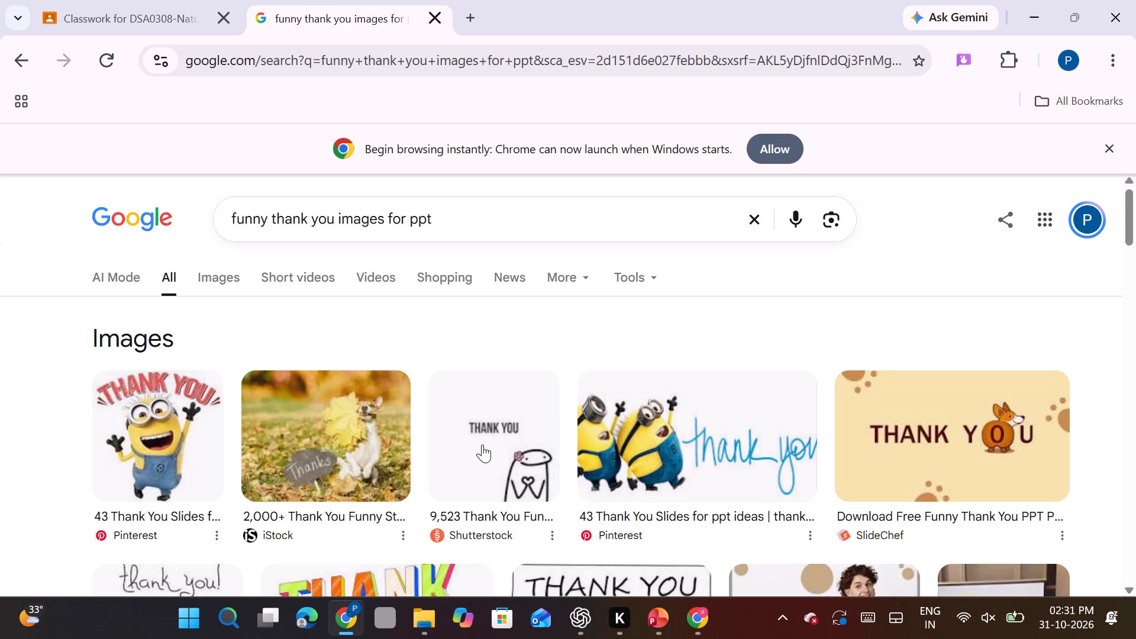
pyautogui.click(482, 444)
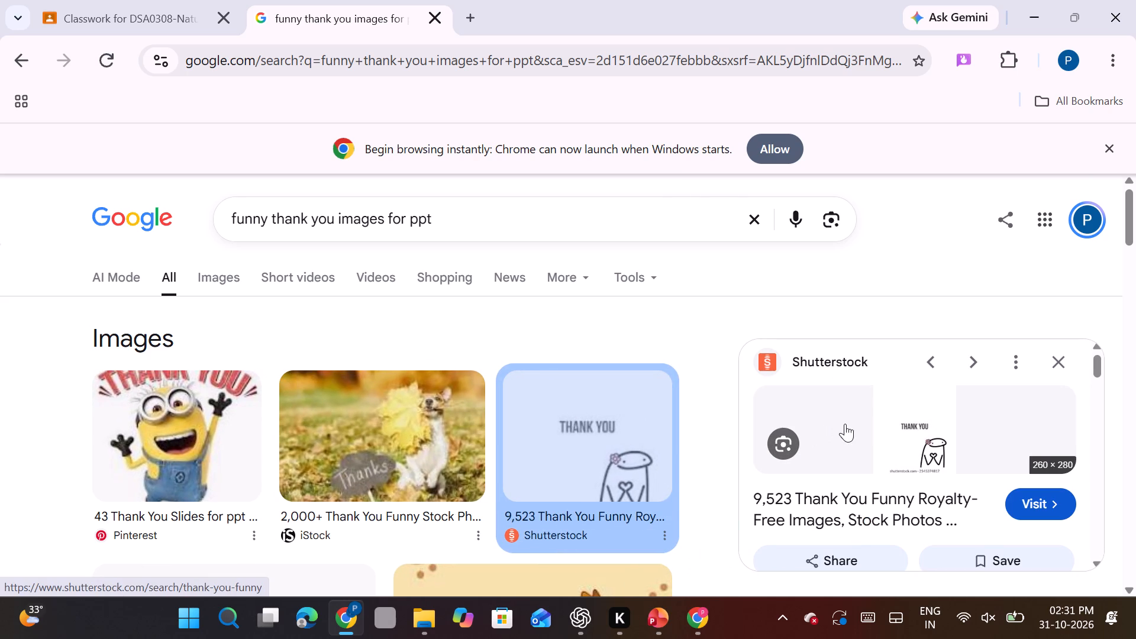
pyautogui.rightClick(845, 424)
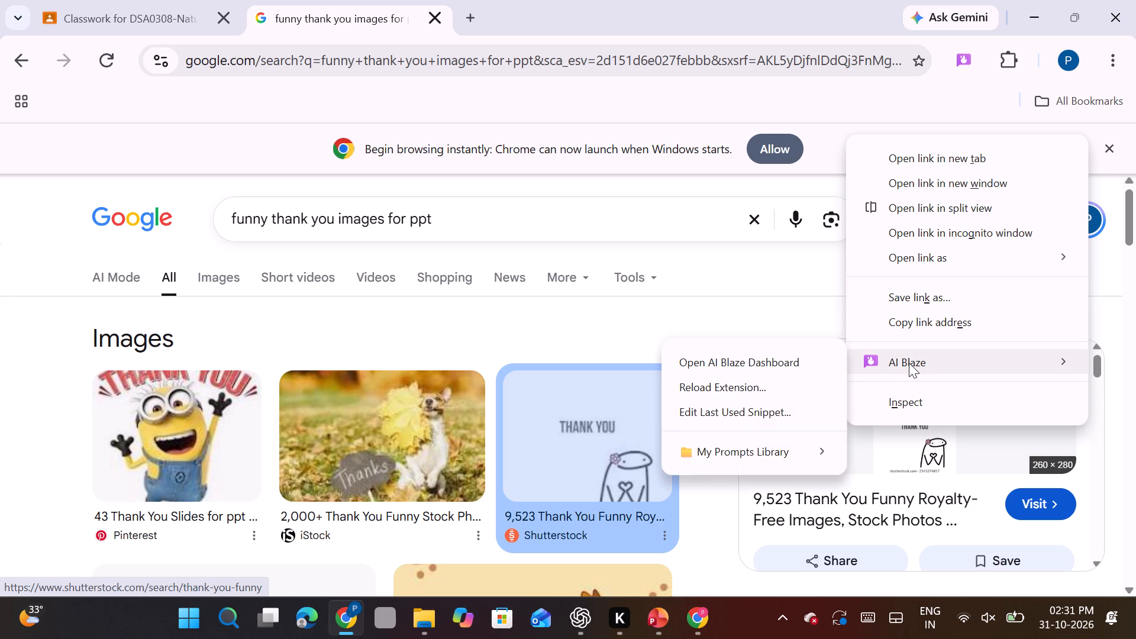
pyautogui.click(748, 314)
# Show only image results and copy the Shutterstock THANK YOU doodle image with the flower.
pyautogui.click(198, 279)
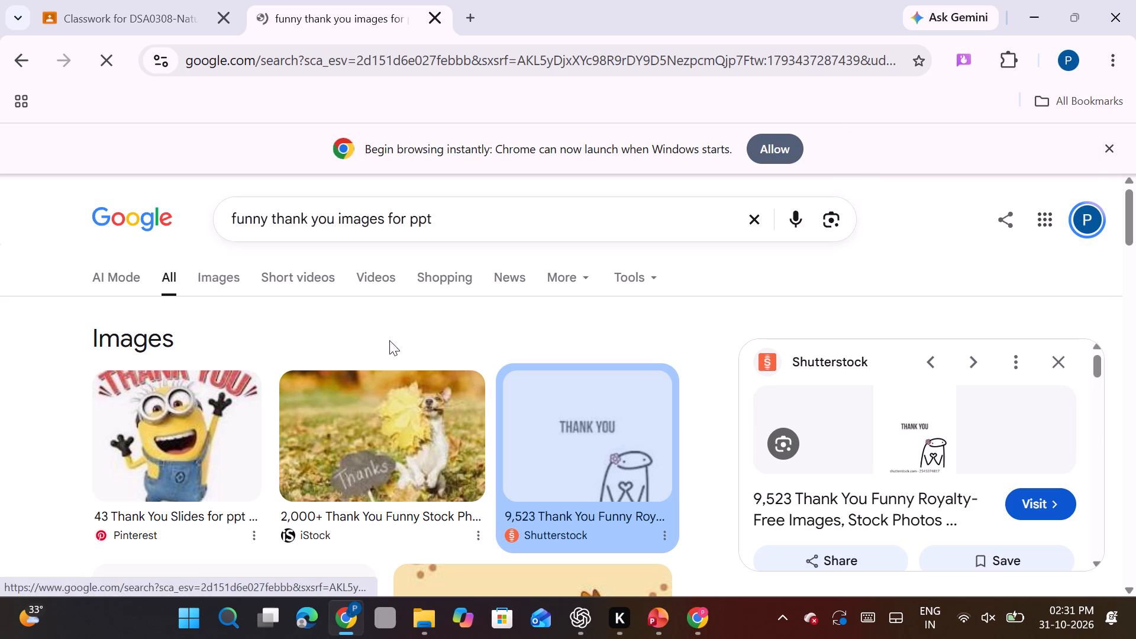
pyautogui.scroll(-3, 488, 388)
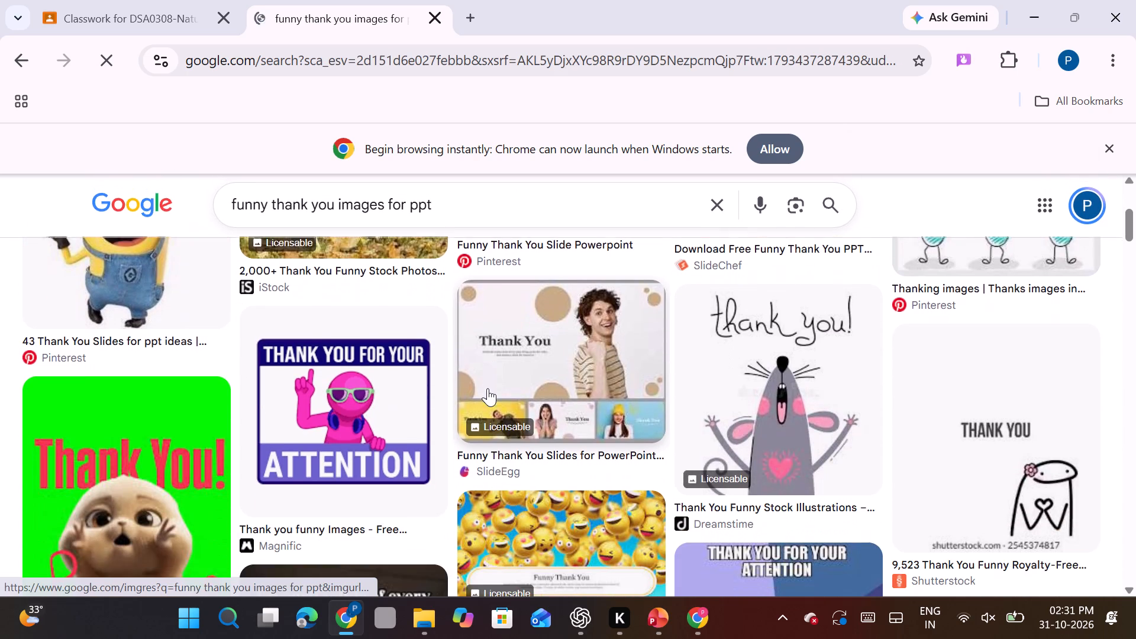
pyautogui.scroll(-1, 488, 388)
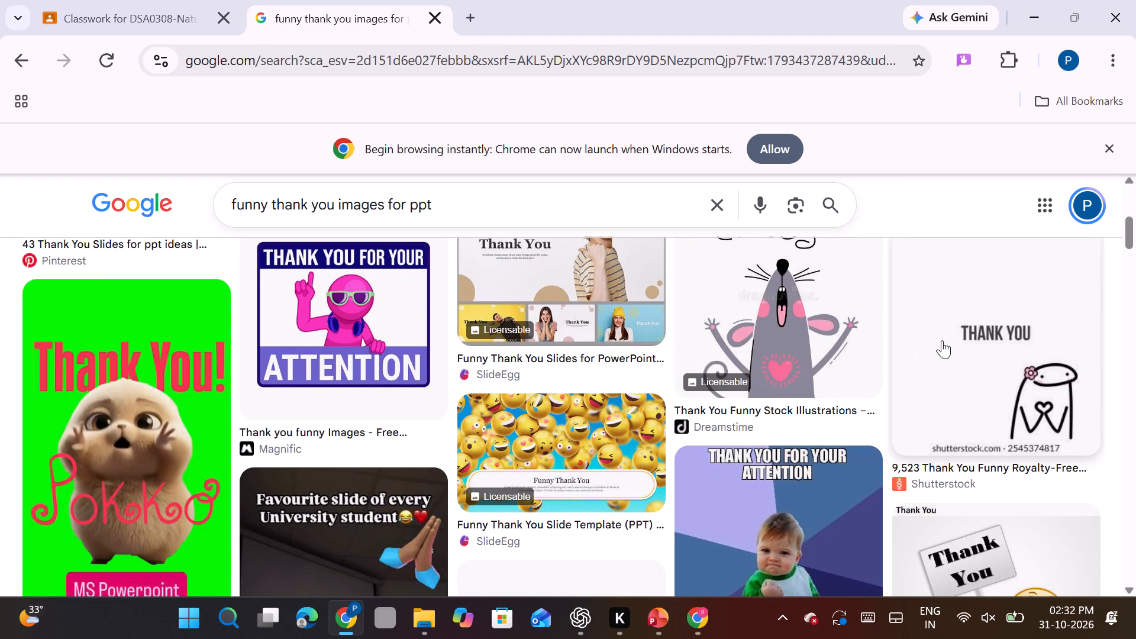
pyautogui.click(951, 335)
pyautogui.rightClick(896, 370)
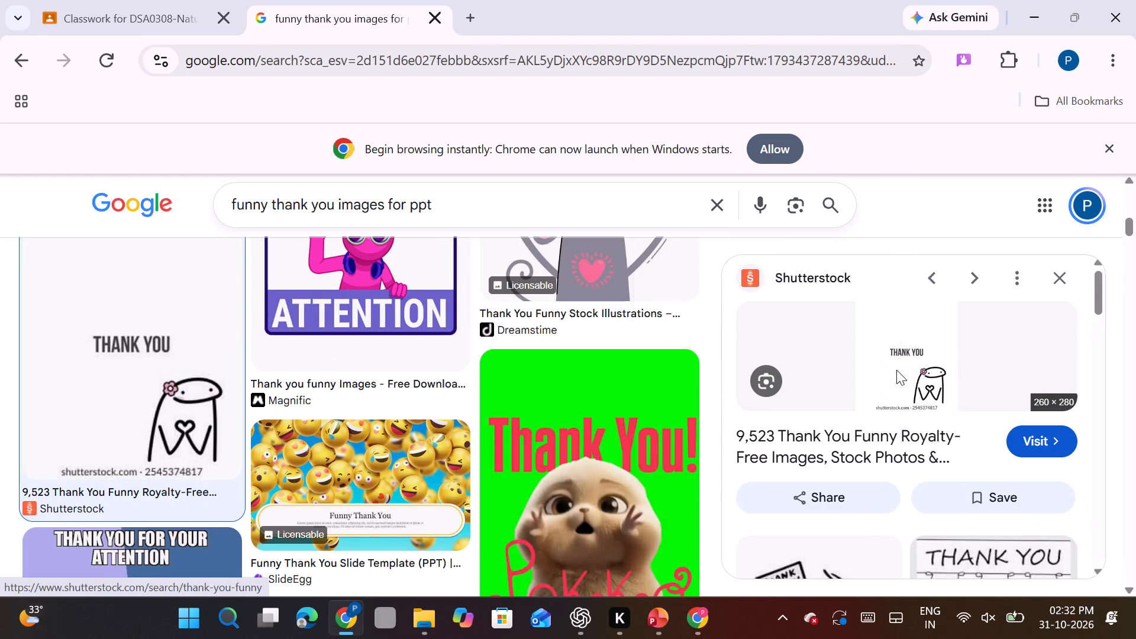
pyautogui.click(718, 443)
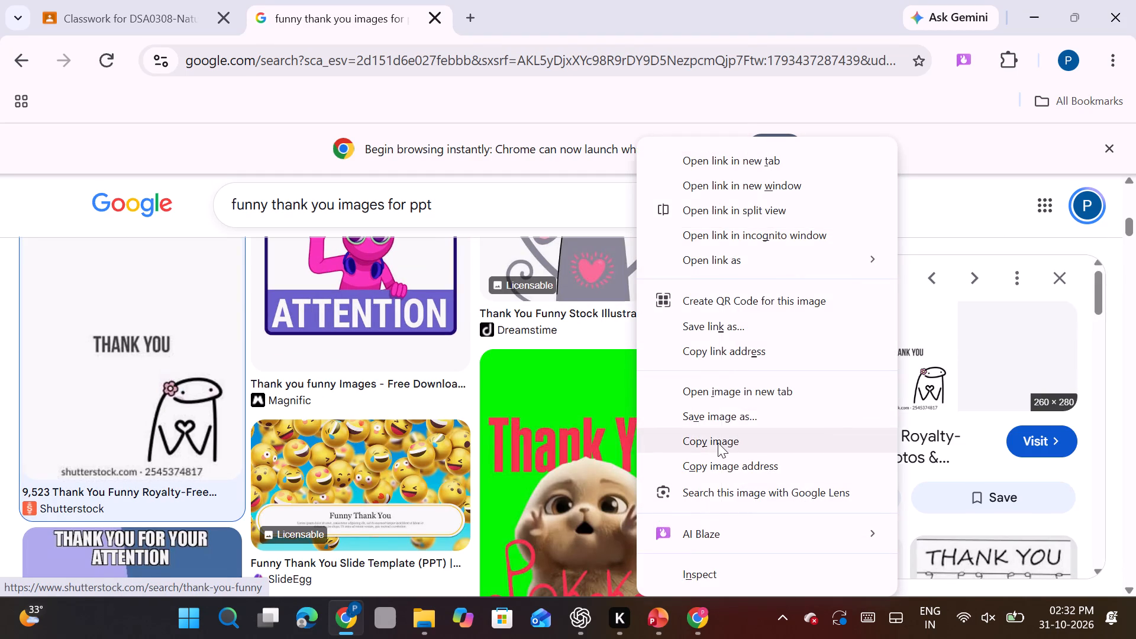
# Switch to PowerPoint and delete the green "Thank You!" text box from slide 12.
pyautogui.click(648, 617)
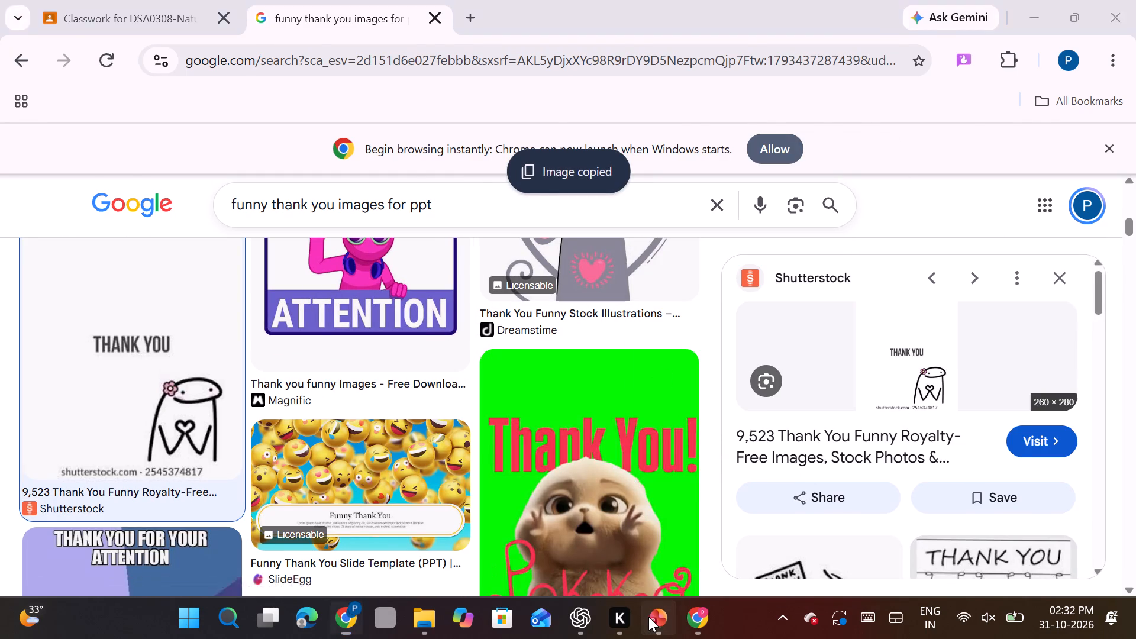
pyautogui.click(618, 492)
pyautogui.click(583, 357)
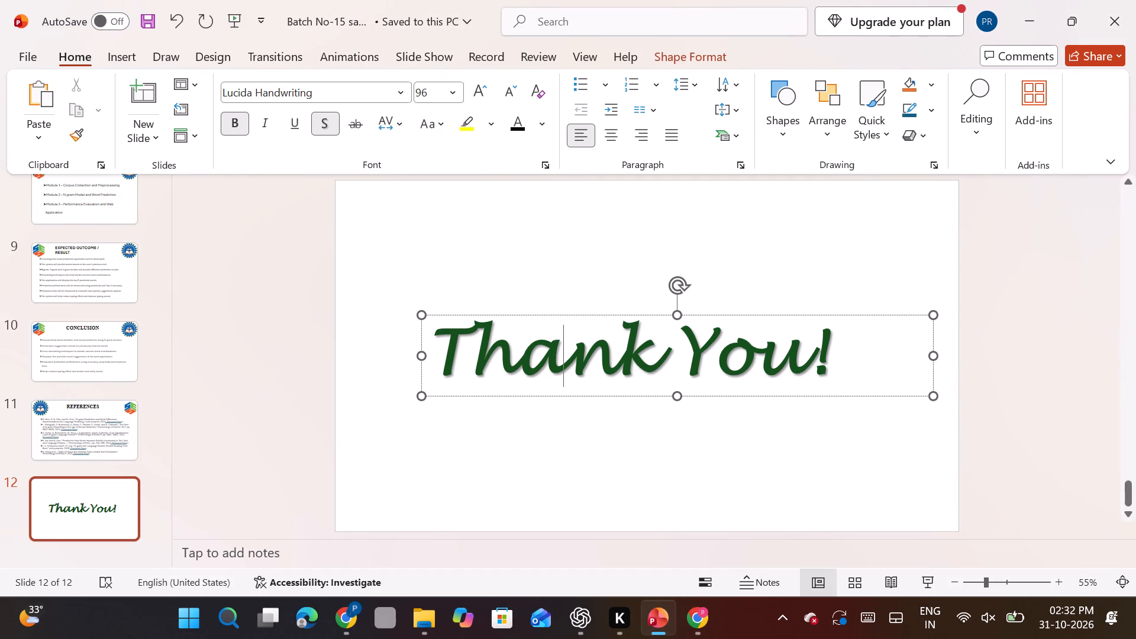
pyautogui.click(814, 316)
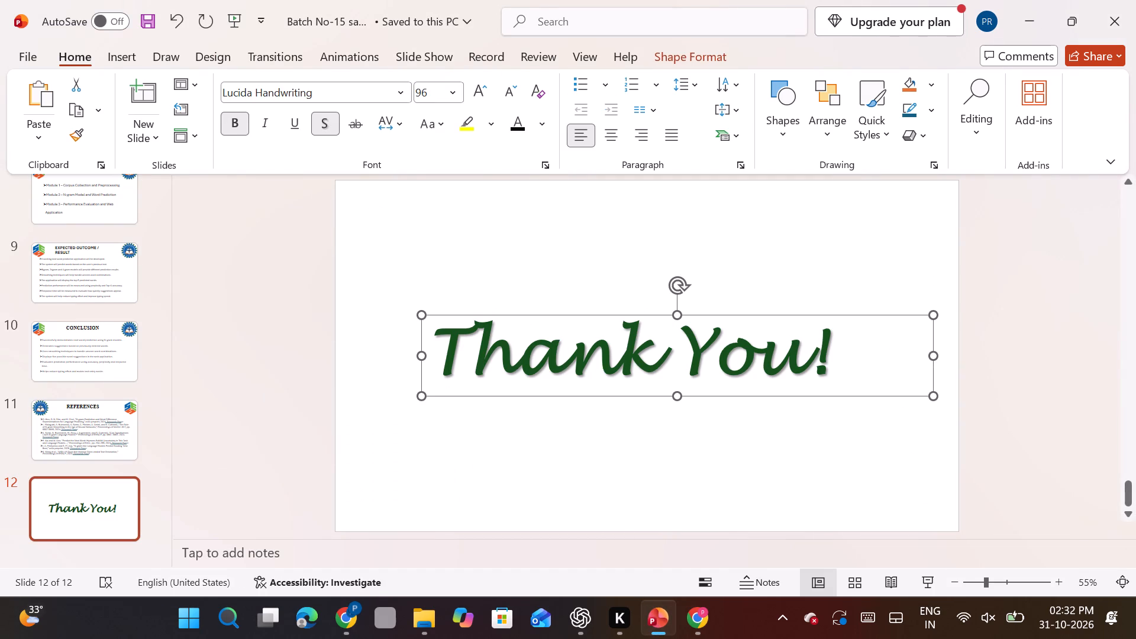
pyautogui.press('BackSpace')
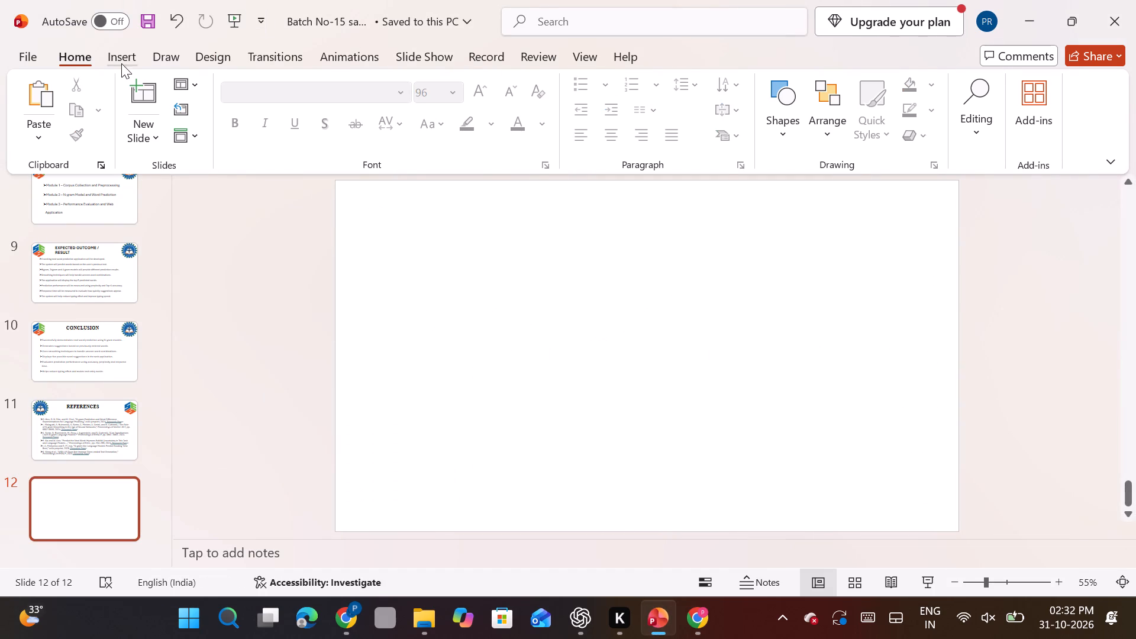
# Paste the copied THANK YOU doodle image onto the empty slide 12.
pyautogui.click(120, 63)
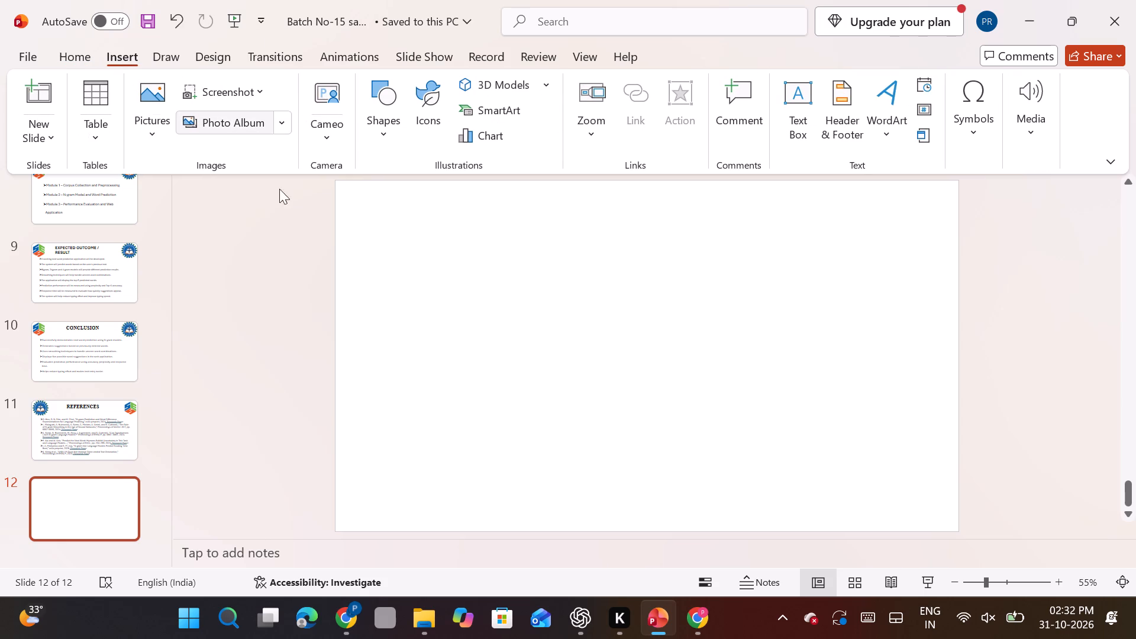
pyautogui.click(416, 263)
pyautogui.click(488, 314)
pyautogui.hotkey('ctrl', 'v')
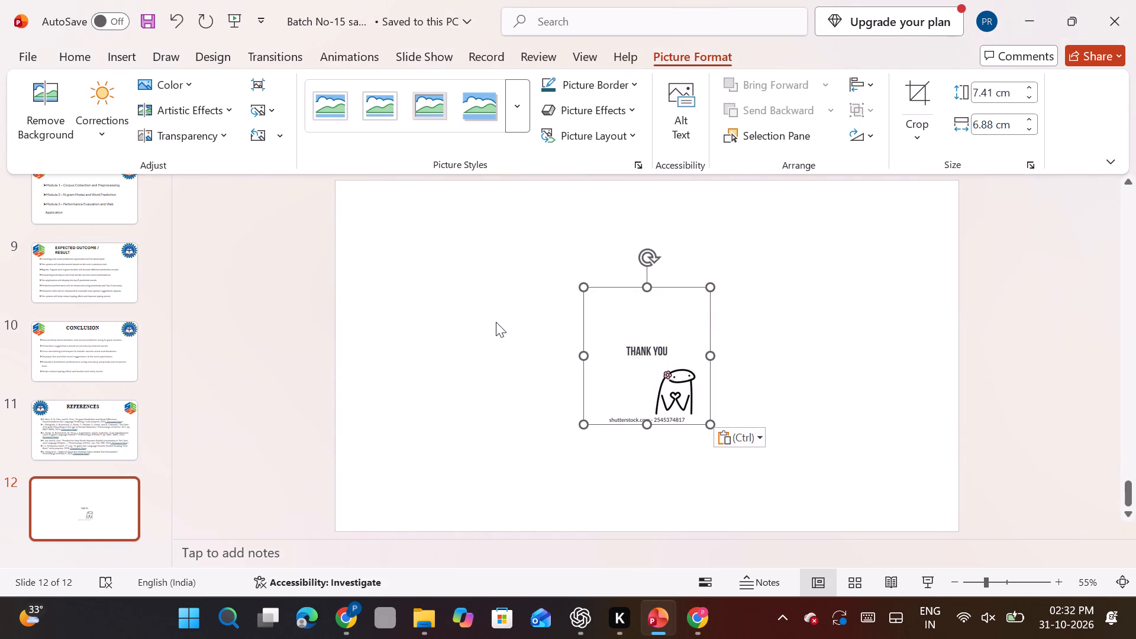
# Stretch the THANK YOU image to about 28.17 cm wide and 16.69 cm high so it covers most of slide 12.
pyautogui.click(642, 319)
pyautogui.moveTo(711, 359); pyautogui.dragTo(919, 364)
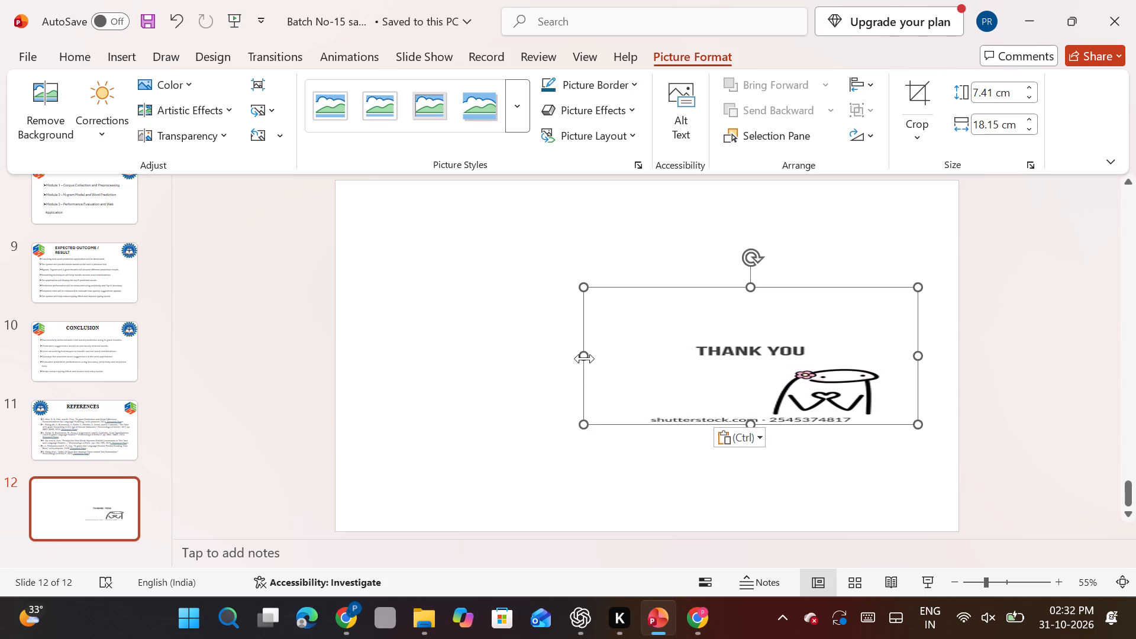
pyautogui.moveTo(585, 359); pyautogui.dragTo(395, 386)
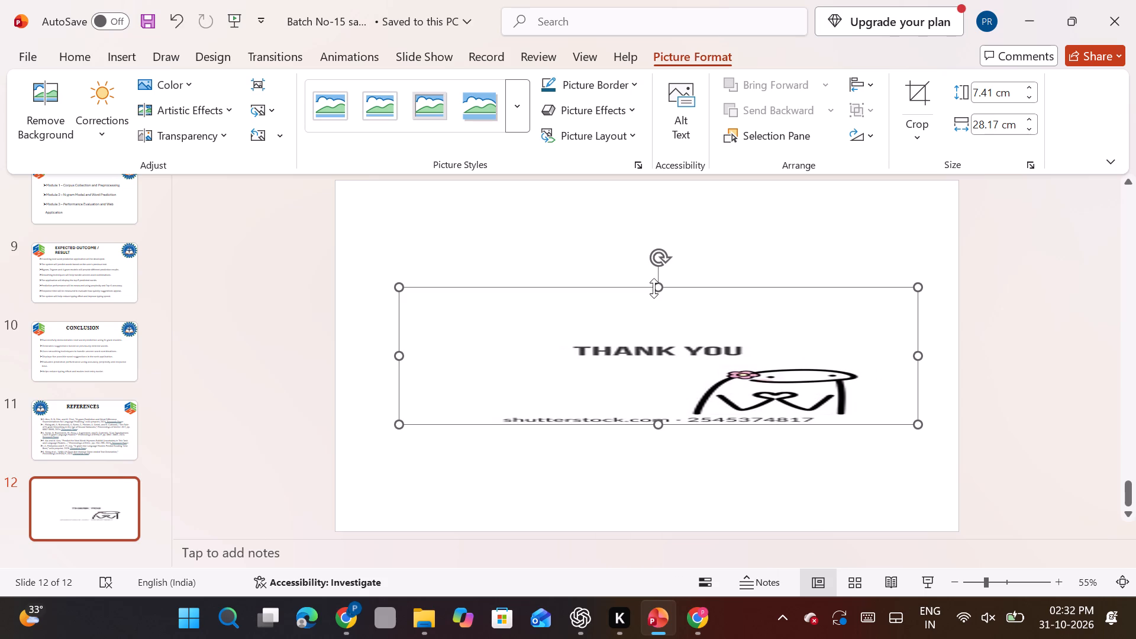
pyautogui.moveTo(654, 286); pyautogui.dragTo(641, 197)
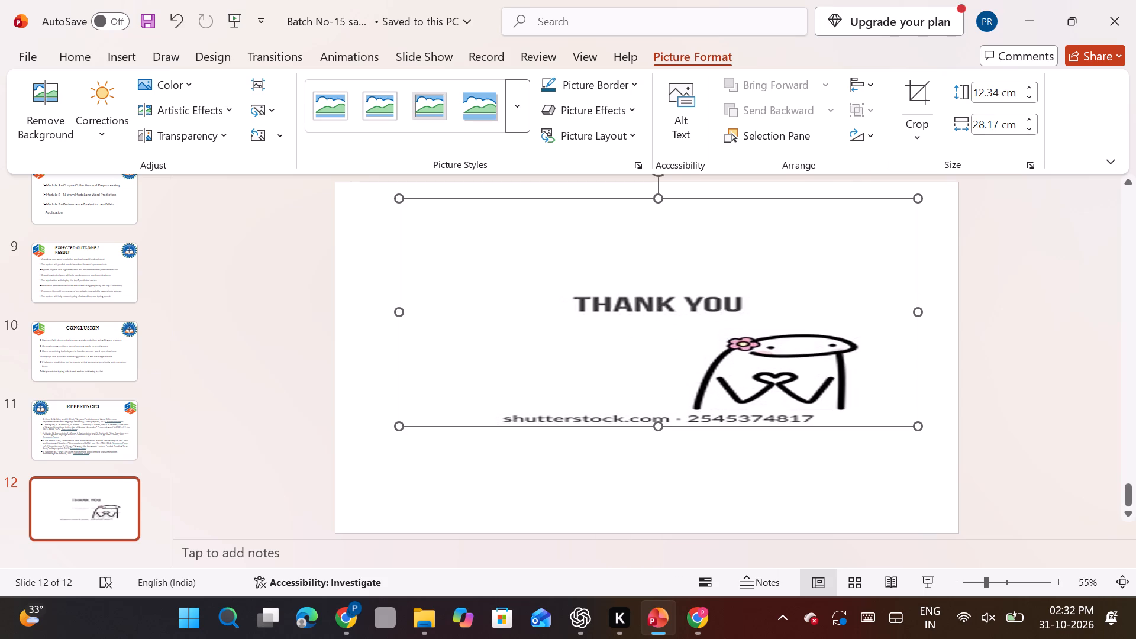
pyautogui.moveTo(658, 426); pyautogui.dragTo(668, 505)
pyautogui.scroll(-1, 690, 386)
pyautogui.click(684, 380)
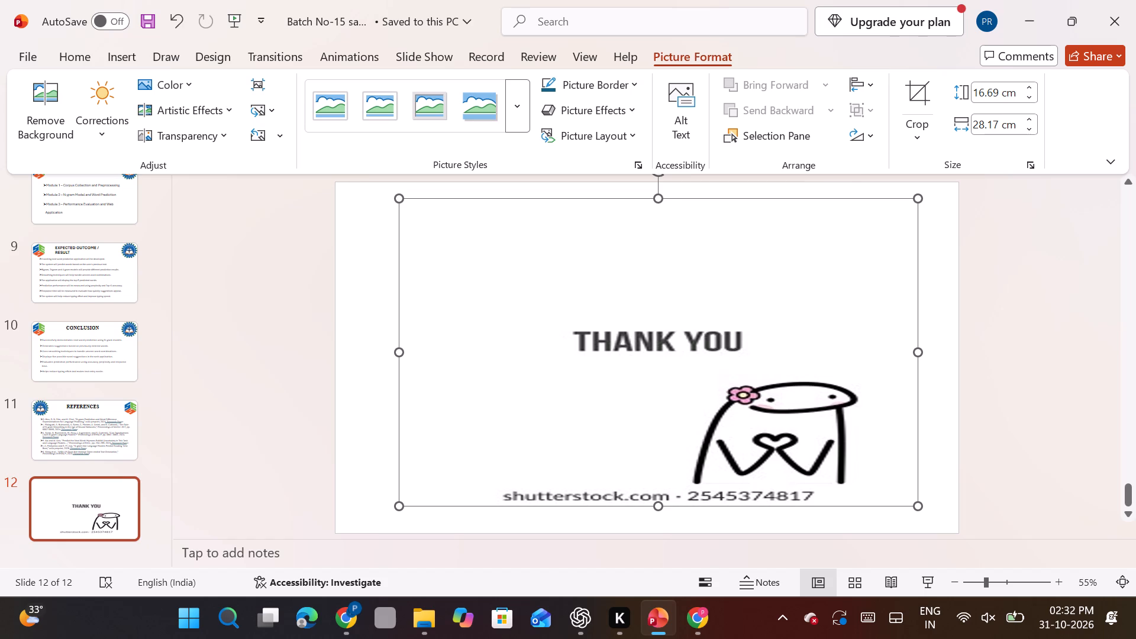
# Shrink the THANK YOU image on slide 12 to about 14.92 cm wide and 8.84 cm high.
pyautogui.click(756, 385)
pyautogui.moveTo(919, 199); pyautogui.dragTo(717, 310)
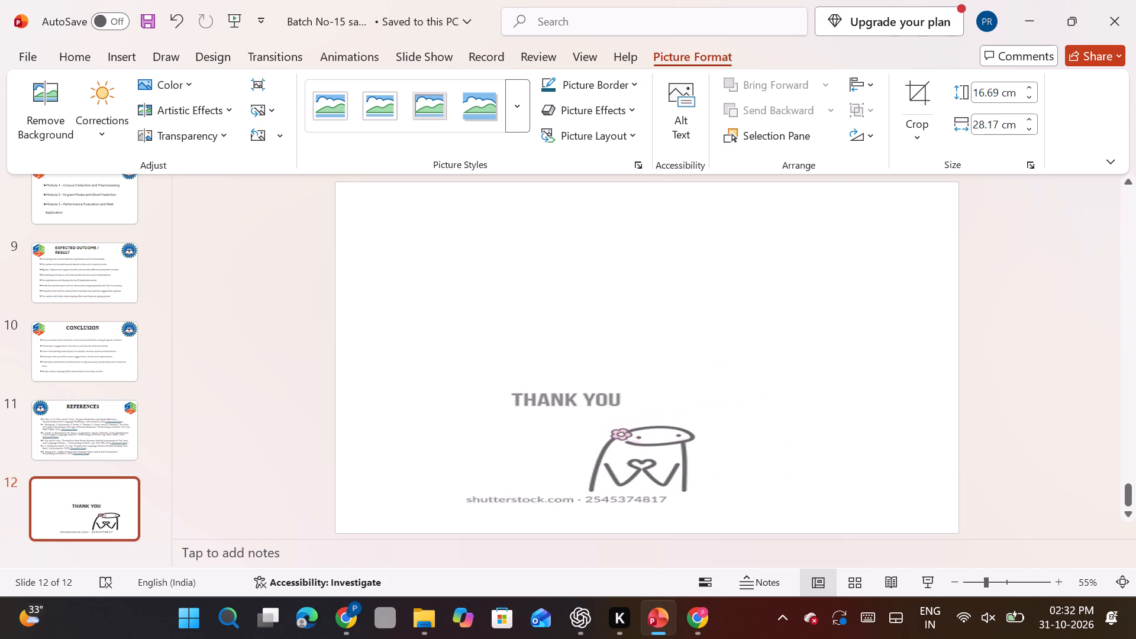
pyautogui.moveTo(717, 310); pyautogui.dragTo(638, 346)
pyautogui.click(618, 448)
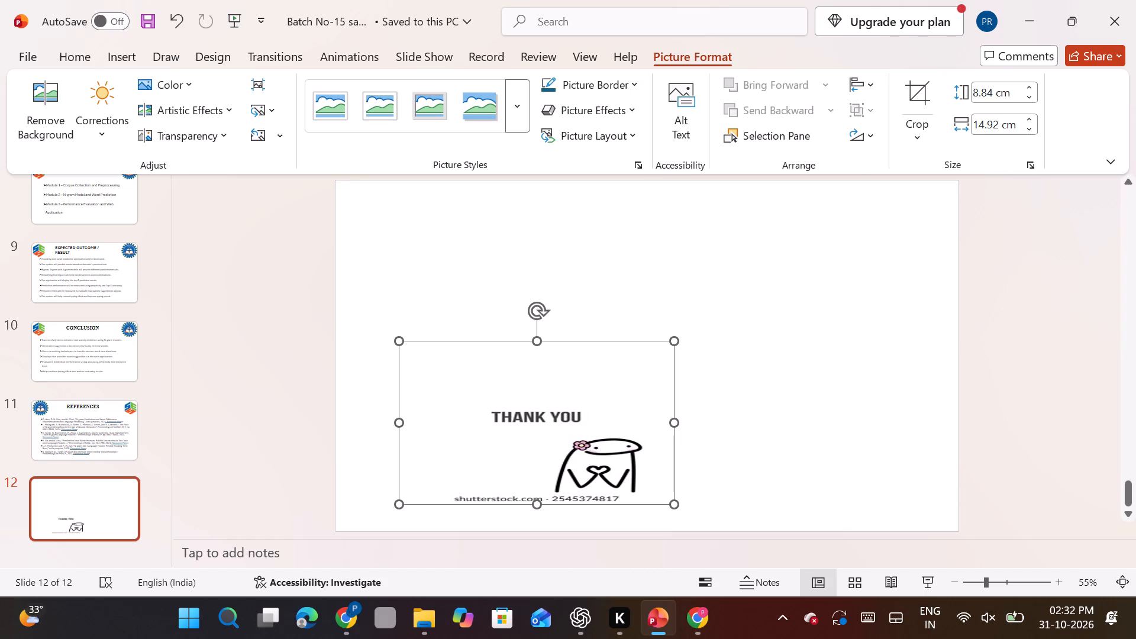
# Undo the recent resizing of the THANK YOU image on slide 12, including the earlier stretching.
pyautogui.hotkey('ctrl', 'z')
pyautogui.hotkey('ctrl', 'z')
pyautogui.hotkey('ctrl', 'z')
pyautogui.hotkey('ctrl', 'z')
pyautogui.hotkey('ctrl', 'z')
pyautogui.hotkey('ctrl', 'z')
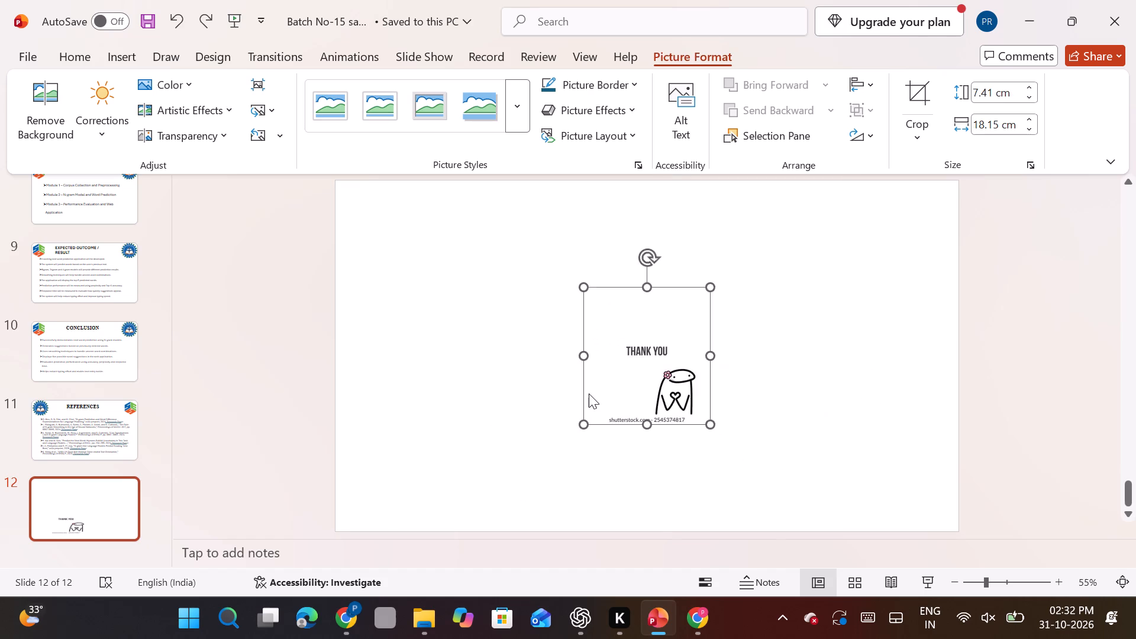
# Switch to Chrome and examine the thank-you image results and the pictures related to the Shutterstock doodle for a replacement.
pyautogui.hotkey('alt', 'Tab')
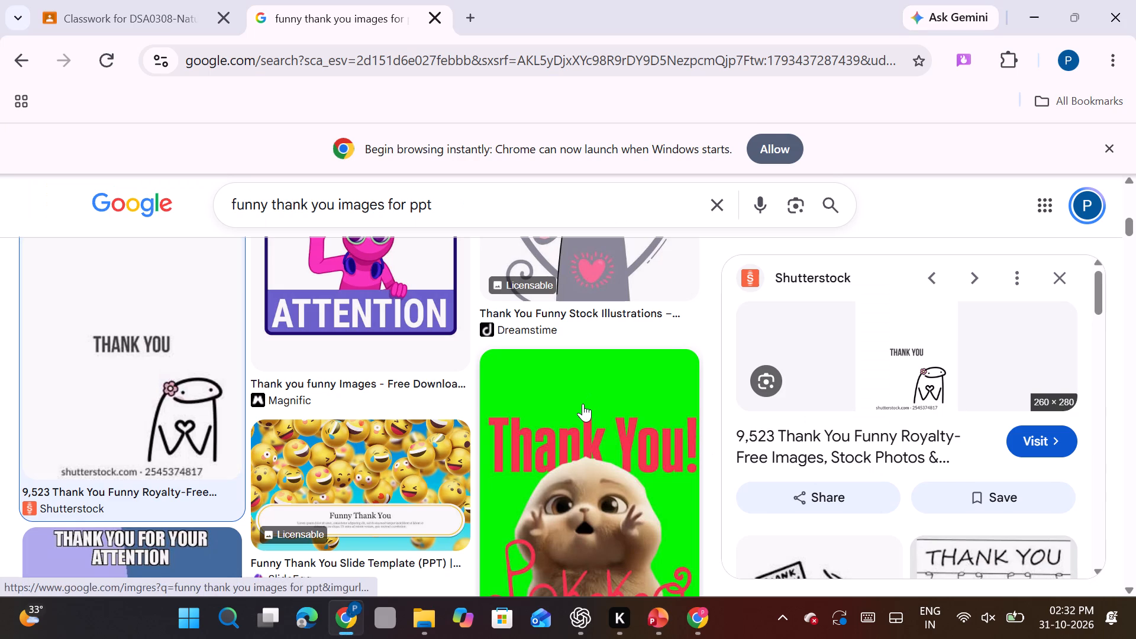
pyautogui.scroll(3, 579, 415)
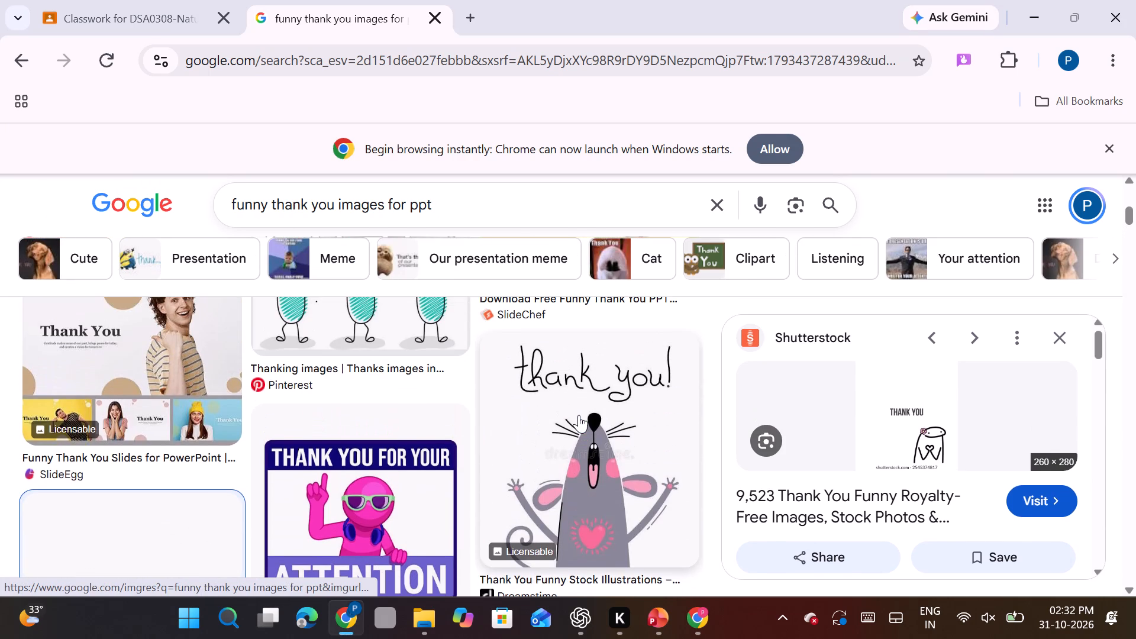
pyautogui.scroll(-2, 579, 415)
pyautogui.scroll(4, 579, 415)
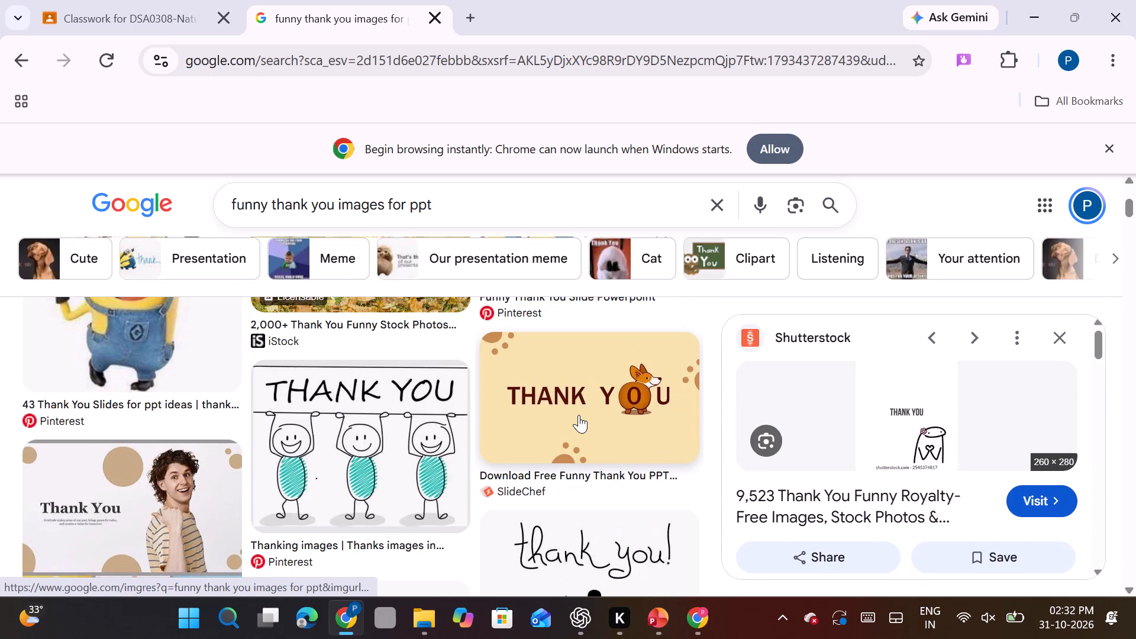
pyautogui.scroll(-1, 579, 415)
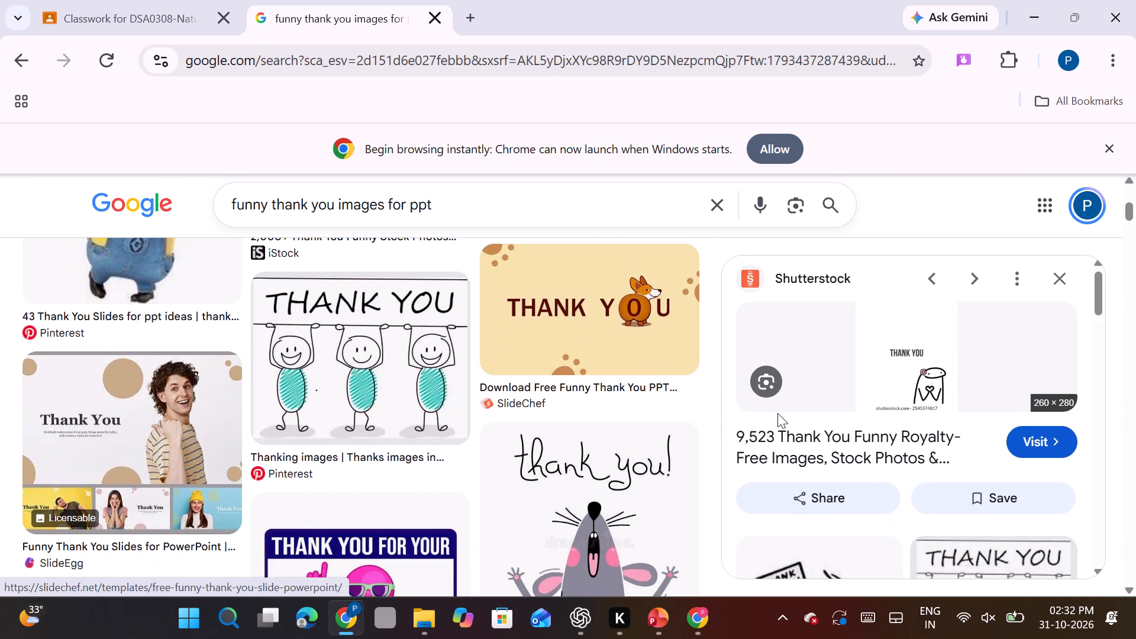
pyautogui.scroll(-6, 786, 412)
pyautogui.scroll(4, 786, 412)
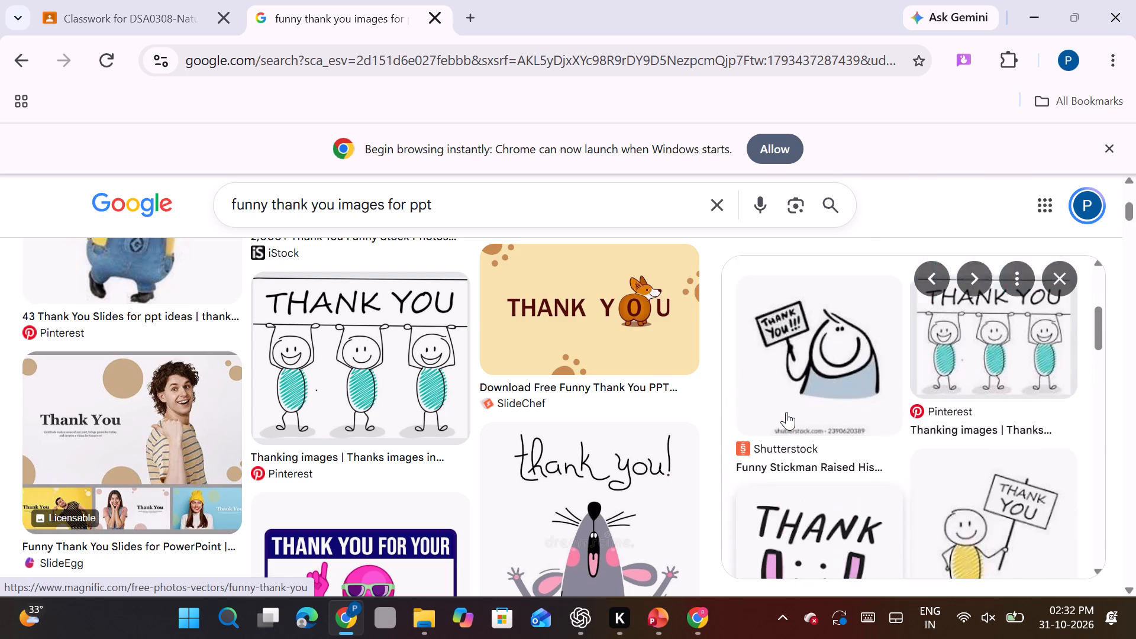
pyautogui.scroll(-10, 786, 412)
pyautogui.scroll(2, 786, 412)
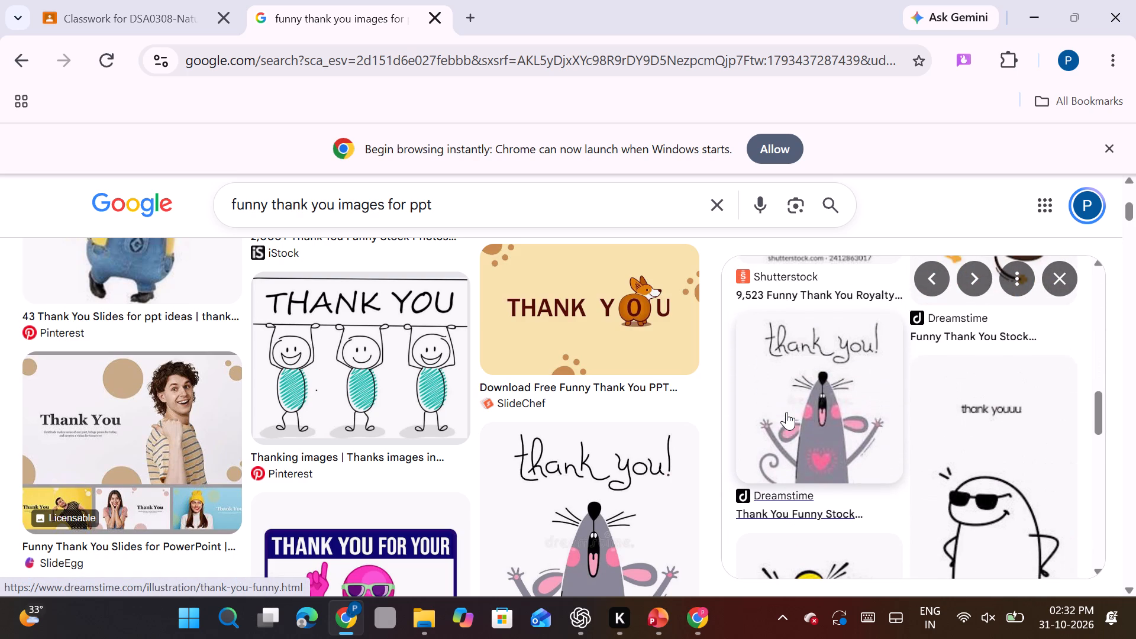
pyautogui.scroll(-8, 786, 412)
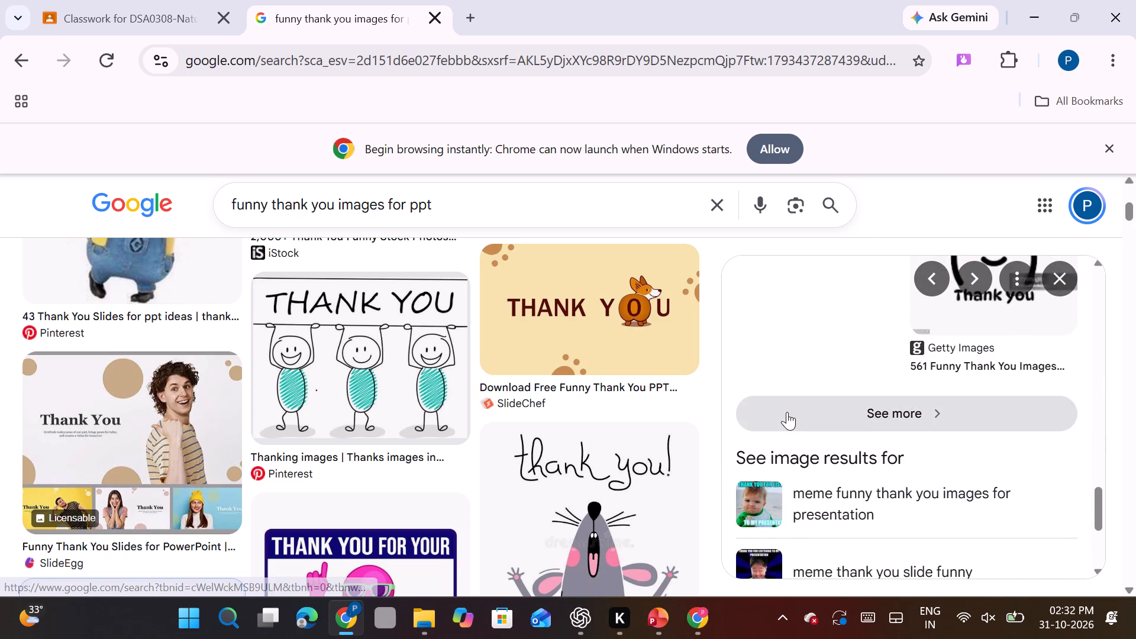
pyautogui.scroll(-4, 787, 412)
pyautogui.scroll(-4, 588, 441)
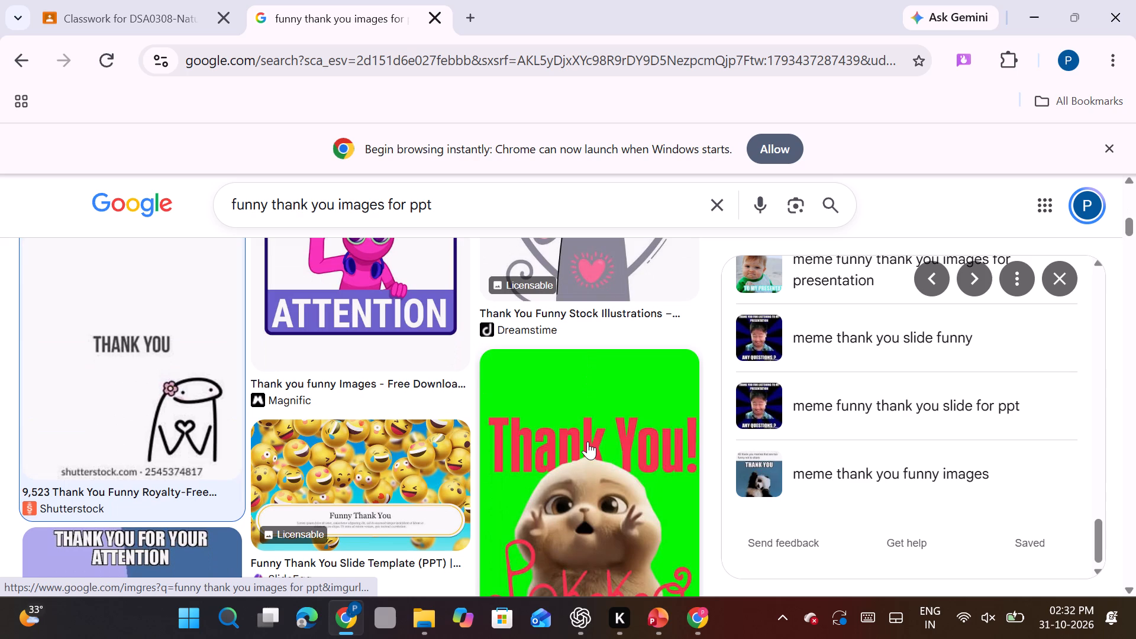
# Look through the main image results for "funny thank you images for ppt" for a better closing-slide picture.
pyautogui.scroll(-5, 588, 441)
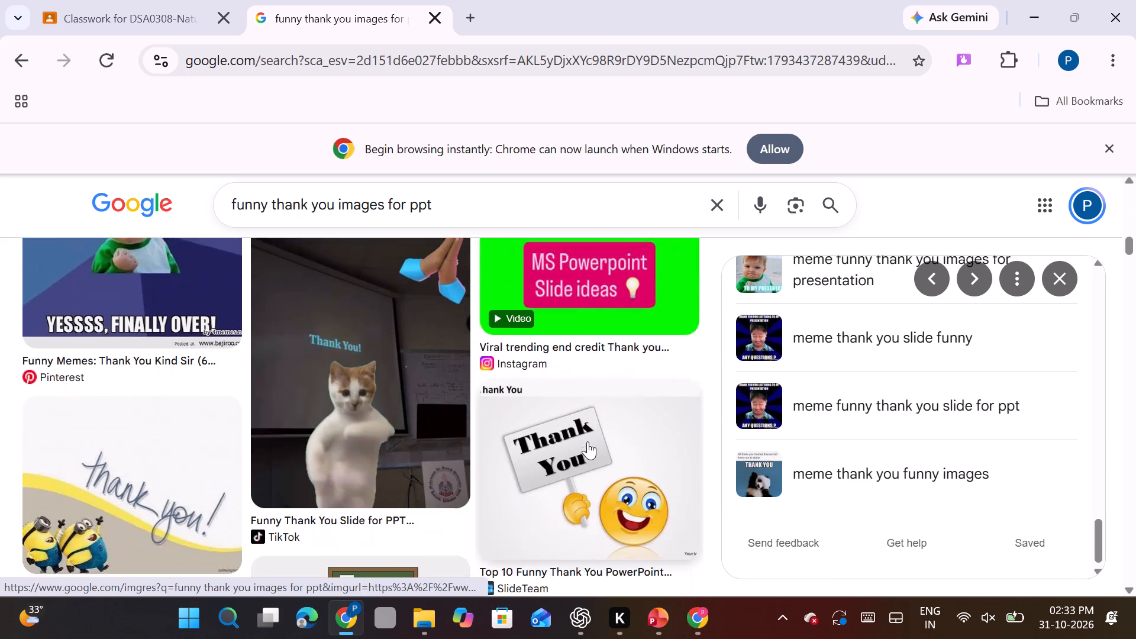
pyautogui.scroll(-2, 588, 441)
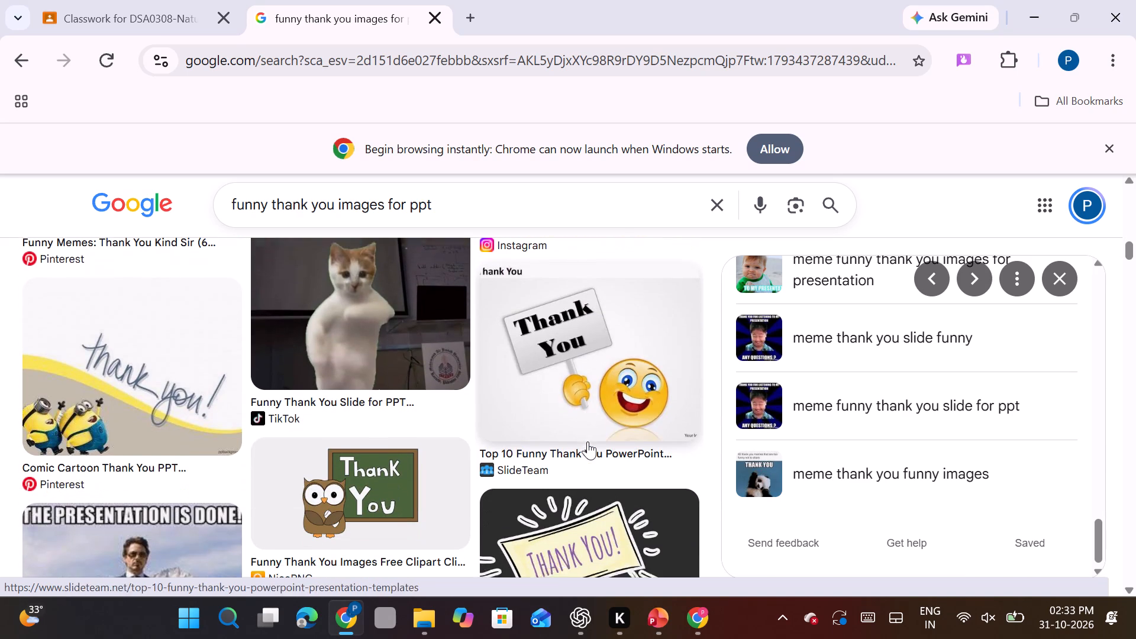
pyautogui.scroll(-2, 588, 441)
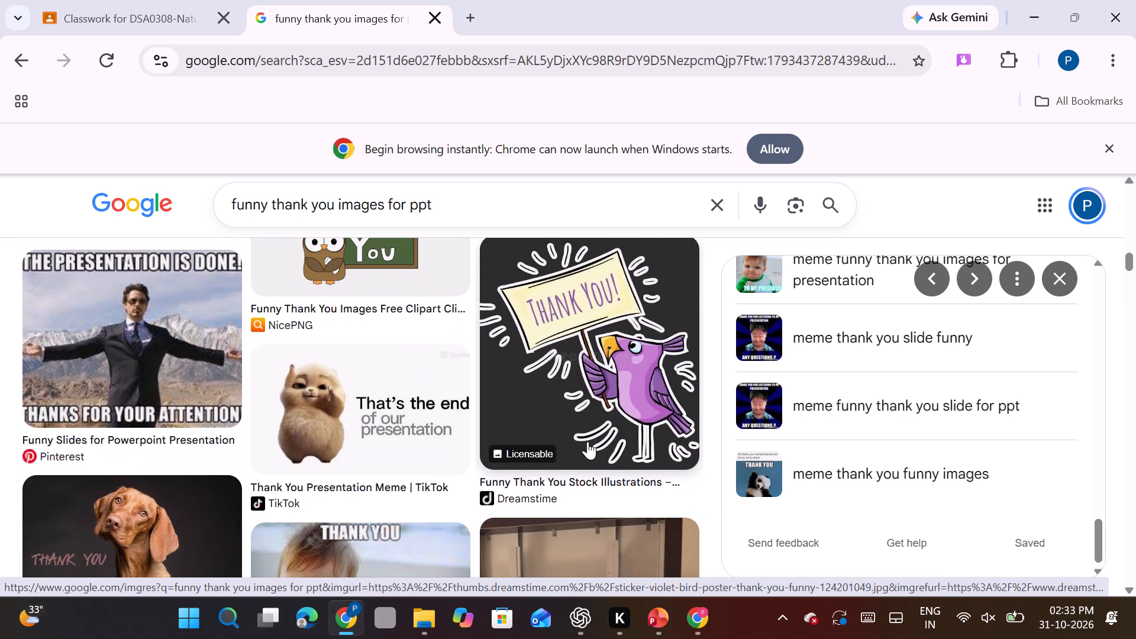
pyautogui.scroll(-2, 588, 441)
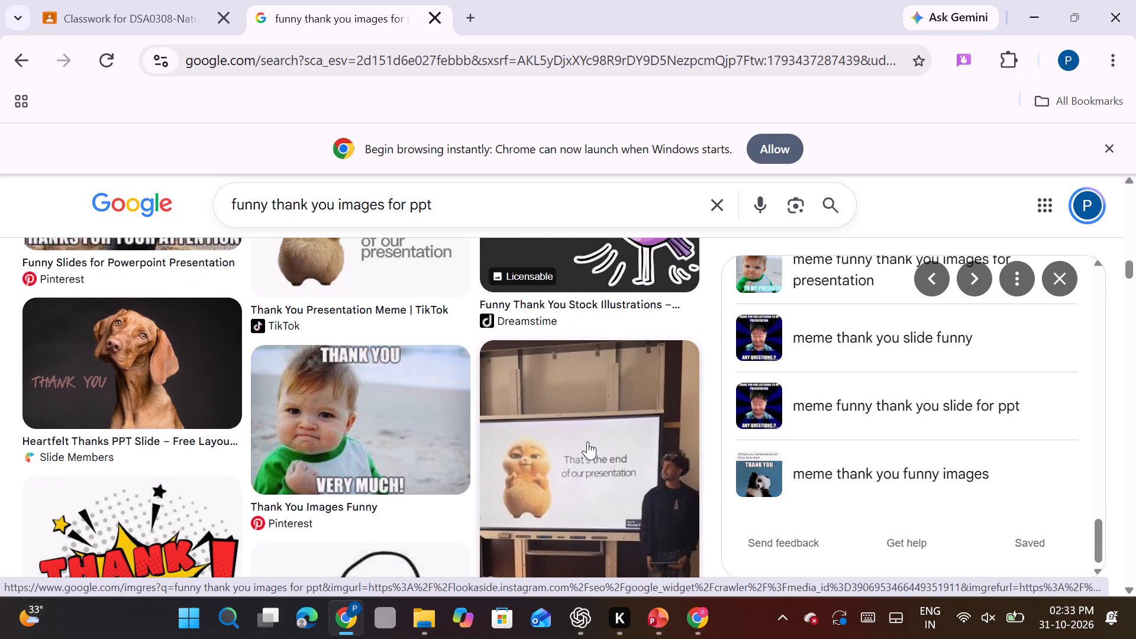
pyautogui.scroll(-1, 588, 441)
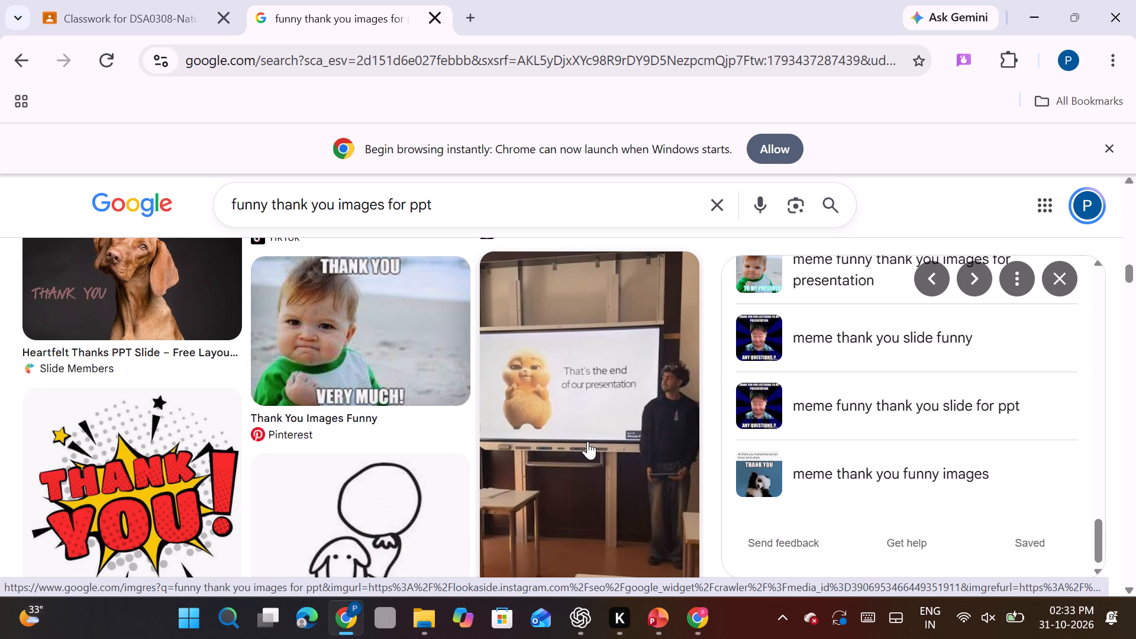
pyautogui.scroll(-2, 588, 441)
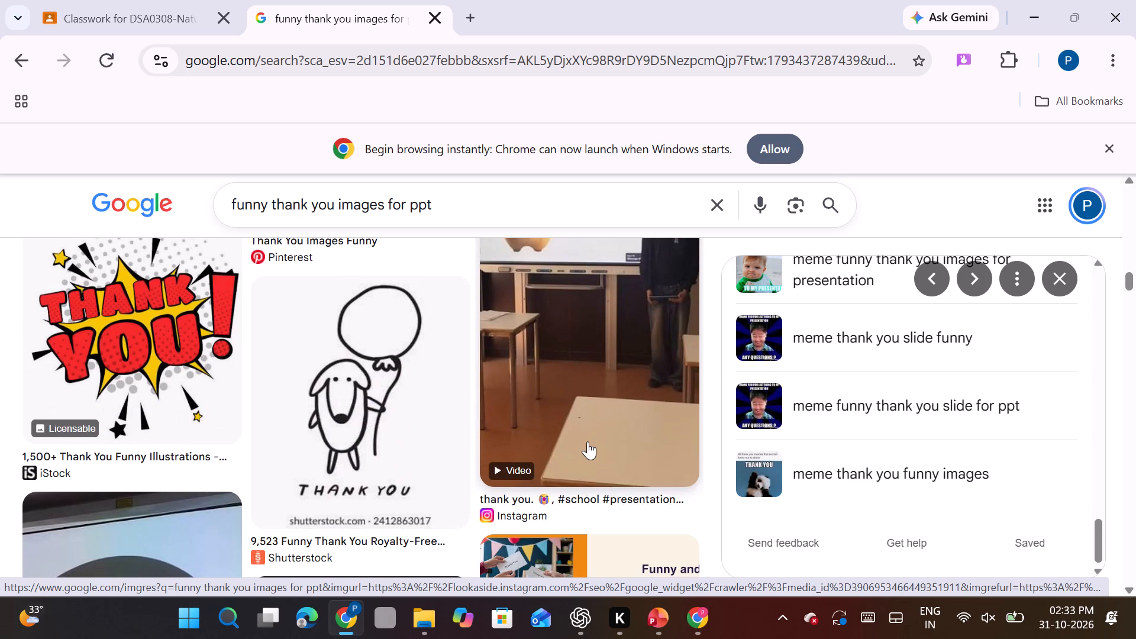
pyautogui.scroll(-4, 588, 441)
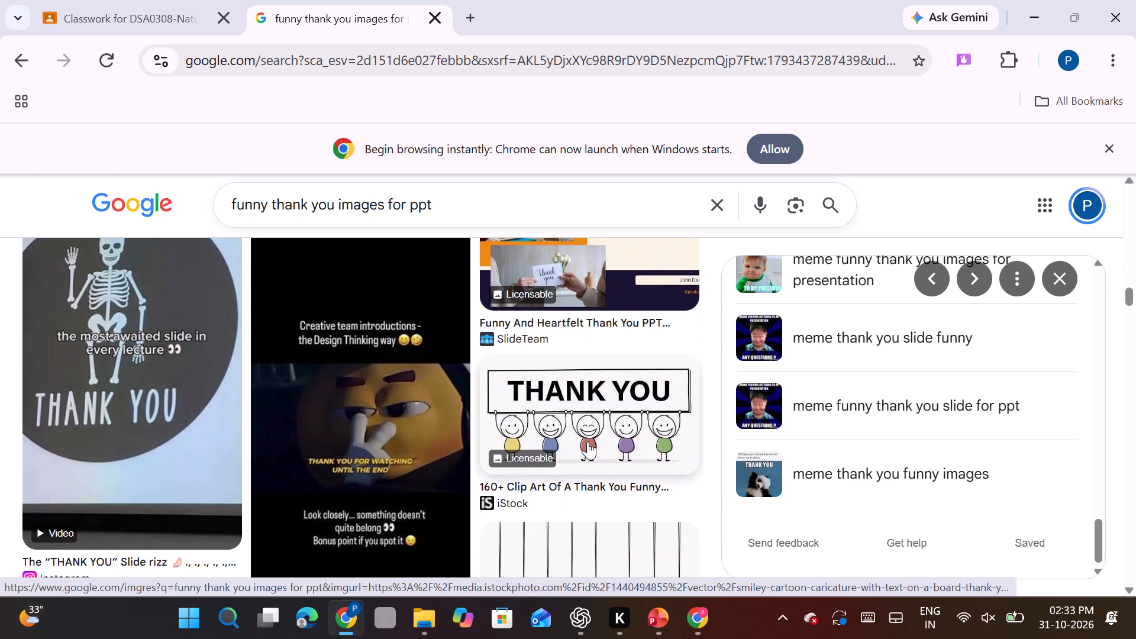
pyautogui.scroll(-3, 588, 441)
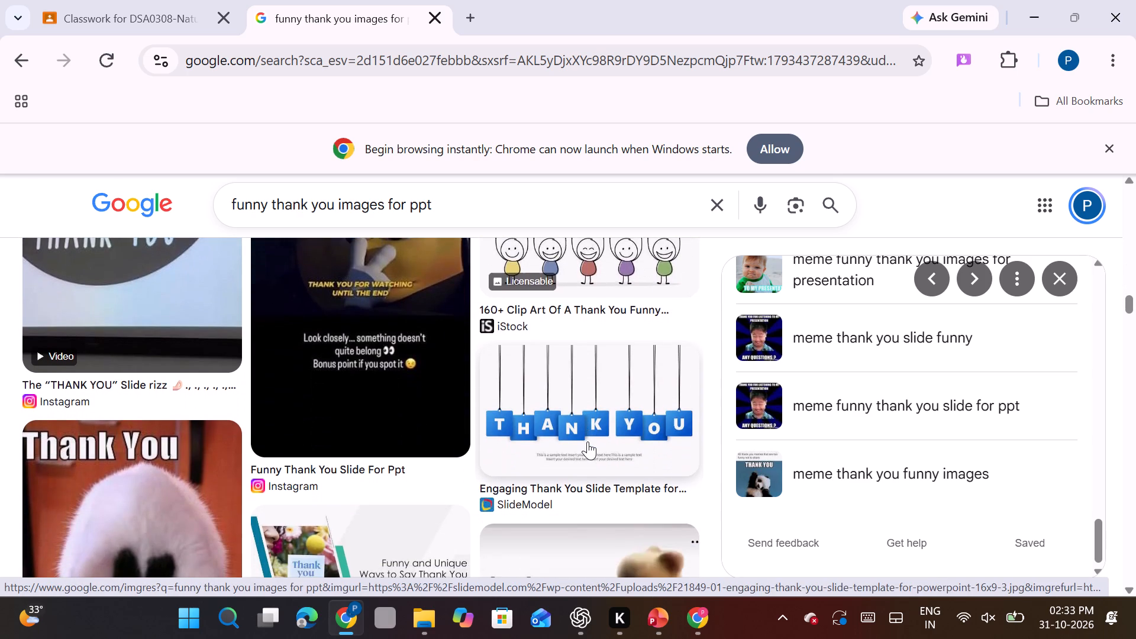
pyautogui.scroll(-2, 588, 441)
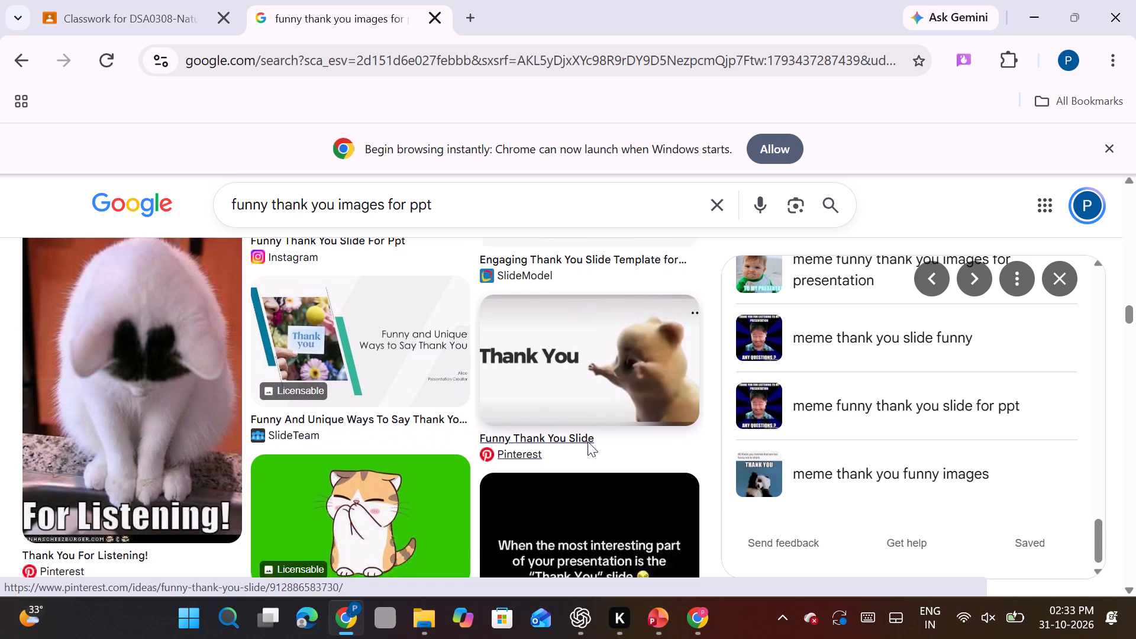
pyautogui.scroll(3, 588, 441)
pyautogui.scroll(-3, 588, 441)
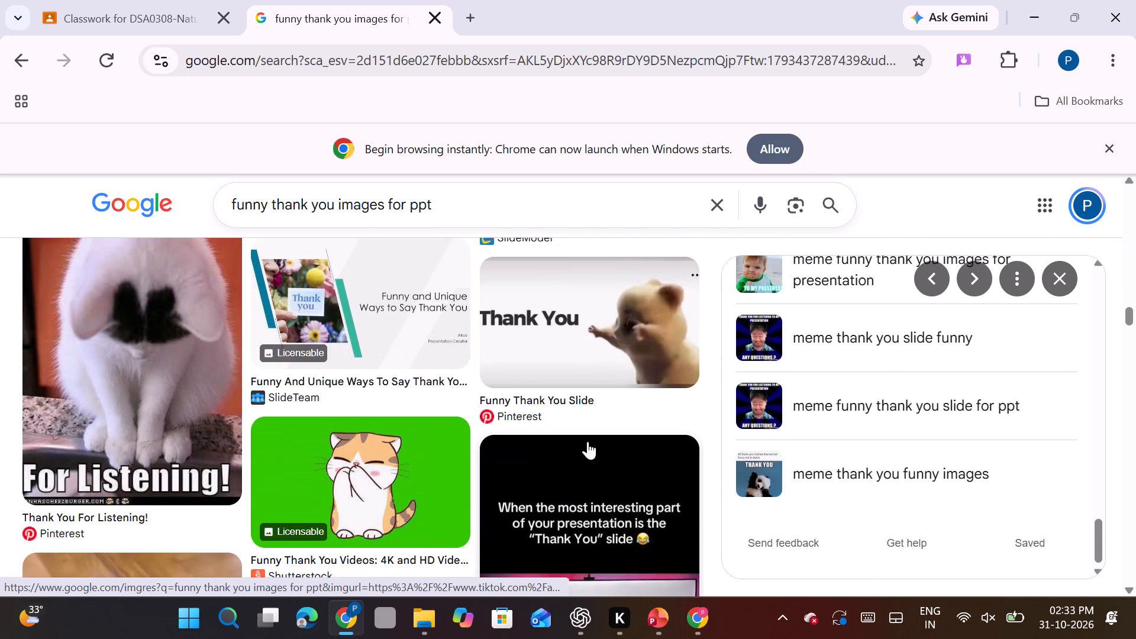
pyautogui.scroll(-2, 588, 441)
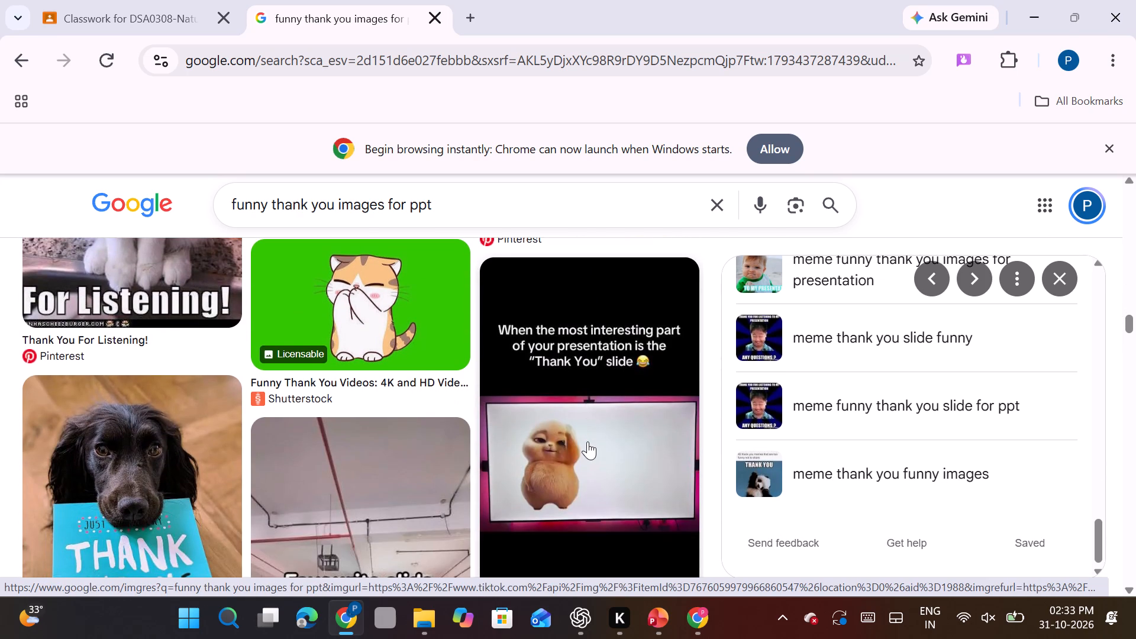
pyautogui.scroll(-2, 588, 441)
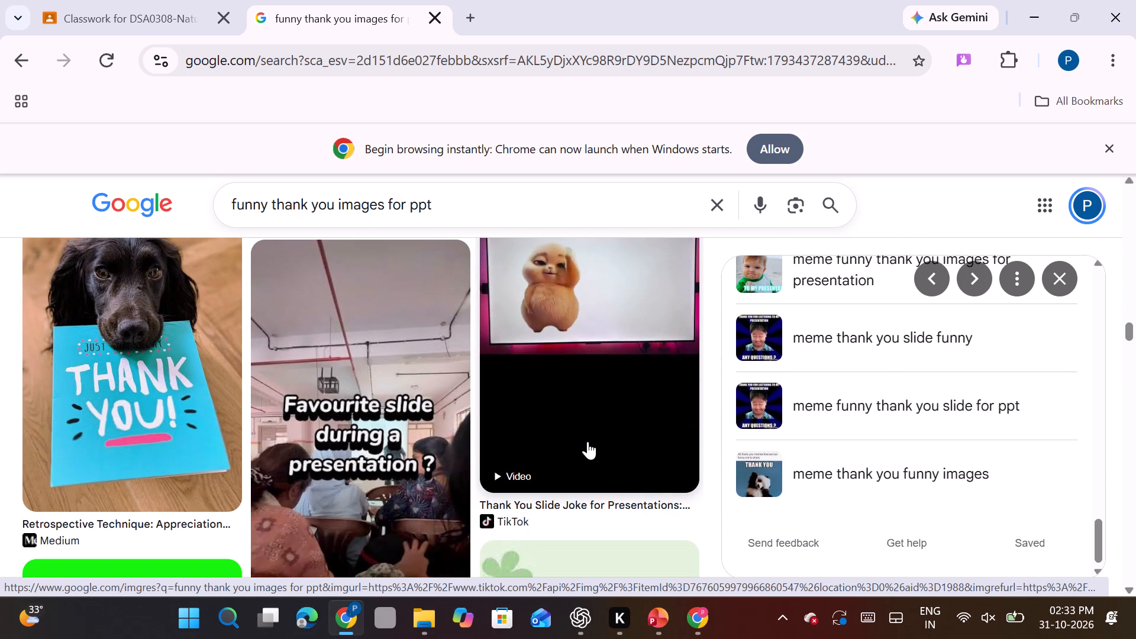
pyautogui.scroll(-1, 588, 441)
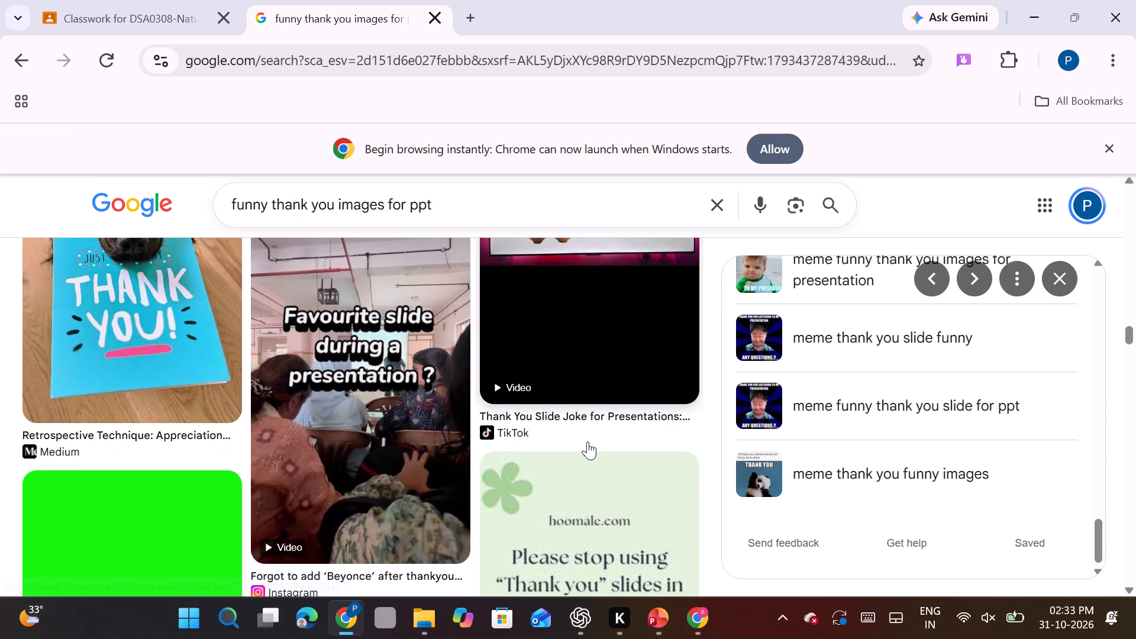
pyautogui.scroll(-2, 588, 441)
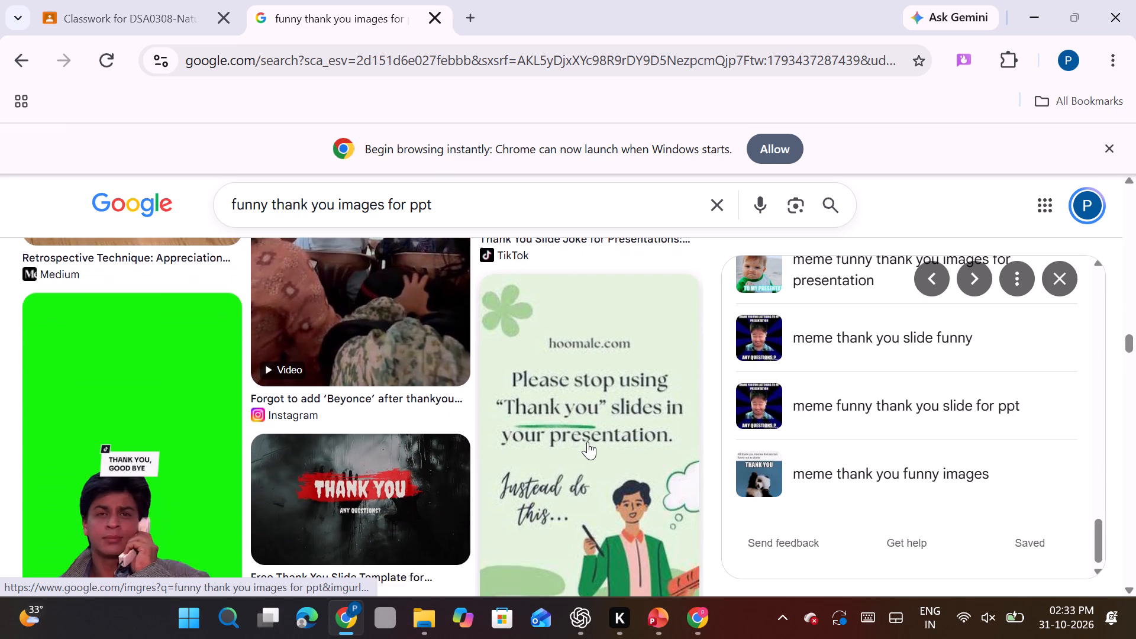
pyautogui.scroll(-10, 588, 441)
pyautogui.scroll(7, 588, 441)
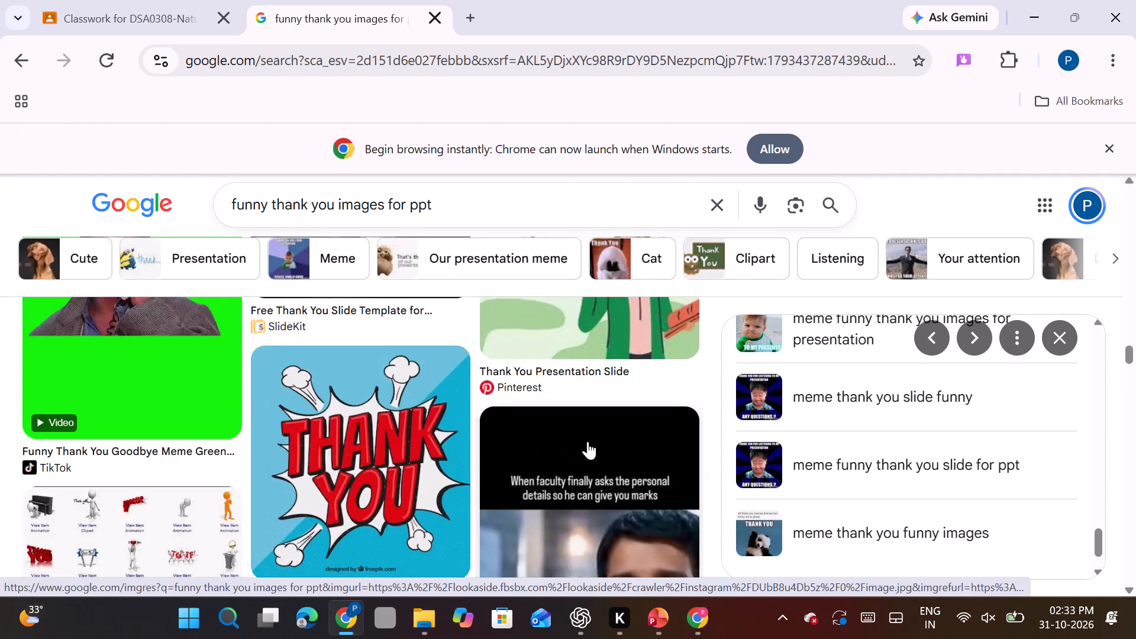
pyautogui.scroll(11, 588, 441)
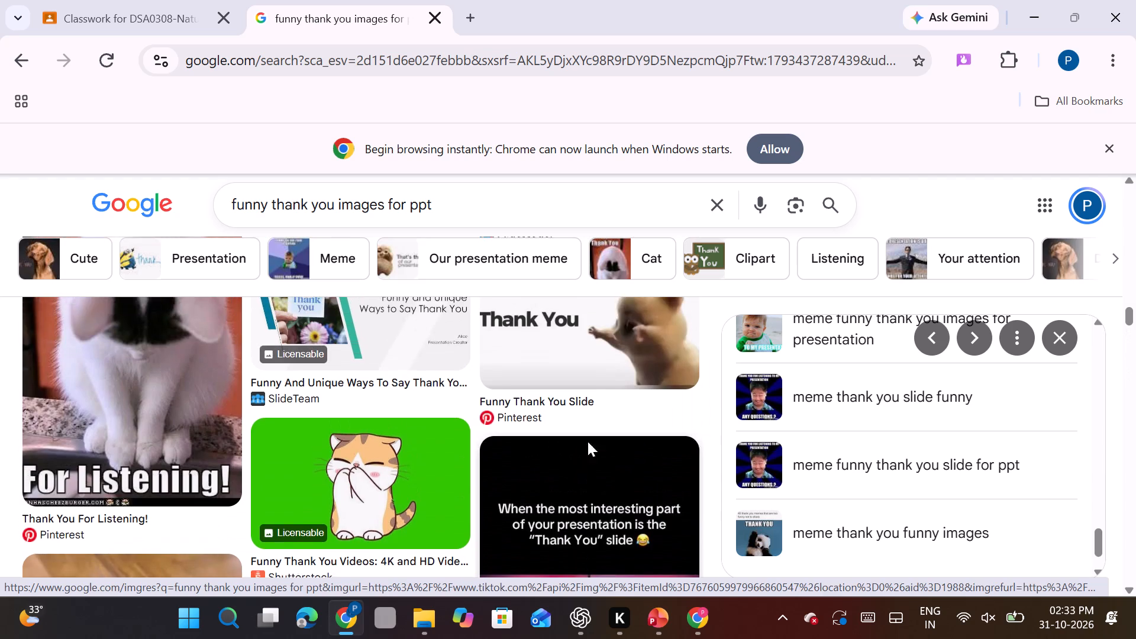
pyautogui.scroll(9, 588, 441)
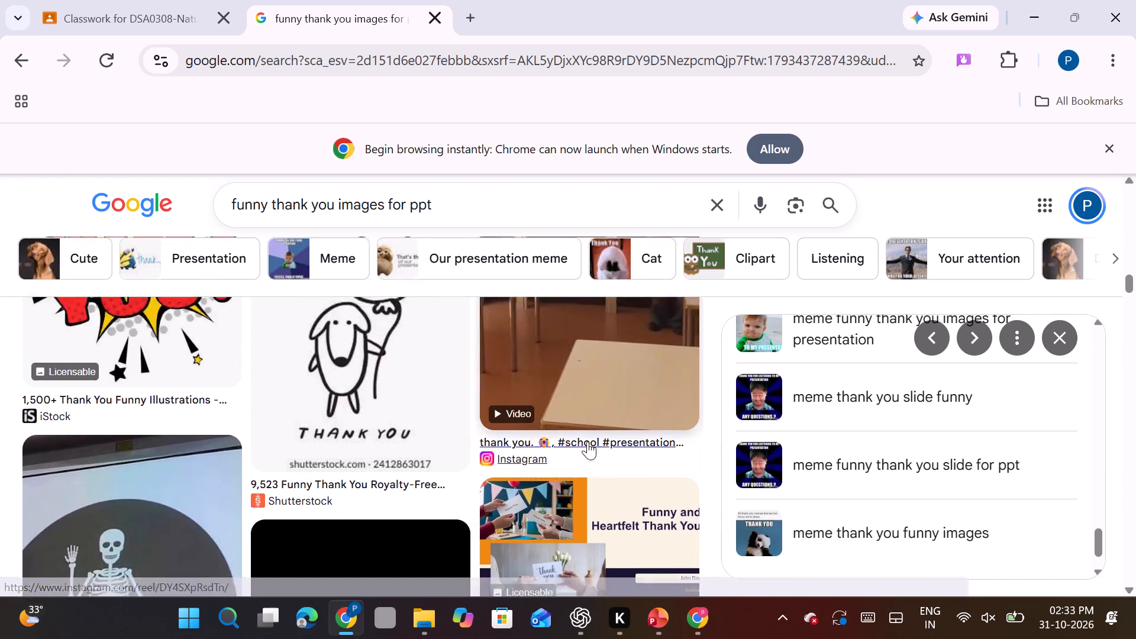
pyautogui.scroll(4, 588, 441)
pyautogui.scroll(-2, 588, 441)
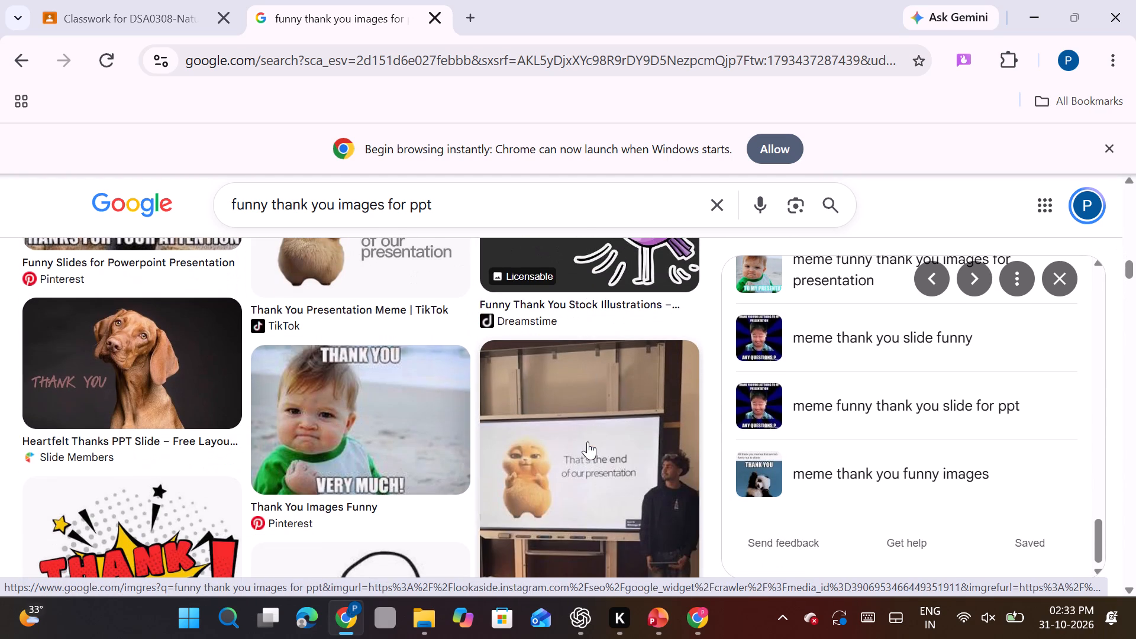
pyautogui.scroll(5, 588, 441)
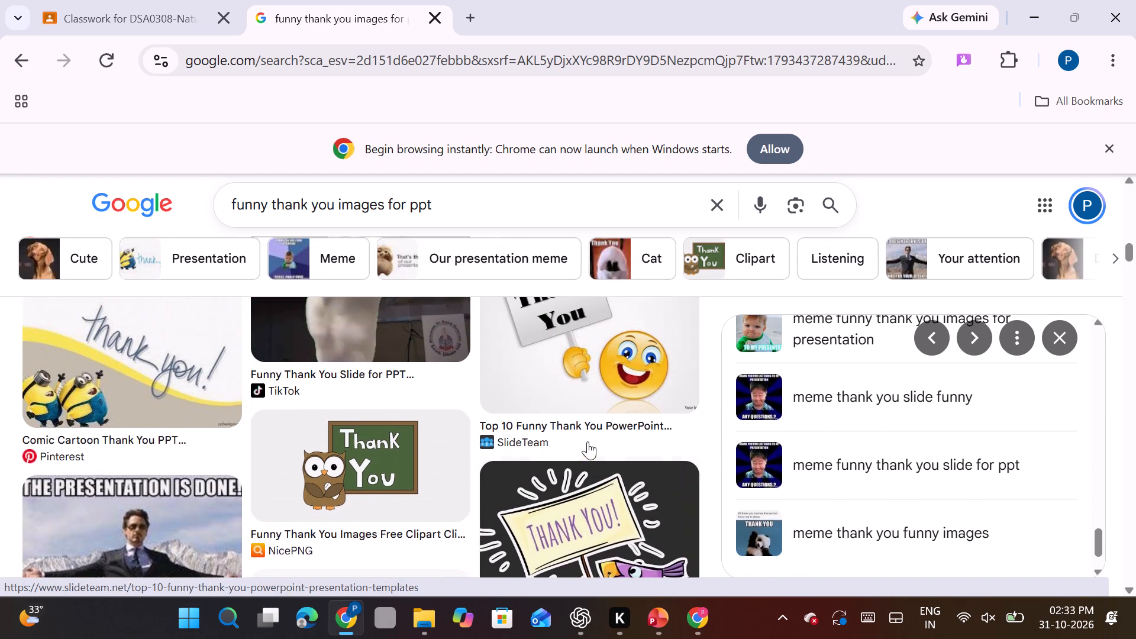
pyautogui.scroll(4, 588, 441)
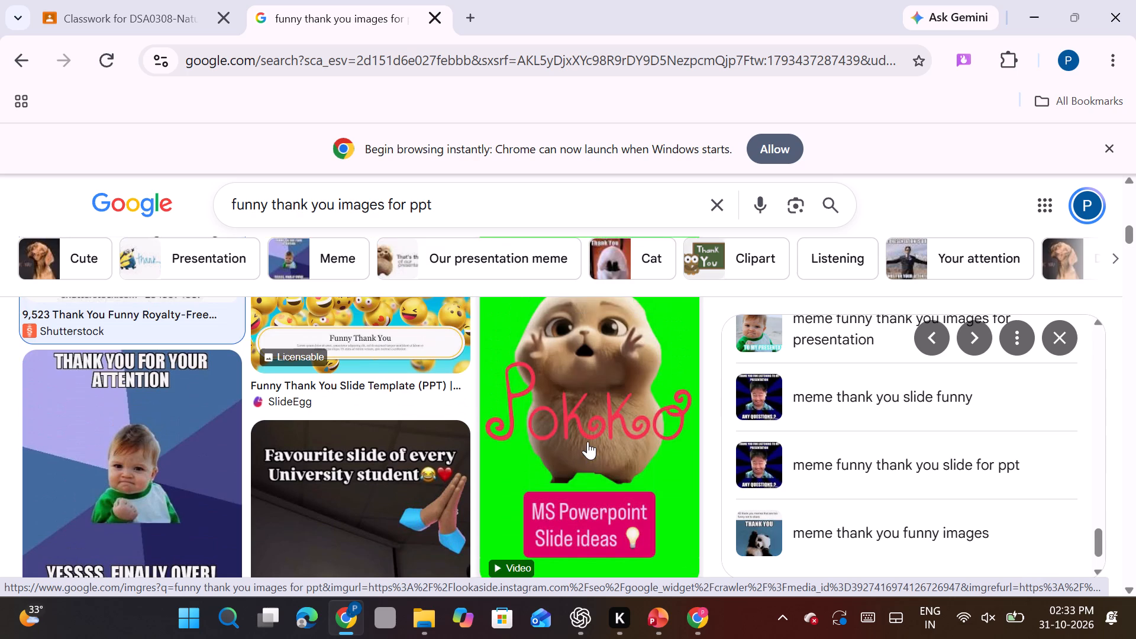
pyautogui.scroll(4, 588, 441)
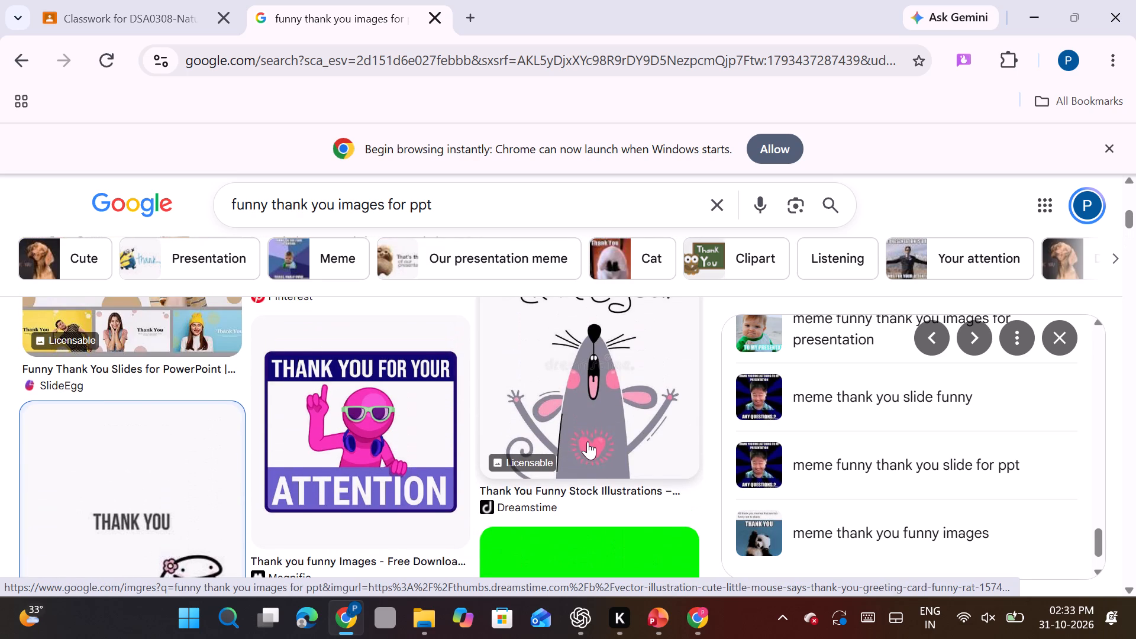
# Narrow the funny thank-you image search to the Meme category.
pyautogui.scroll(4, 588, 441)
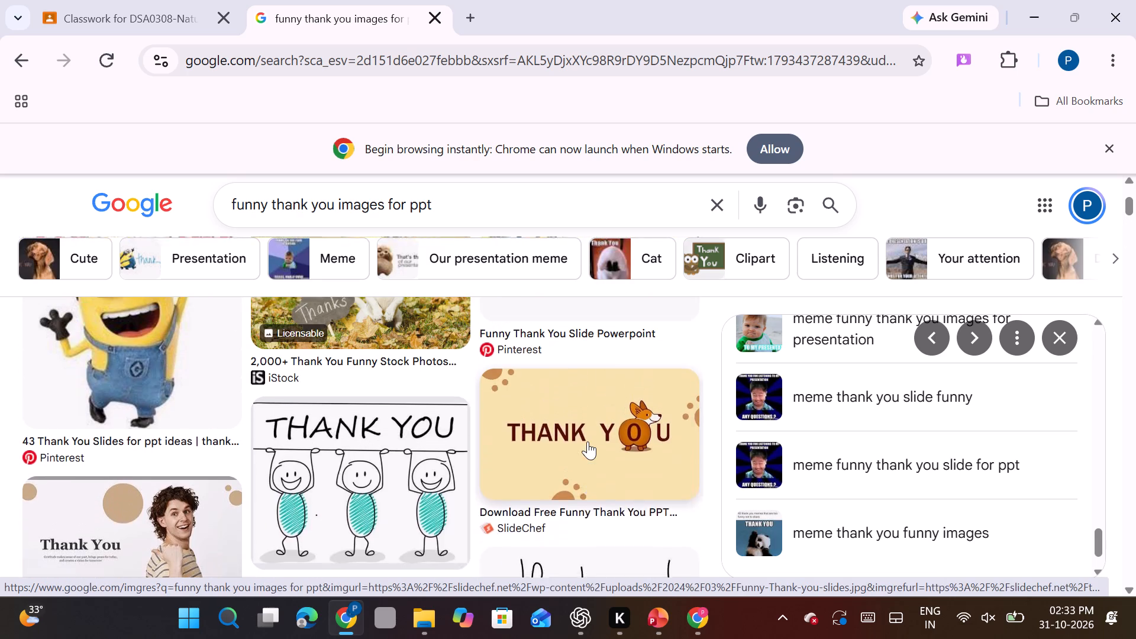
pyautogui.scroll(3, 588, 441)
pyautogui.click(301, 324)
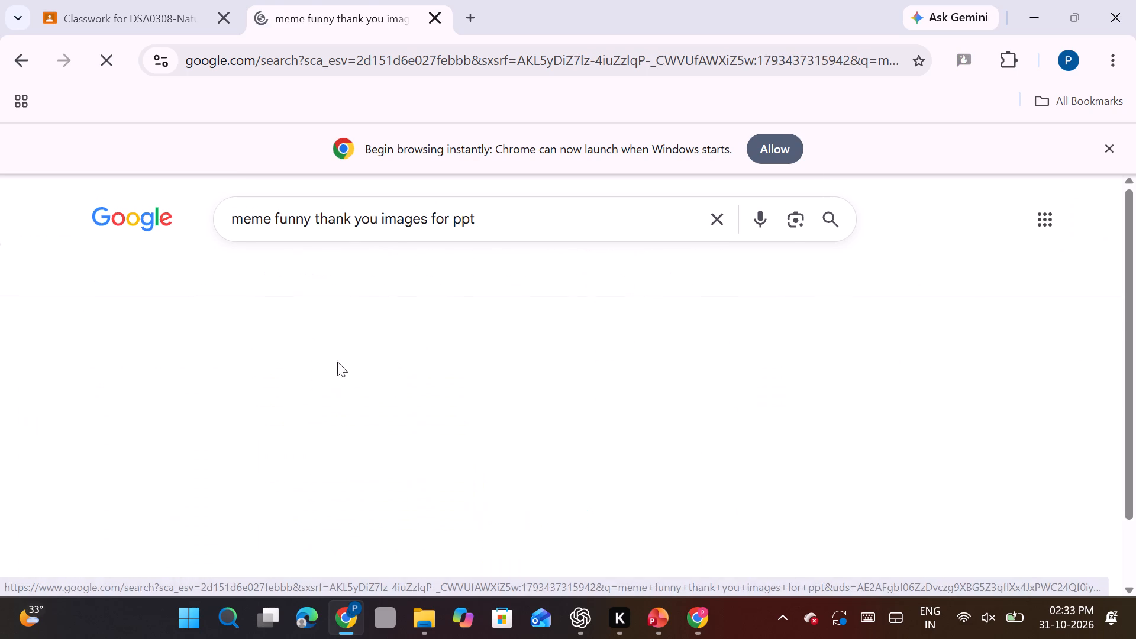
# Look through the image results for "meme funny thank you images for ppt" for a funnier closing-slide picture.
pyautogui.scroll(-2, 540, 412)
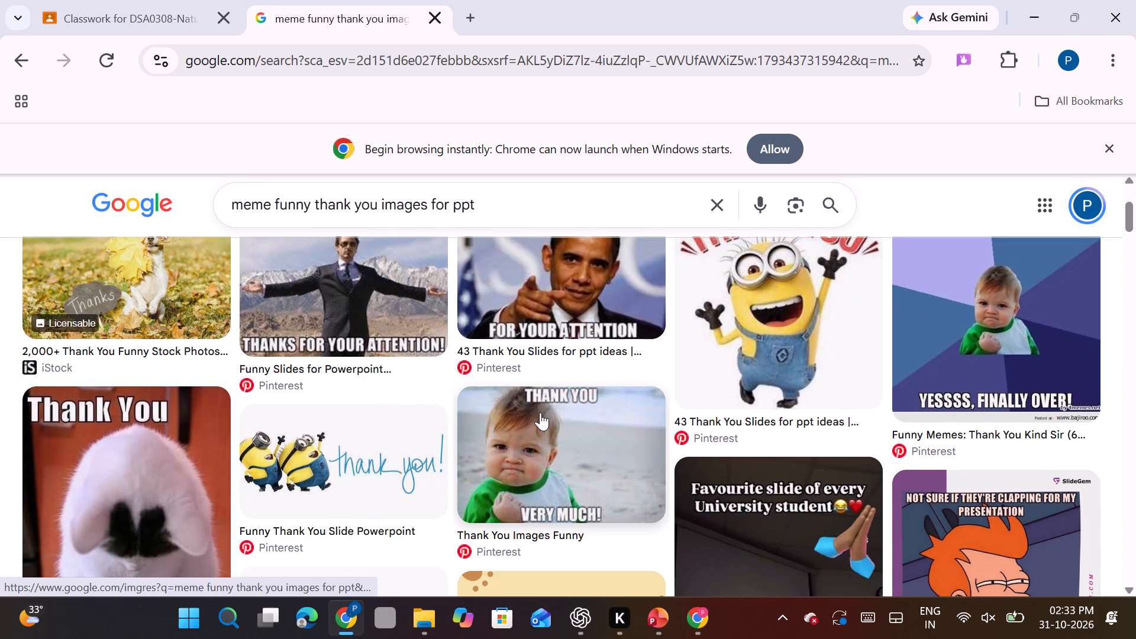
pyautogui.scroll(2, 540, 412)
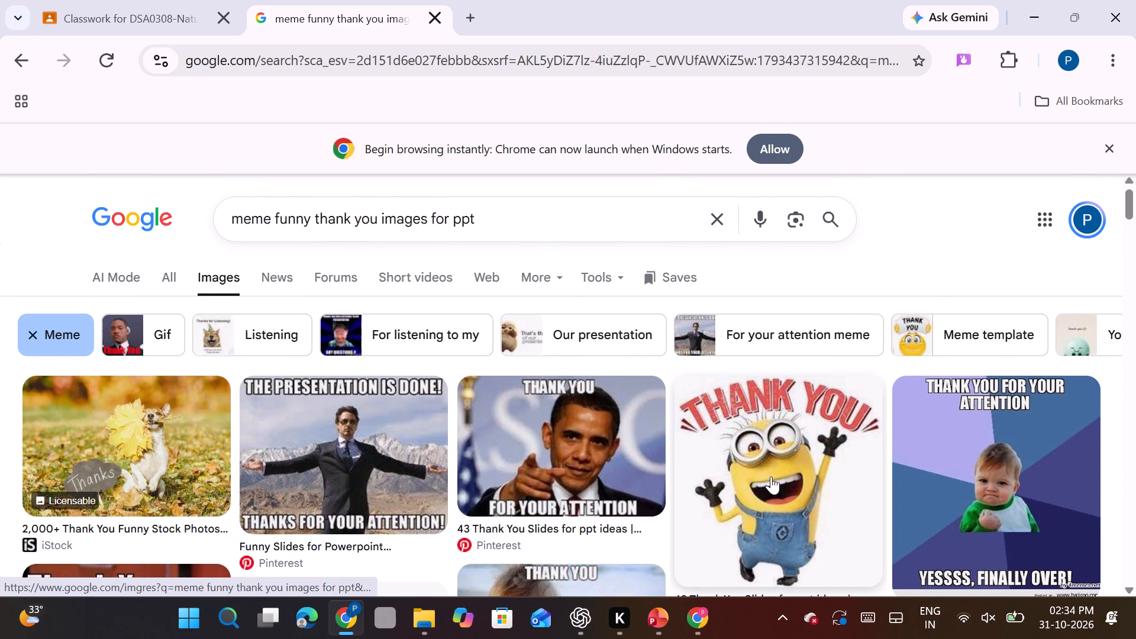
pyautogui.scroll(-2, 773, 476)
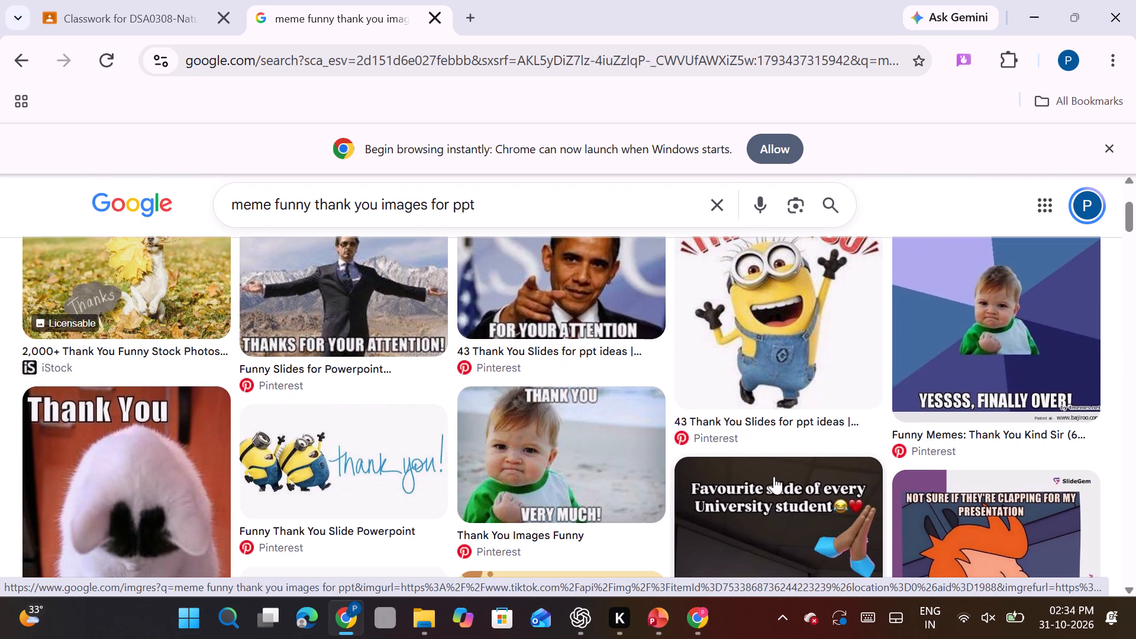
pyautogui.scroll(-3, 774, 476)
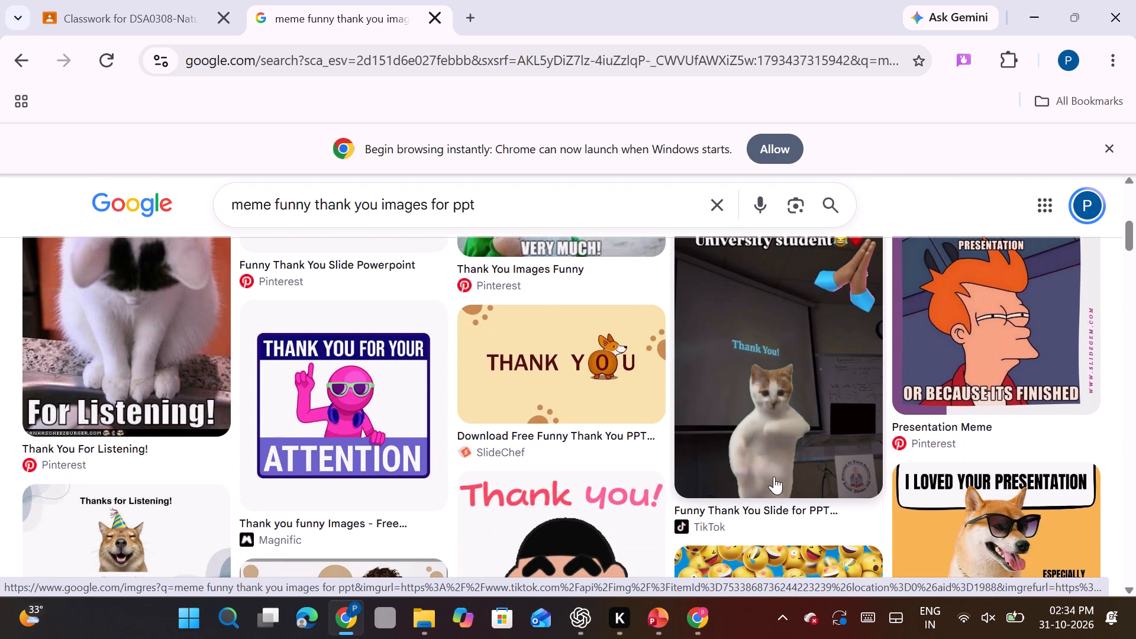
pyautogui.scroll(-5, 774, 476)
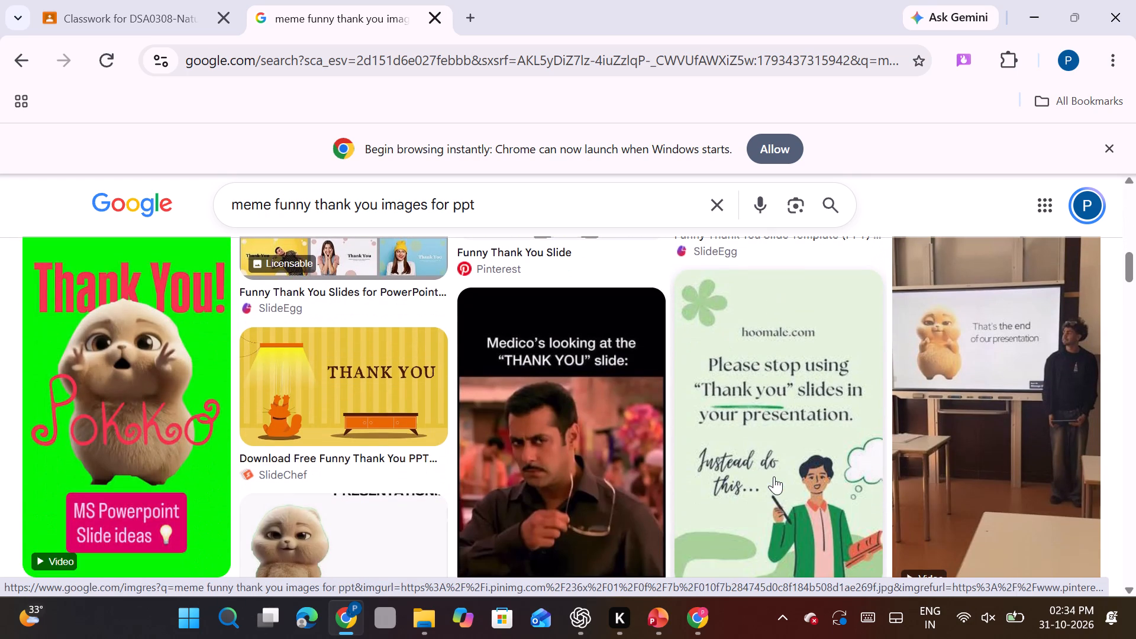
pyautogui.scroll(-4, 774, 476)
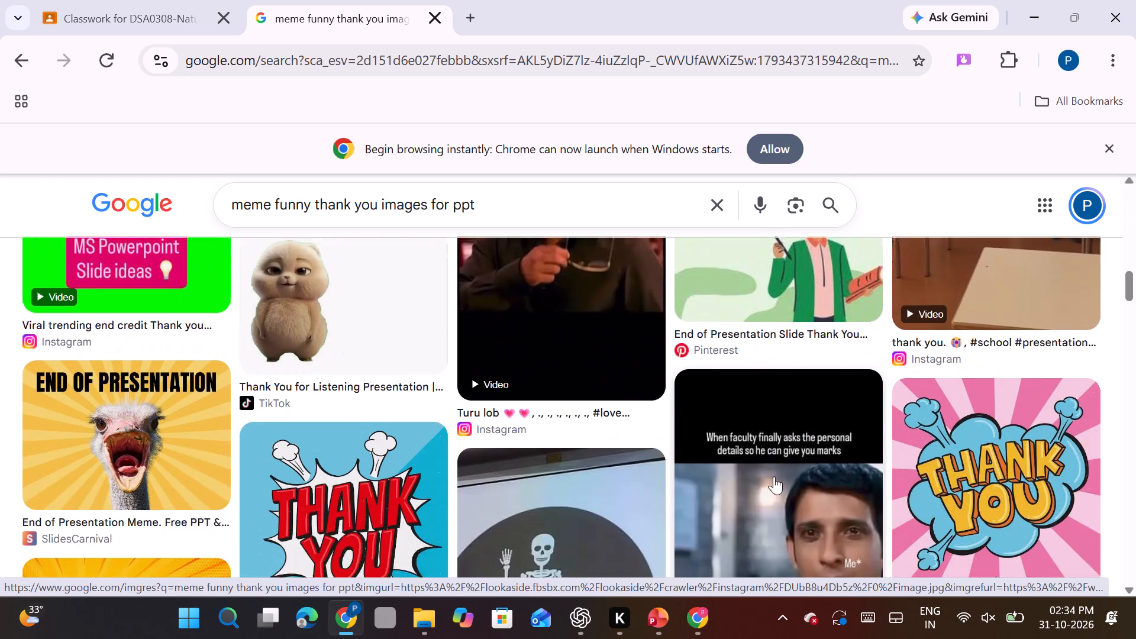
pyautogui.scroll(-4, 774, 476)
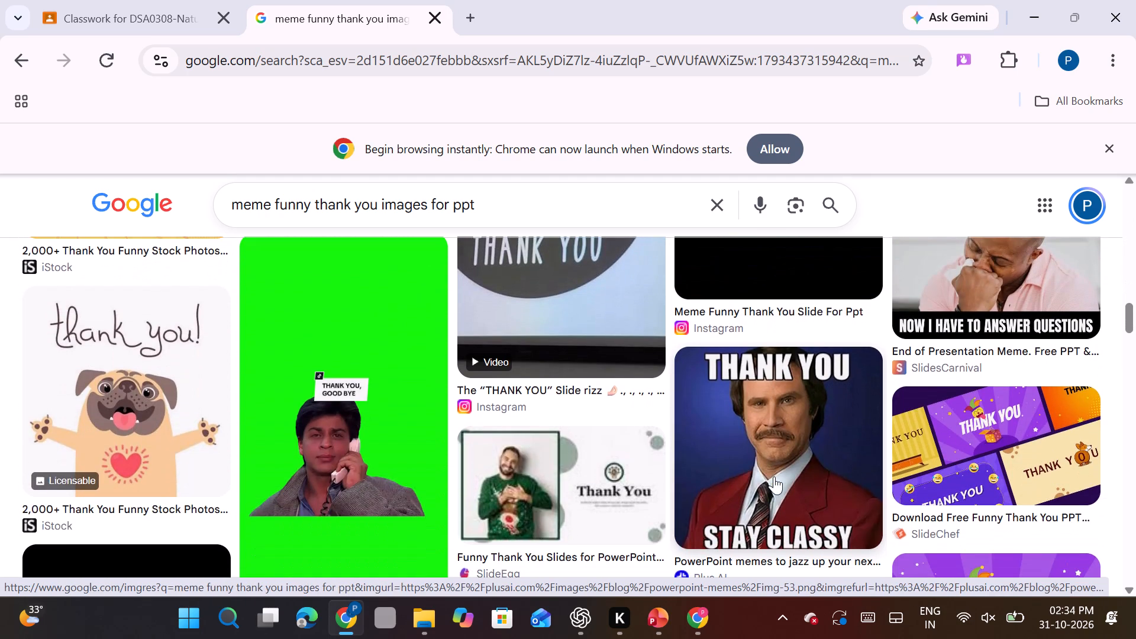
pyautogui.scroll(-4, 774, 476)
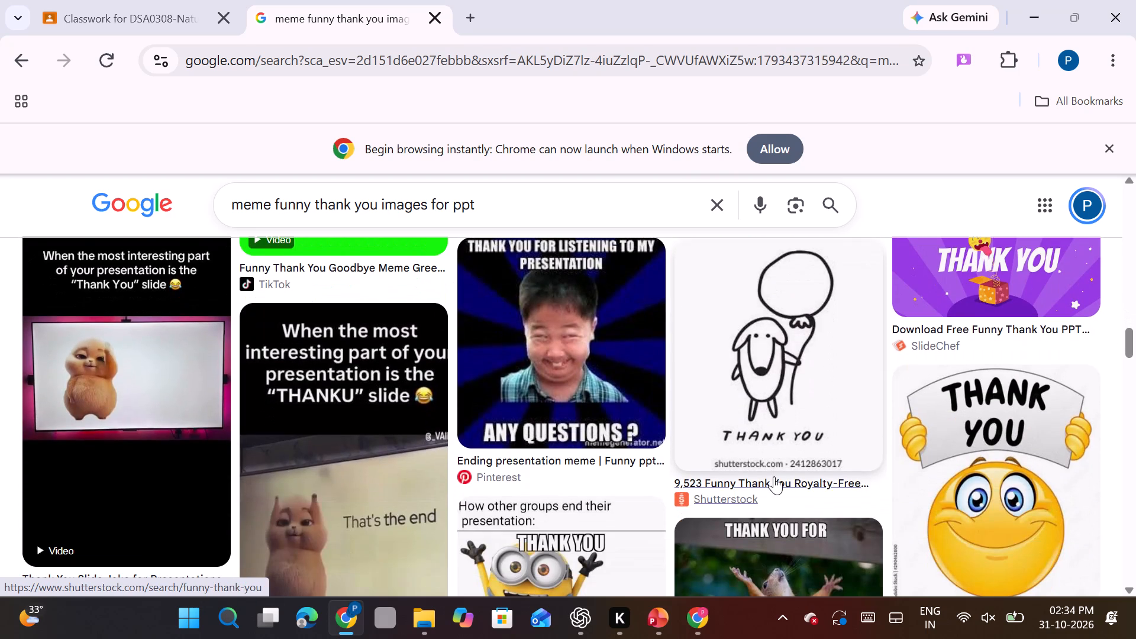
pyautogui.scroll(-4, 774, 477)
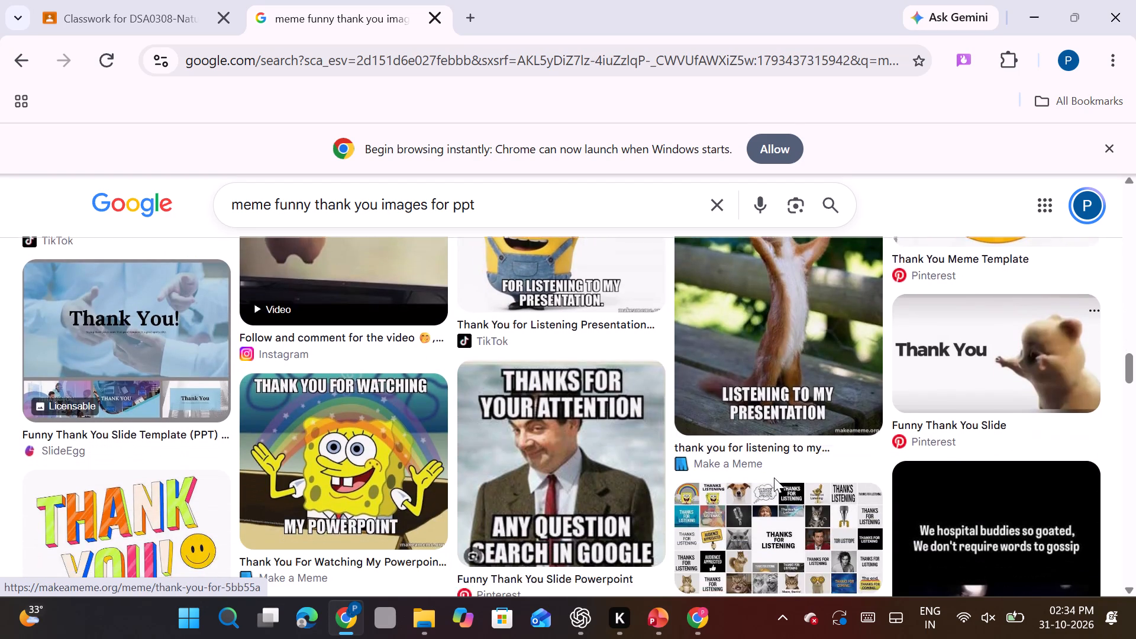
pyautogui.scroll(-1, 774, 477)
pyautogui.scroll(3, 774, 477)
pyautogui.scroll(-2, 774, 477)
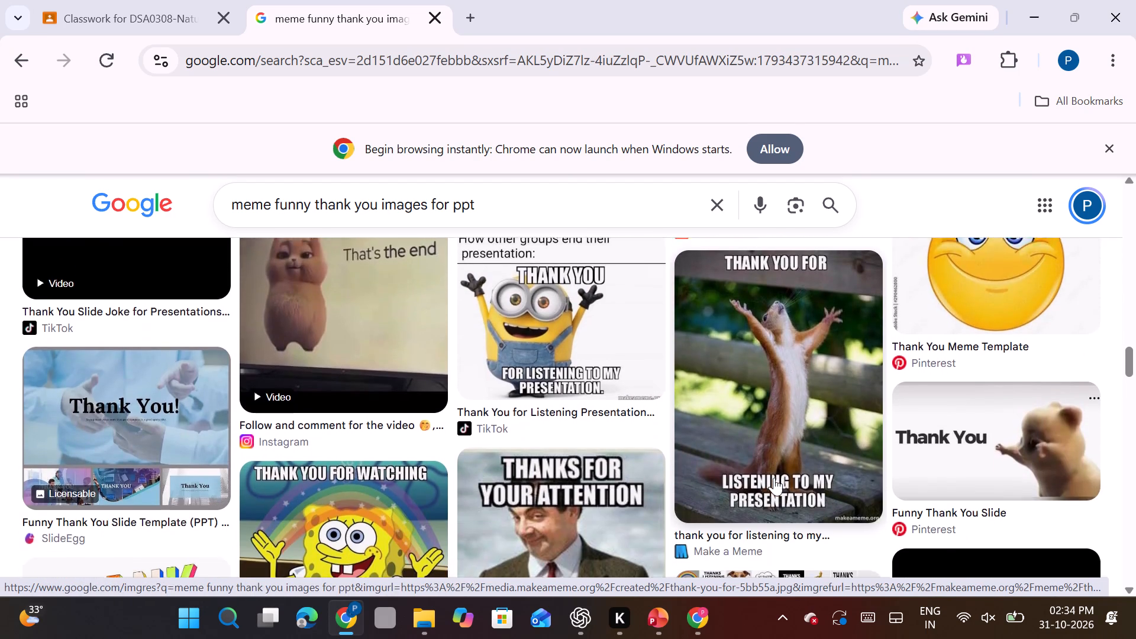
pyautogui.scroll(-6, 774, 477)
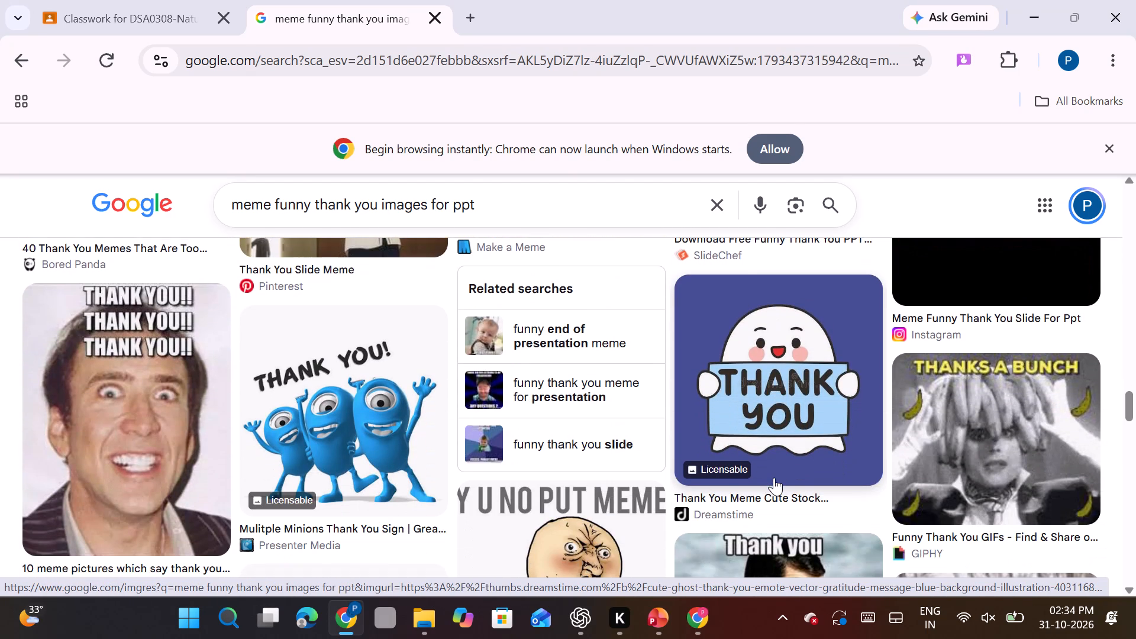
pyautogui.scroll(-1, 774, 477)
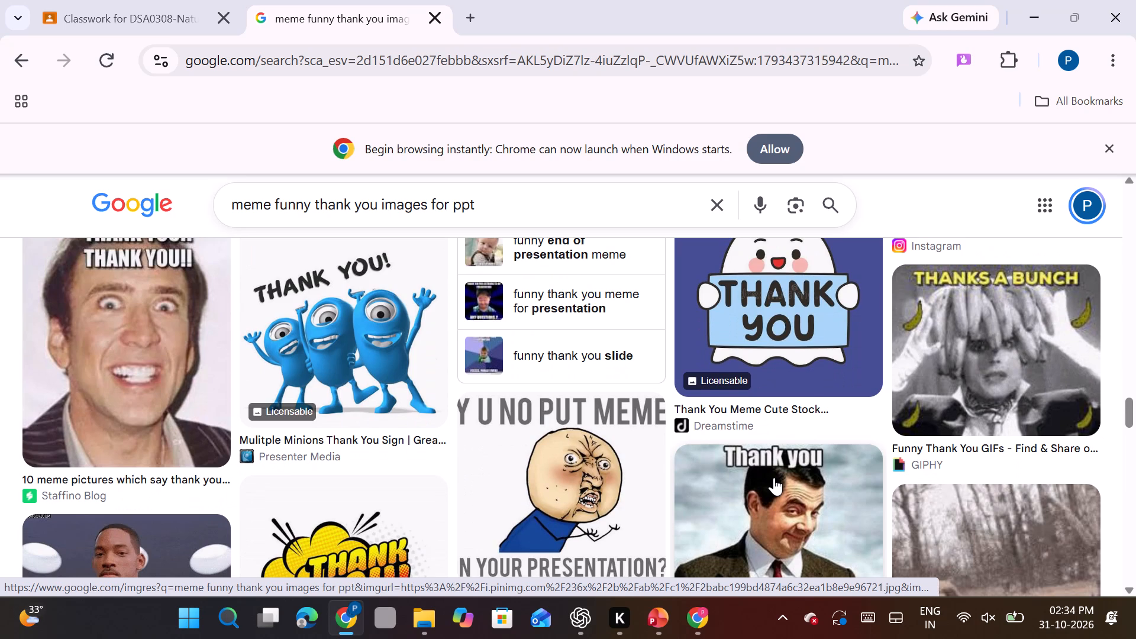
pyautogui.scroll(-5, 774, 477)
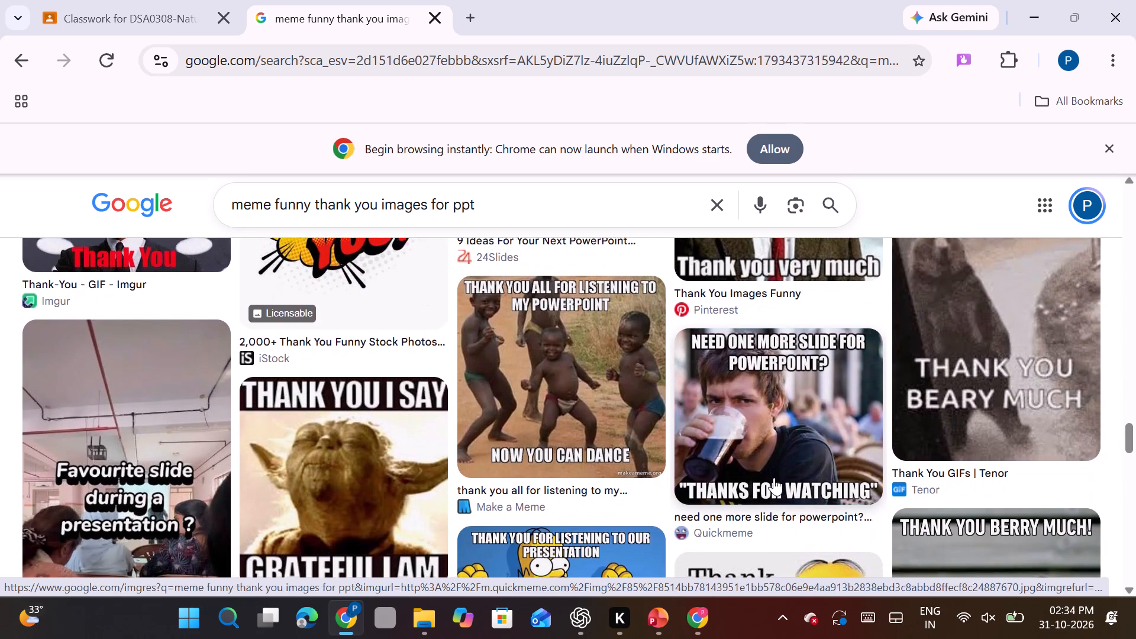
pyautogui.scroll(-1, 774, 477)
pyautogui.scroll(1, 774, 477)
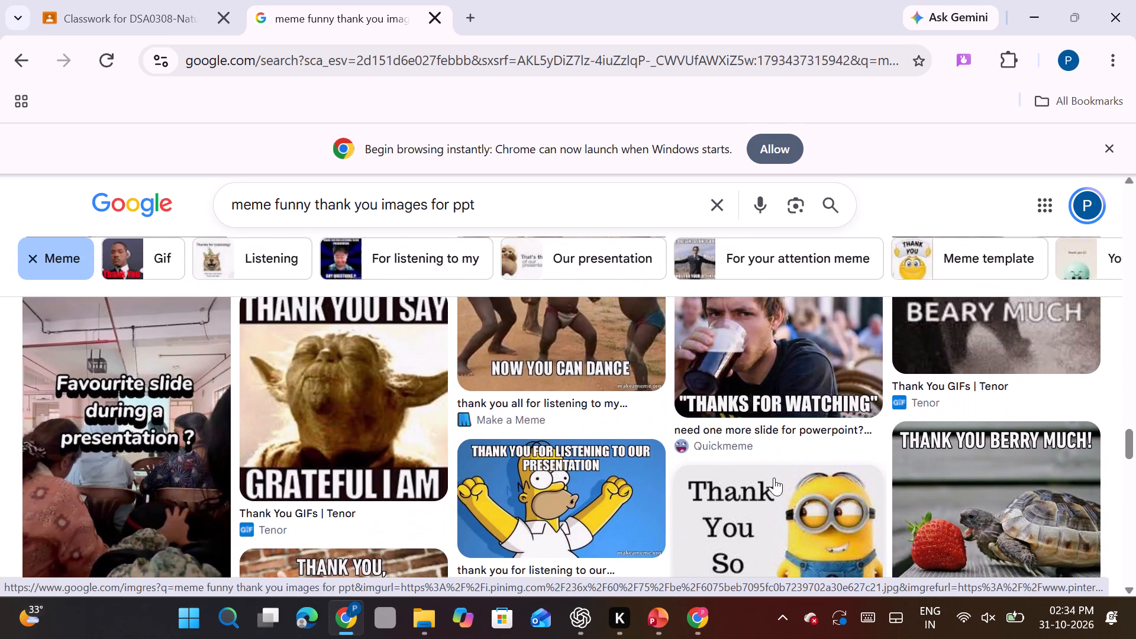
pyautogui.scroll(1, 774, 477)
pyautogui.scroll(-1, 774, 477)
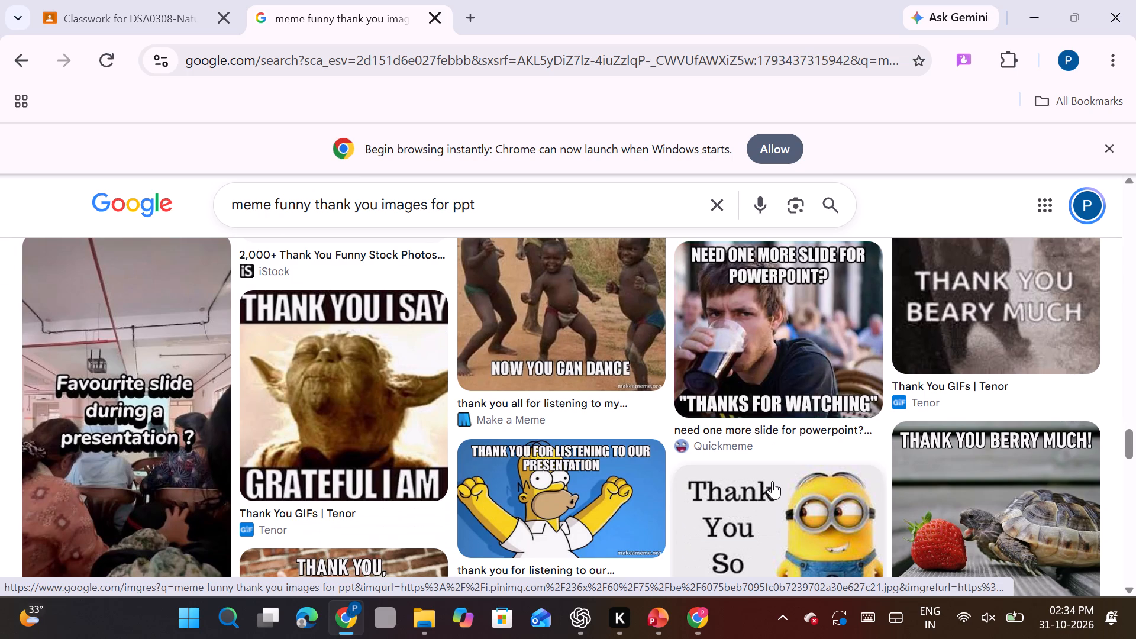
pyautogui.scroll(-2, 772, 481)
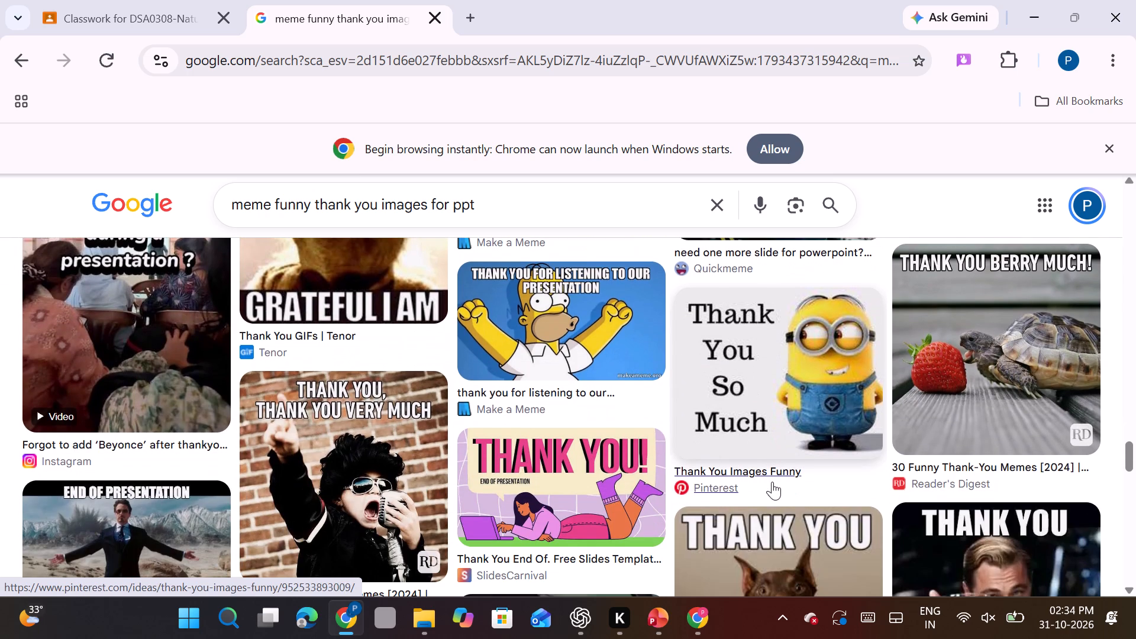
pyautogui.scroll(-2, 772, 482)
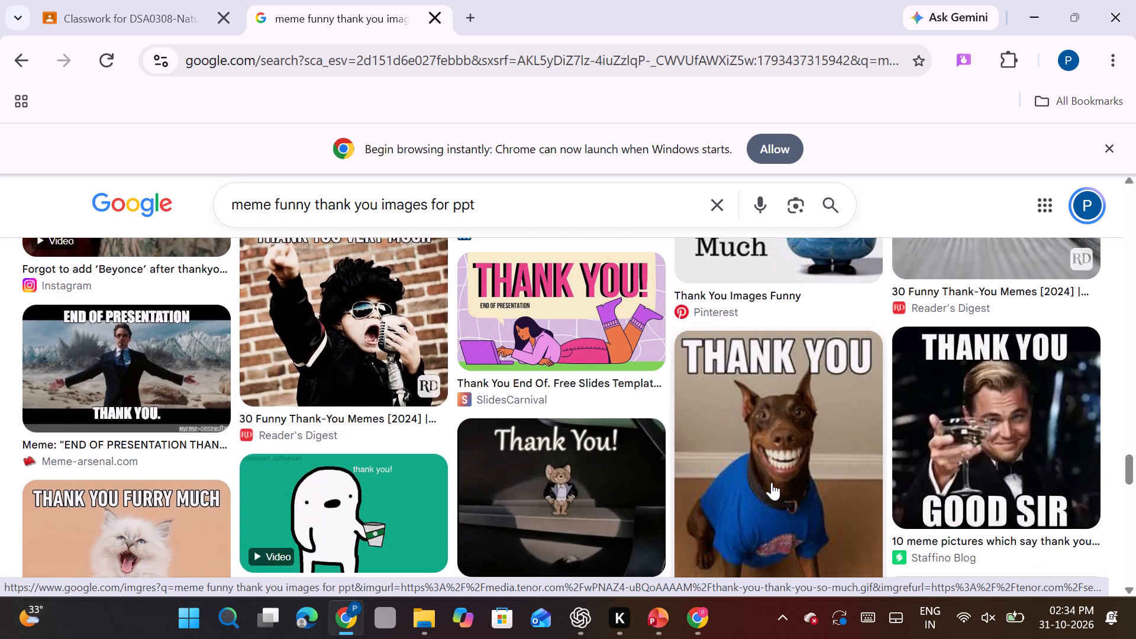
pyautogui.scroll(1, 772, 482)
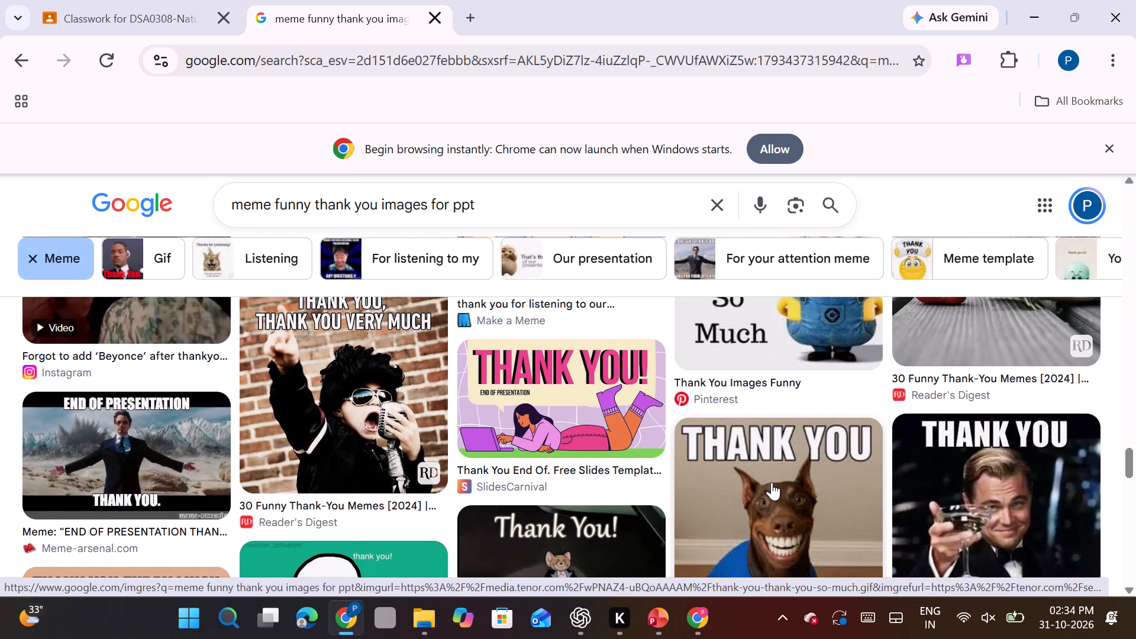
pyautogui.scroll(-3, 772, 482)
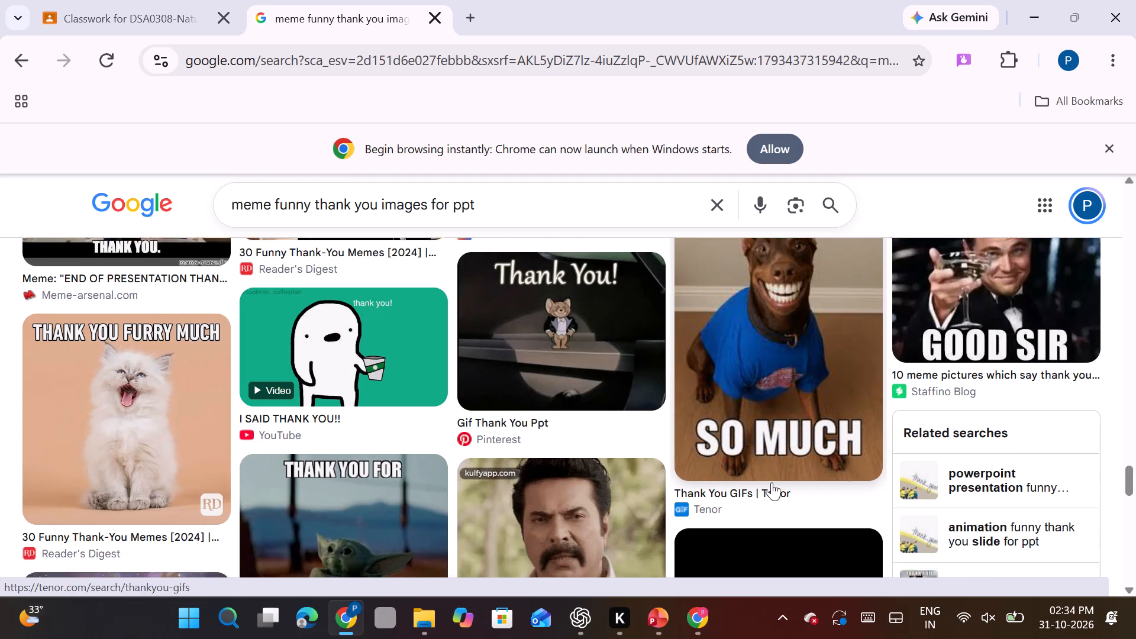
pyautogui.scroll(-1, 772, 482)
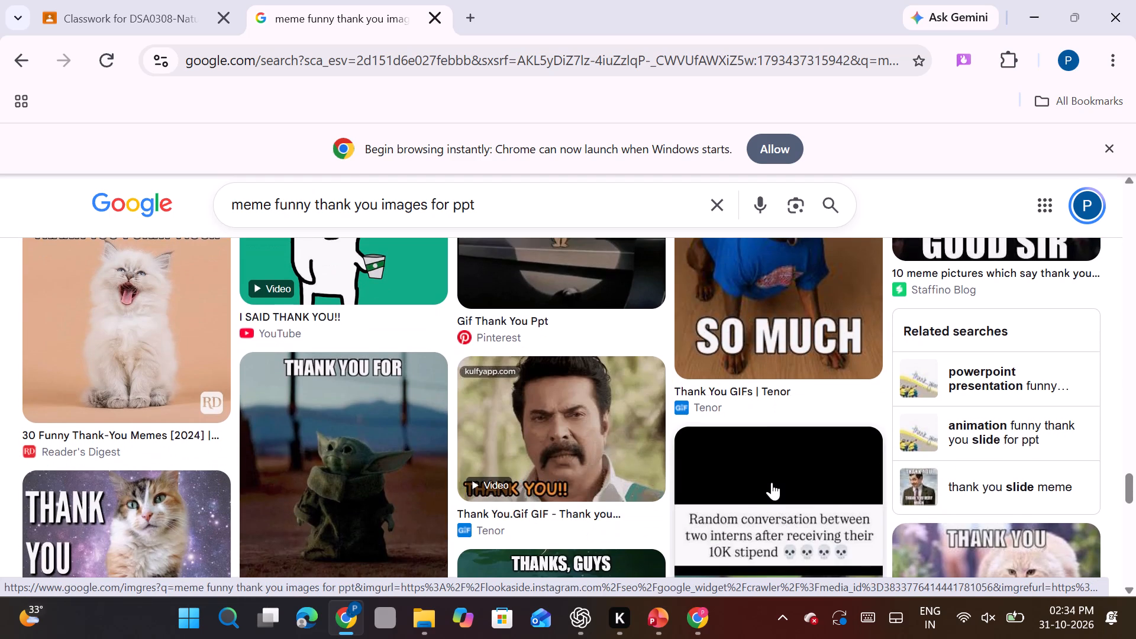
pyautogui.scroll(-3, 772, 482)
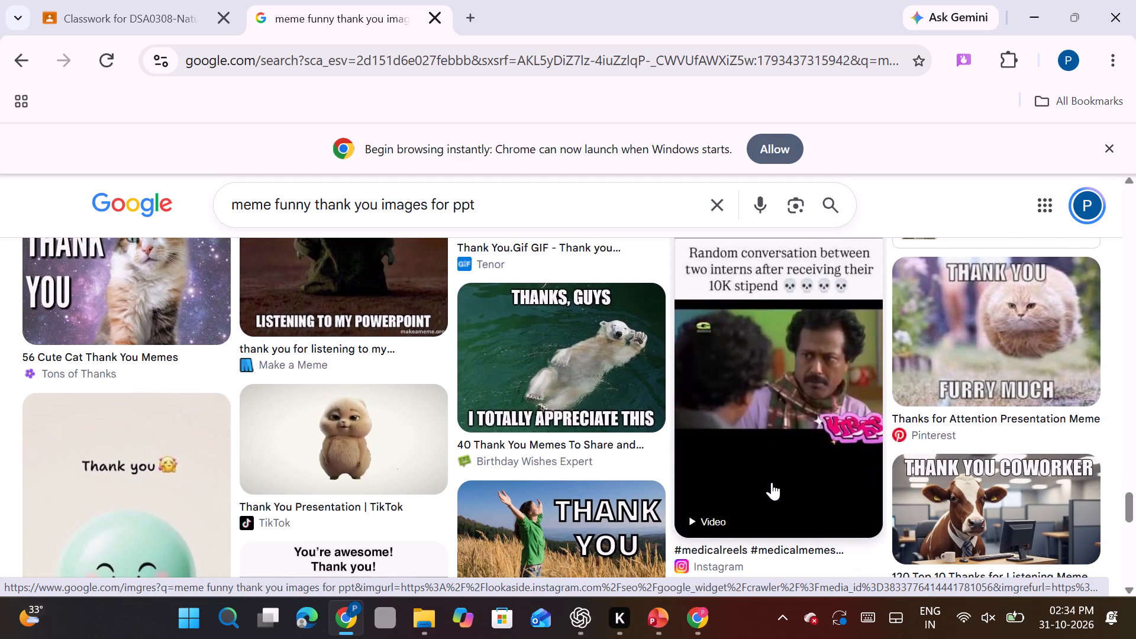
pyautogui.scroll(-2, 770, 483)
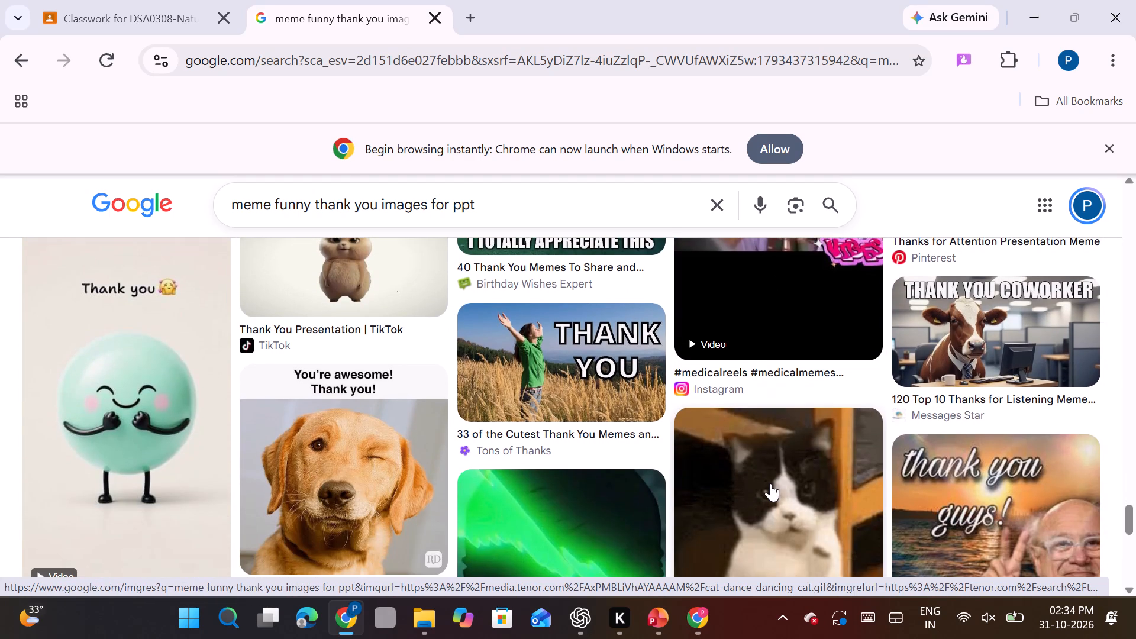
pyautogui.scroll(-1, 770, 483)
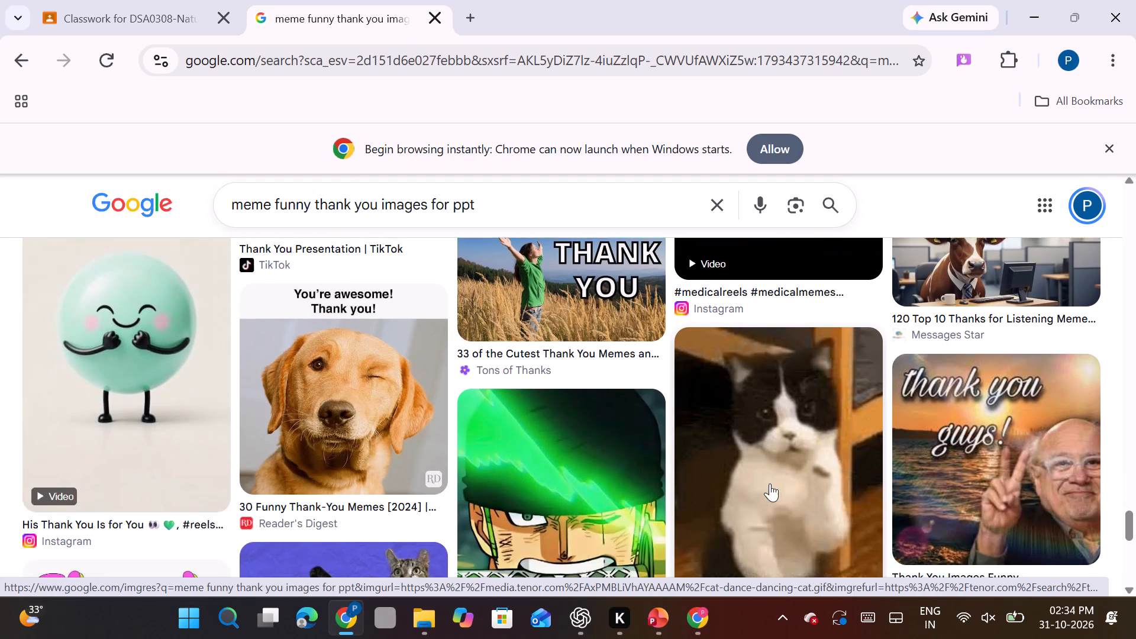
pyautogui.scroll(-3, 770, 483)
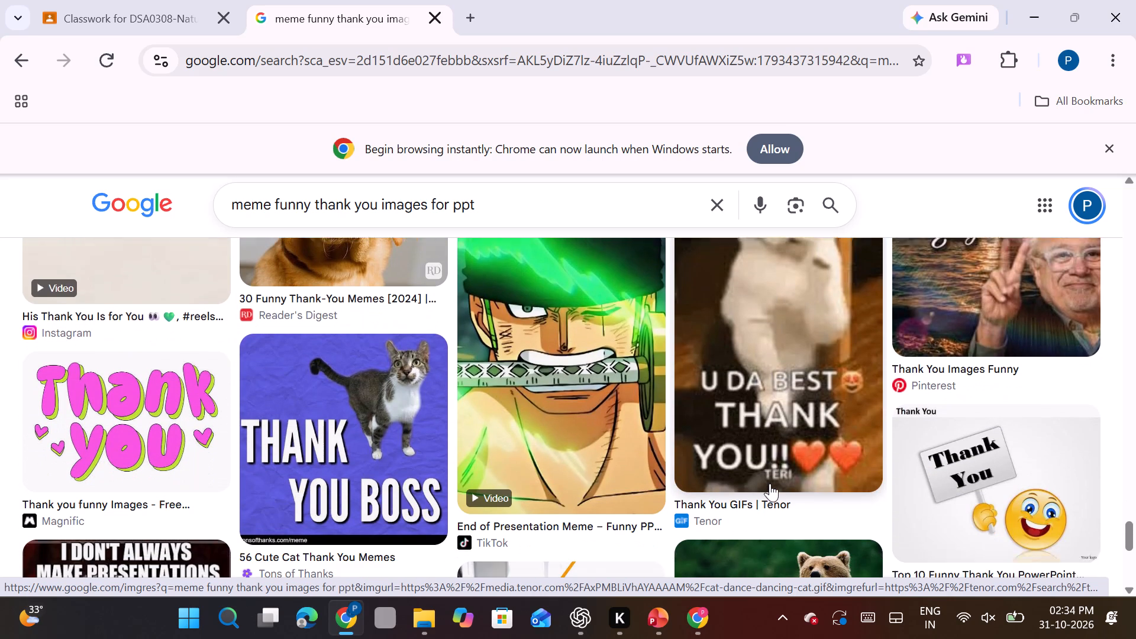
pyautogui.scroll(-1, 770, 483)
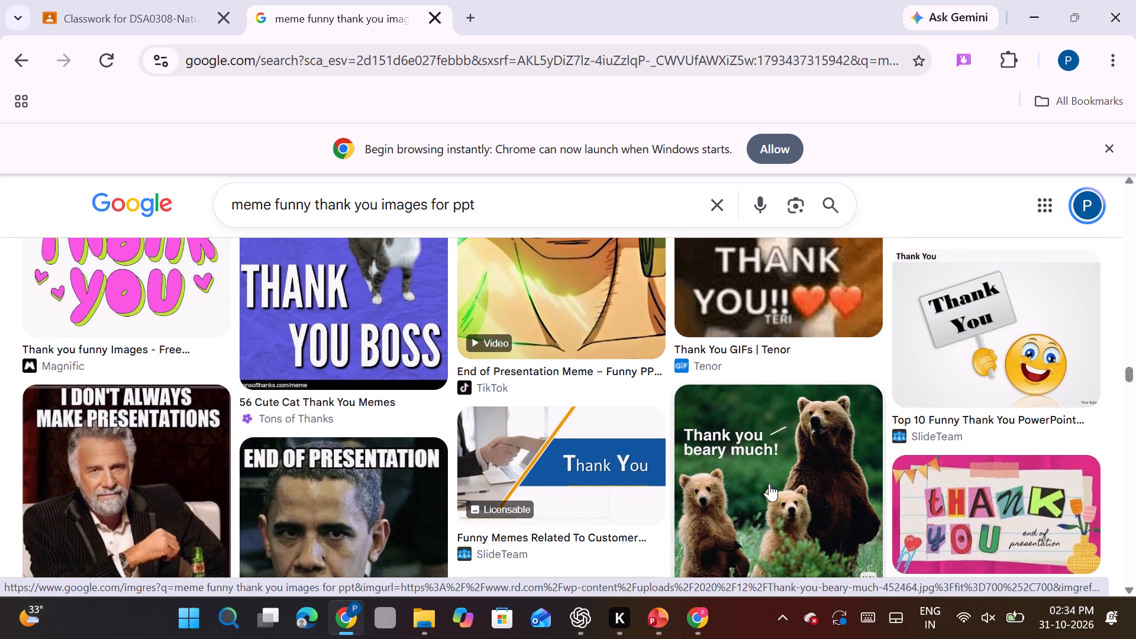
pyautogui.scroll(-2, 769, 483)
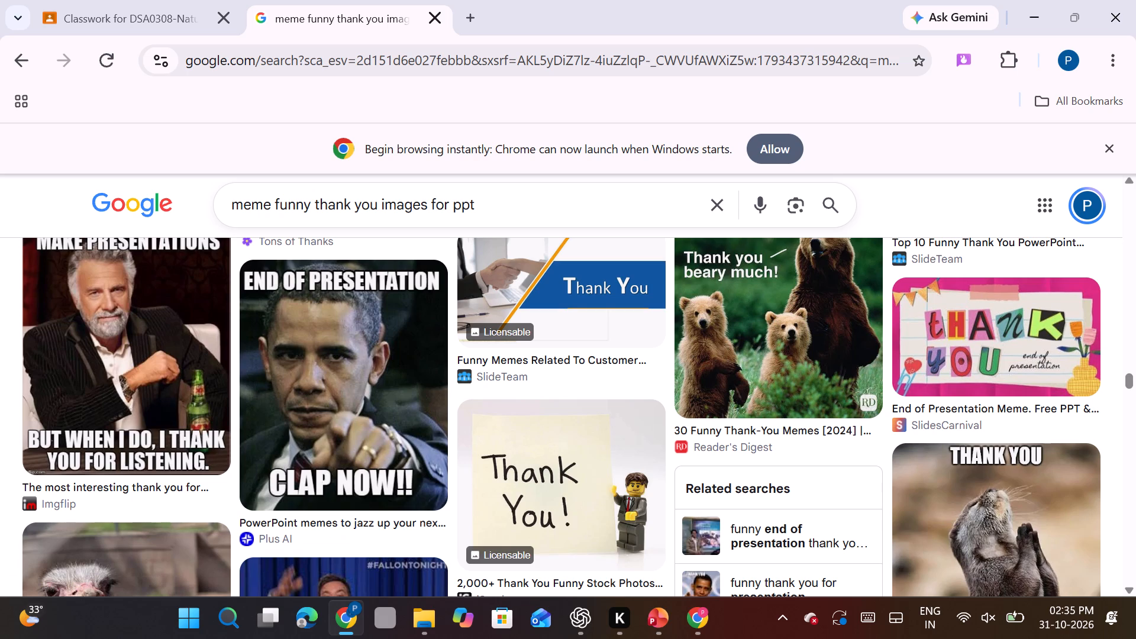
pyautogui.scroll(1, 769, 483)
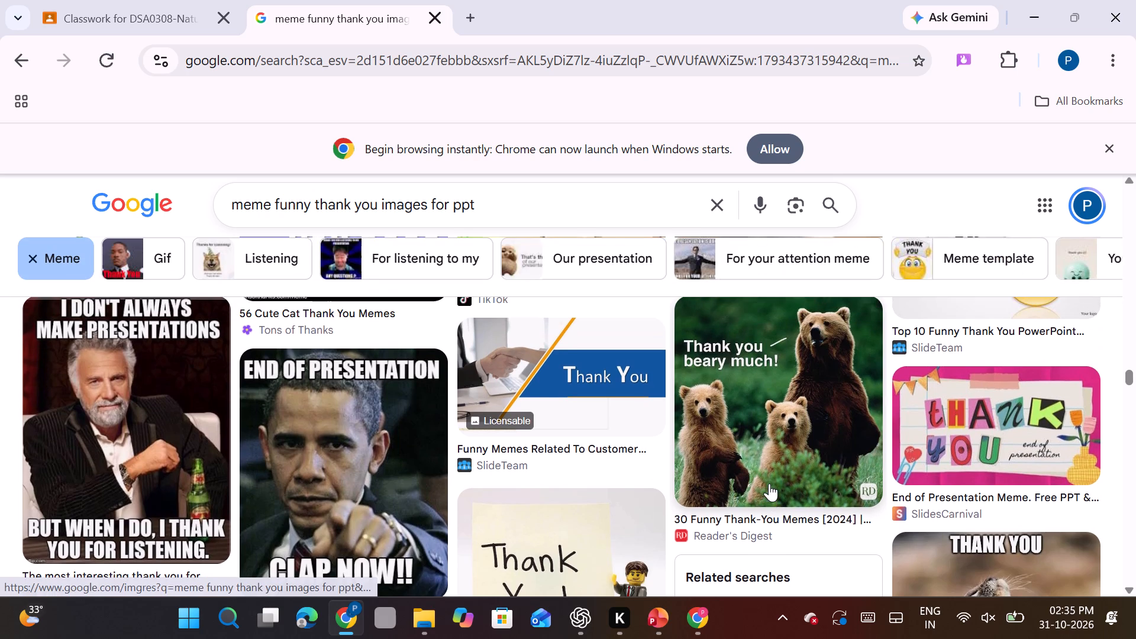
pyautogui.scroll(-1, 769, 483)
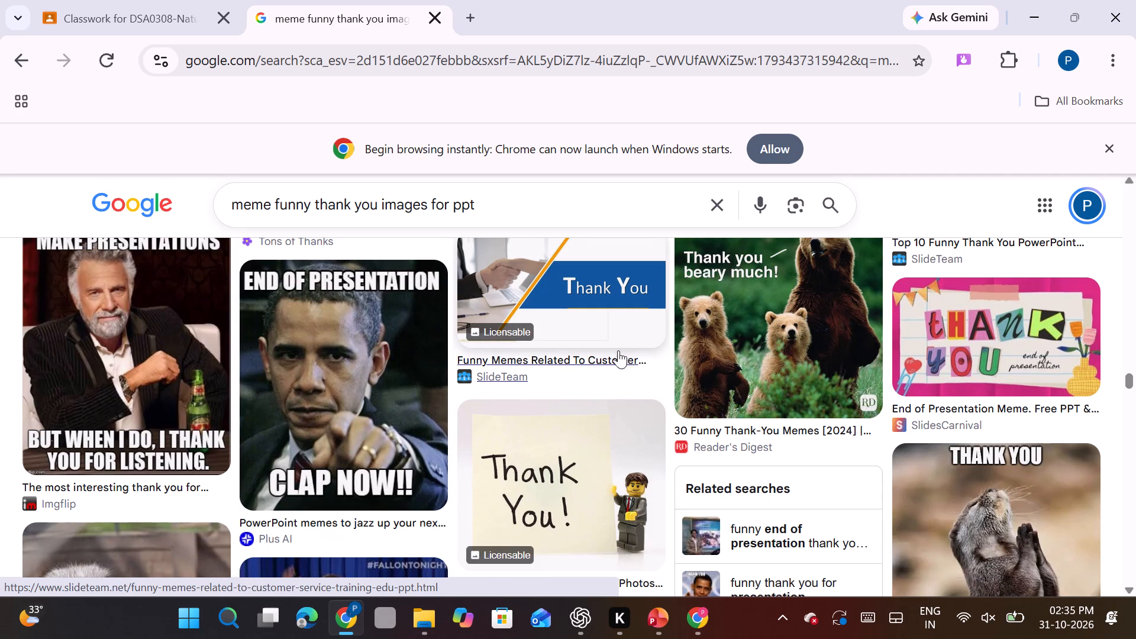
pyautogui.scroll(-5, 629, 377)
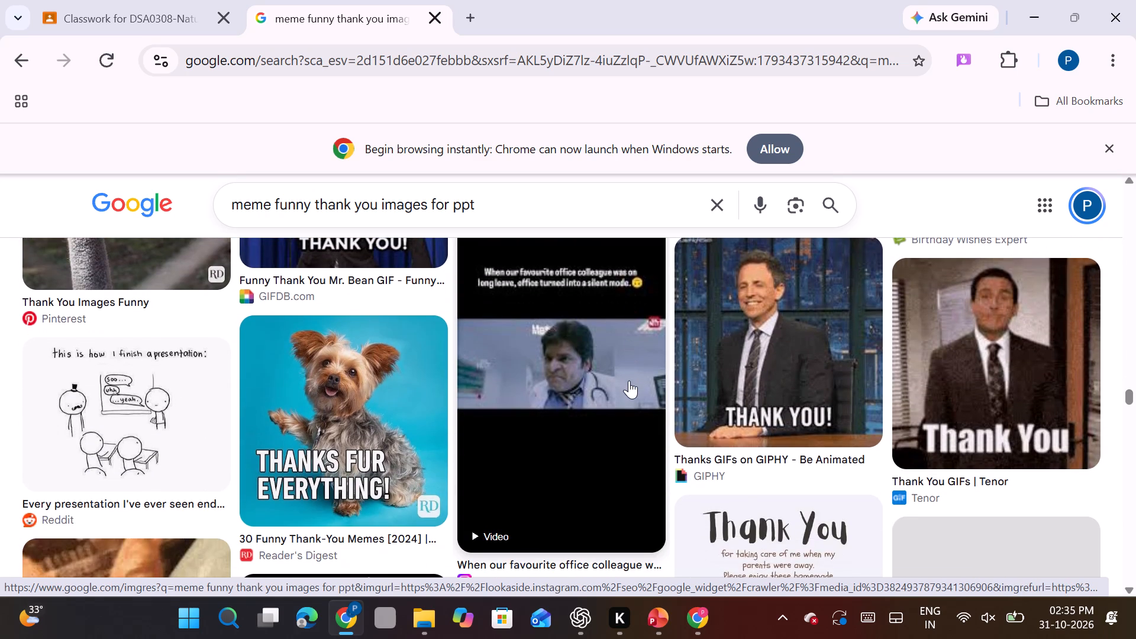
pyautogui.scroll(3, 629, 380)
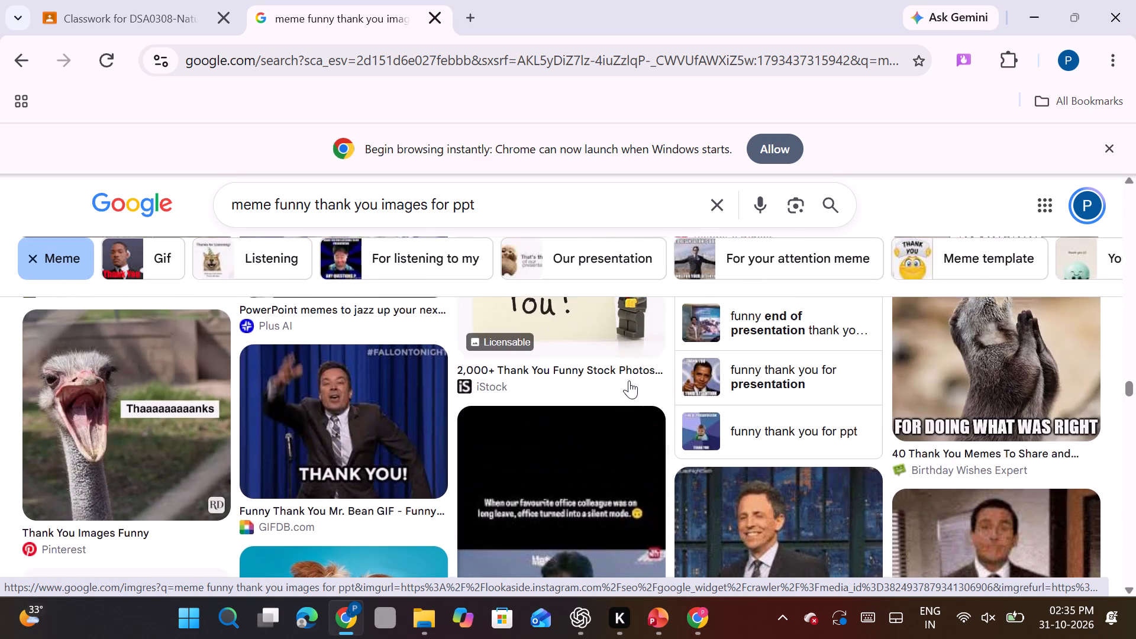
pyautogui.scroll(-2, 403, 430)
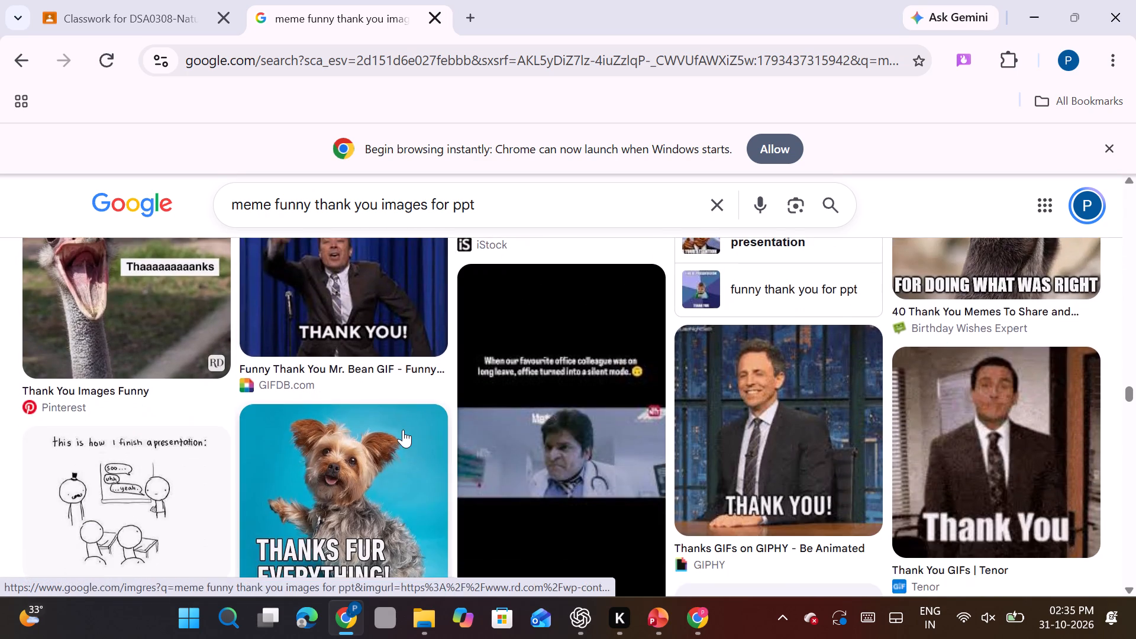
pyautogui.scroll(-4, 403, 430)
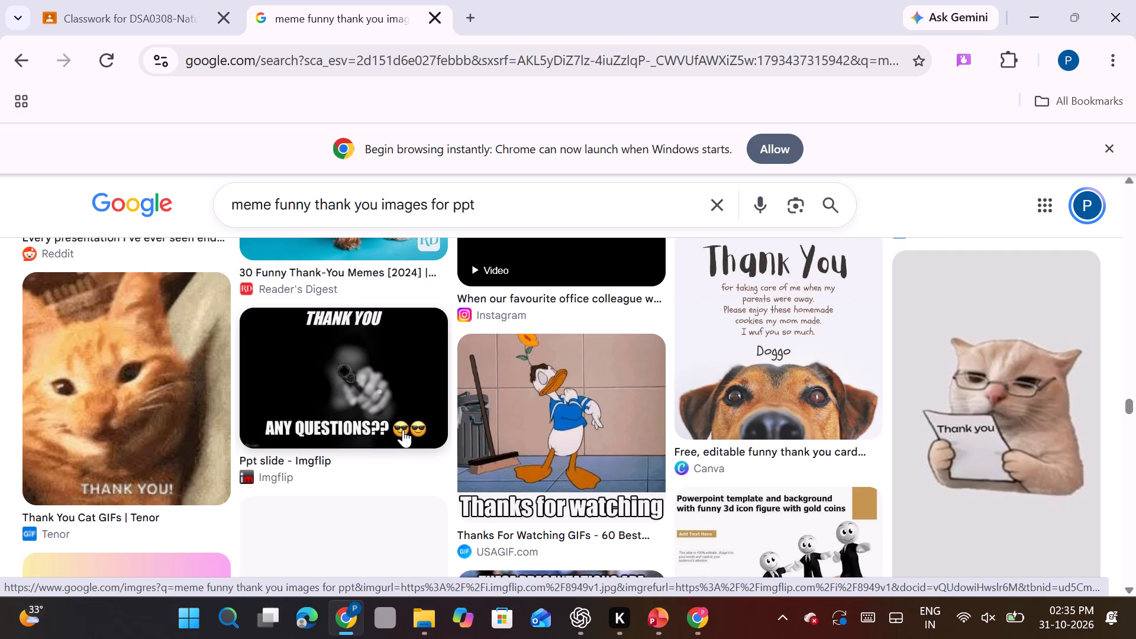
pyautogui.scroll(-2, 403, 430)
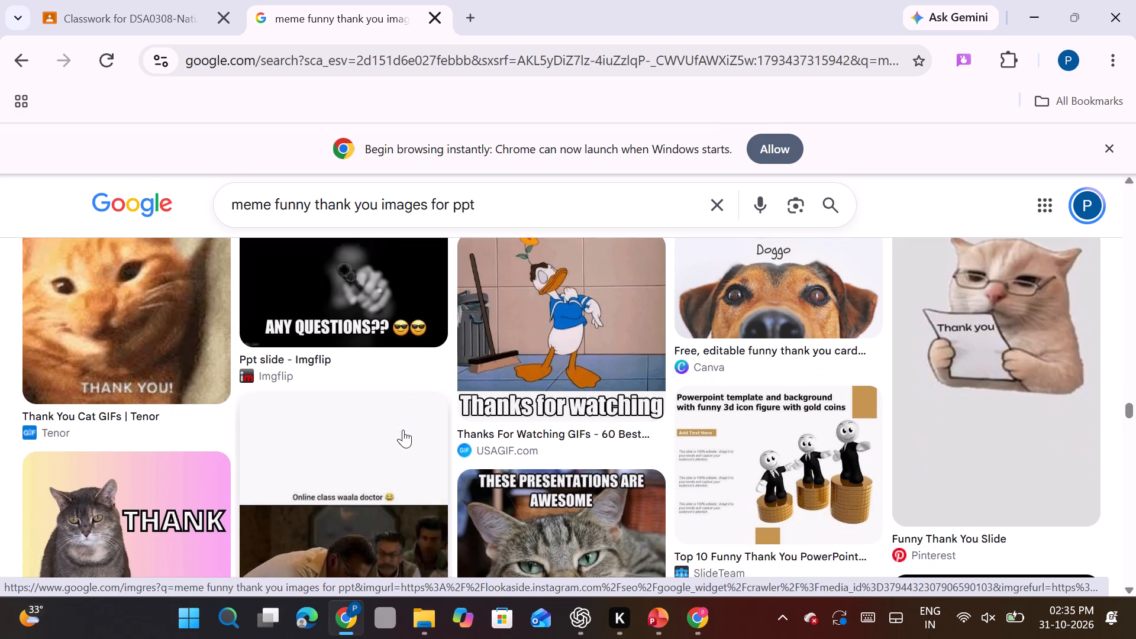
pyautogui.scroll(-1, 403, 430)
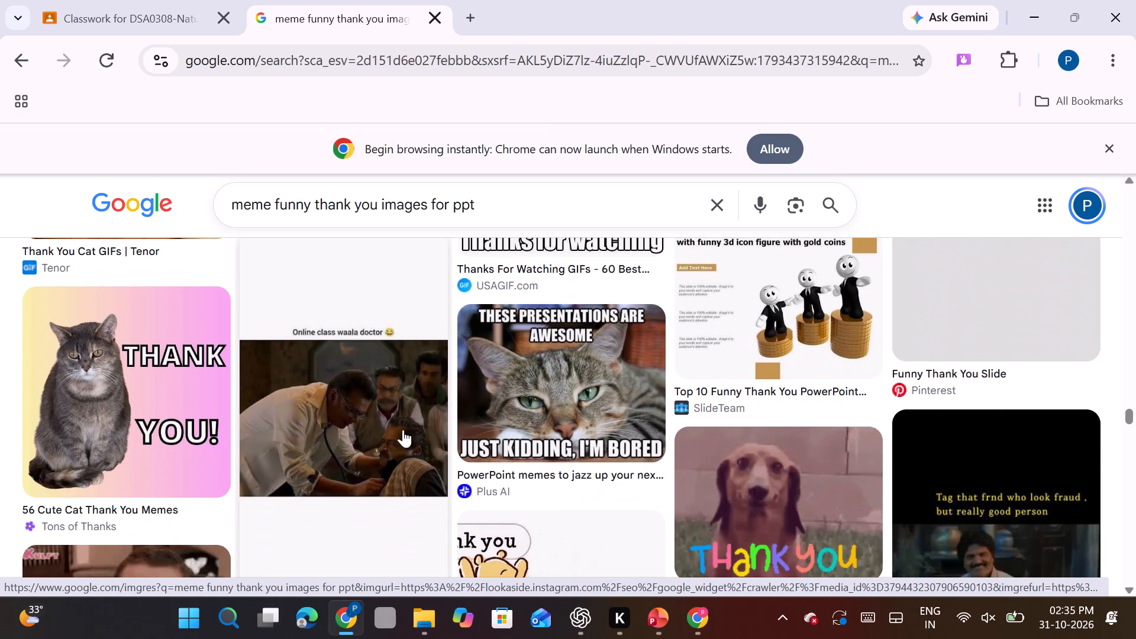
pyautogui.scroll(-3, 403, 430)
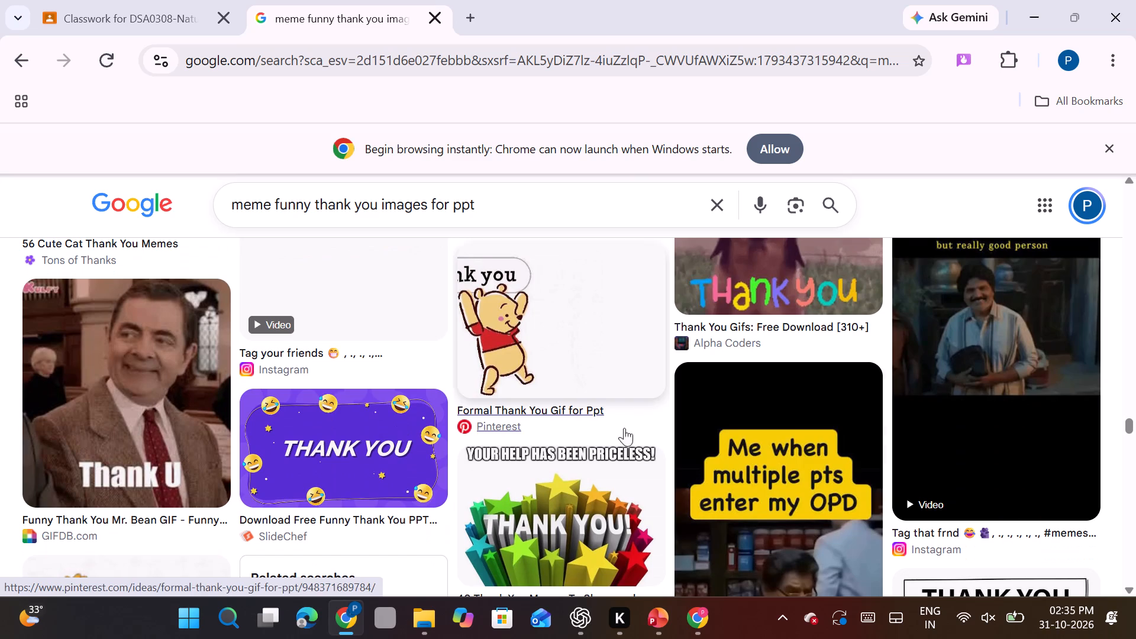
# Look further through the image results for "meme funny thank you images for ppt" for a suitable closing-slide picture.
pyautogui.scroll(-2, 755, 433)
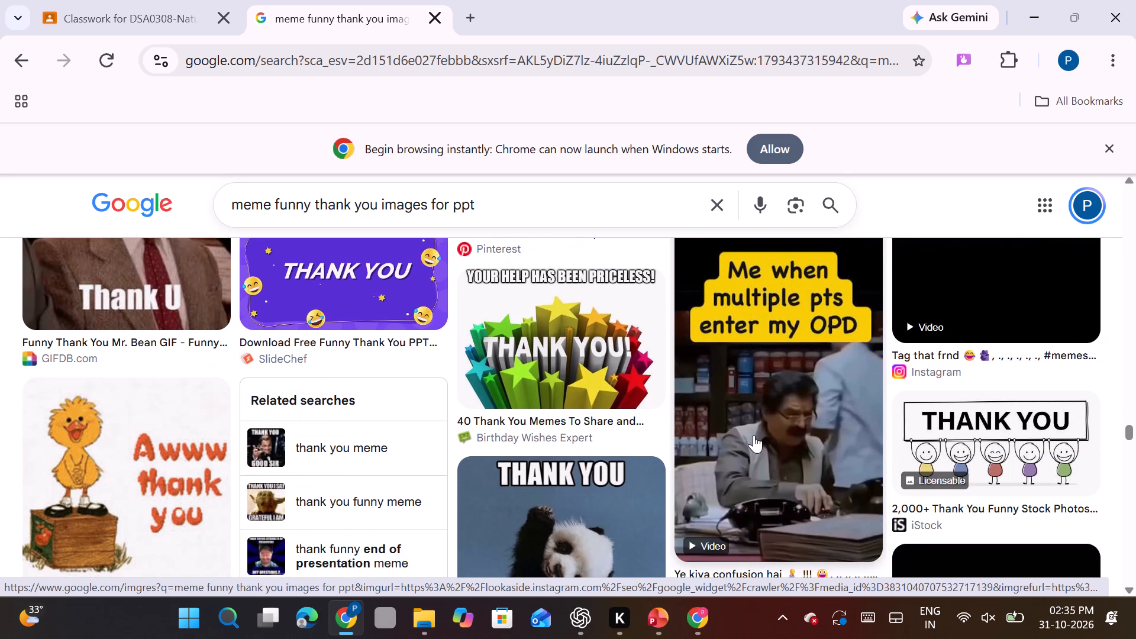
pyautogui.scroll(-2, 754, 435)
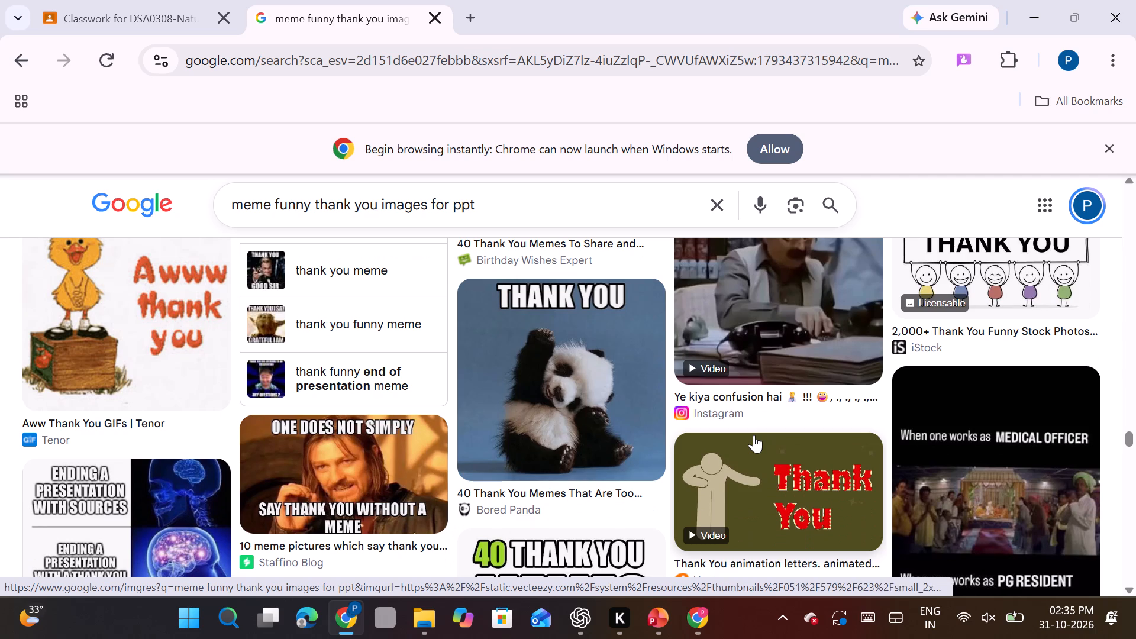
pyautogui.scroll(-1, 754, 435)
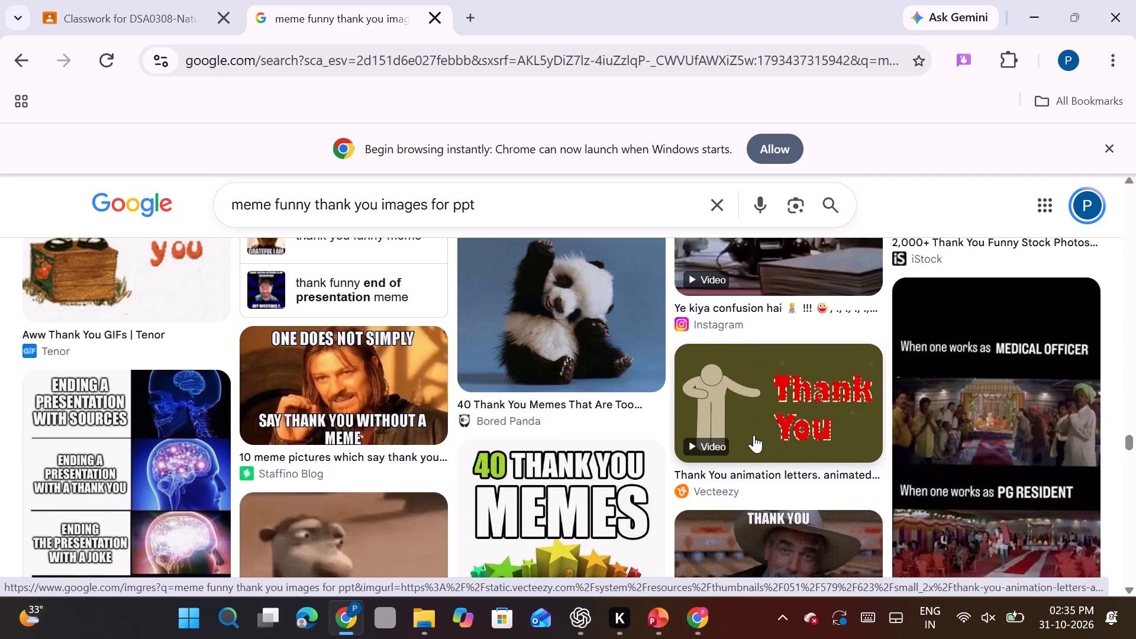
pyautogui.scroll(-1, 754, 435)
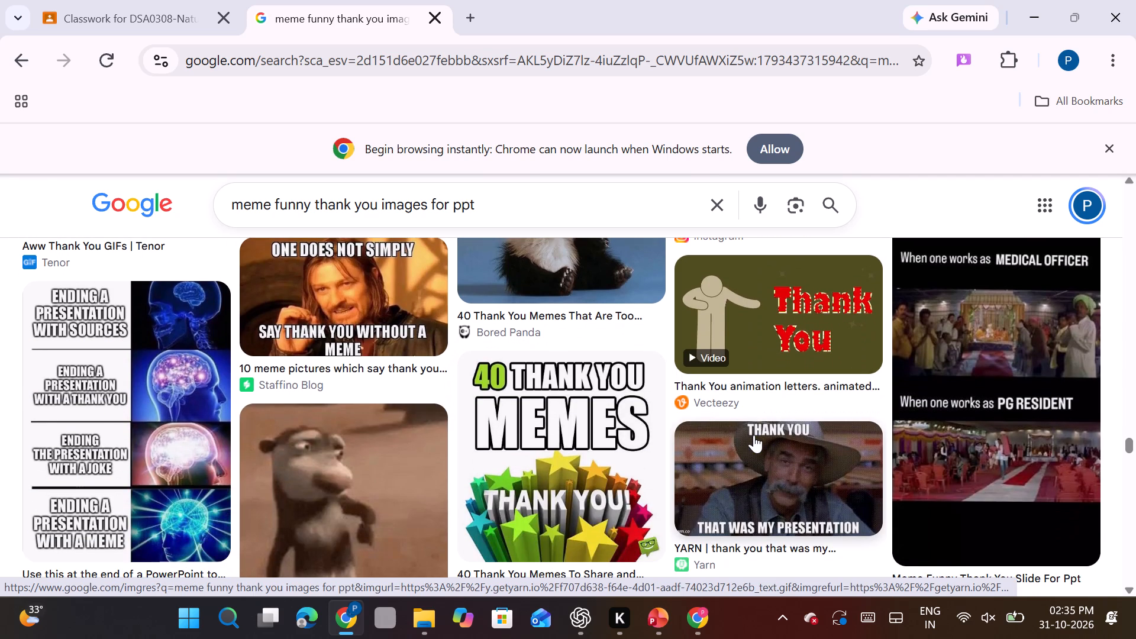
pyautogui.scroll(-3, 754, 435)
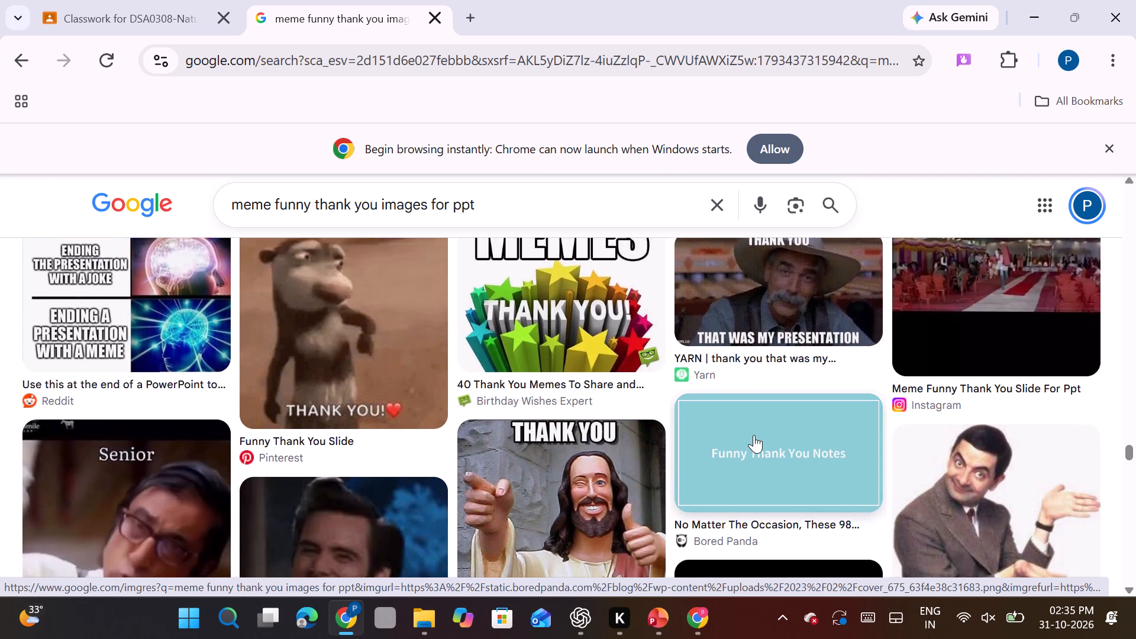
pyautogui.scroll(-2, 754, 435)
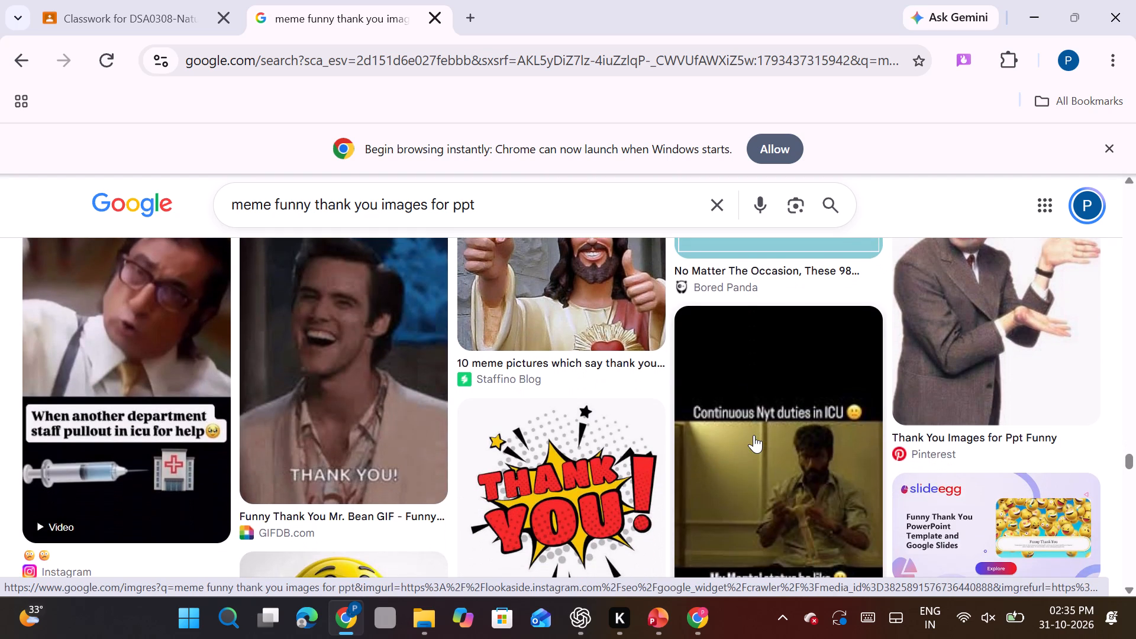
pyautogui.scroll(1, 754, 435)
pyautogui.scroll(-6, 753, 435)
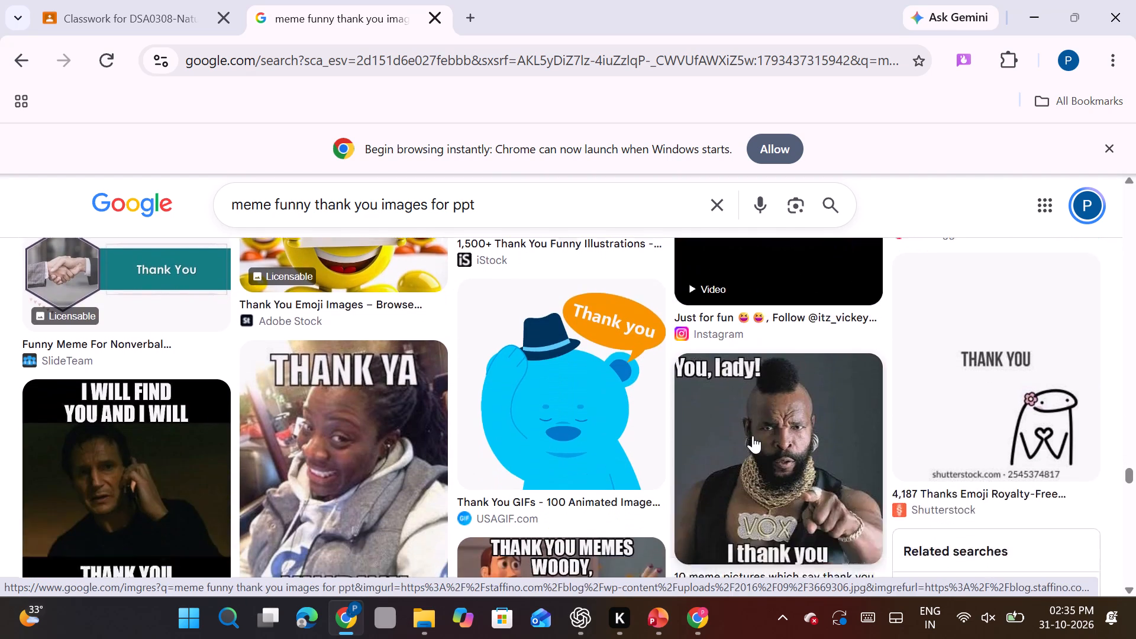
pyautogui.scroll(-1, 753, 435)
pyautogui.scroll(1, 753, 435)
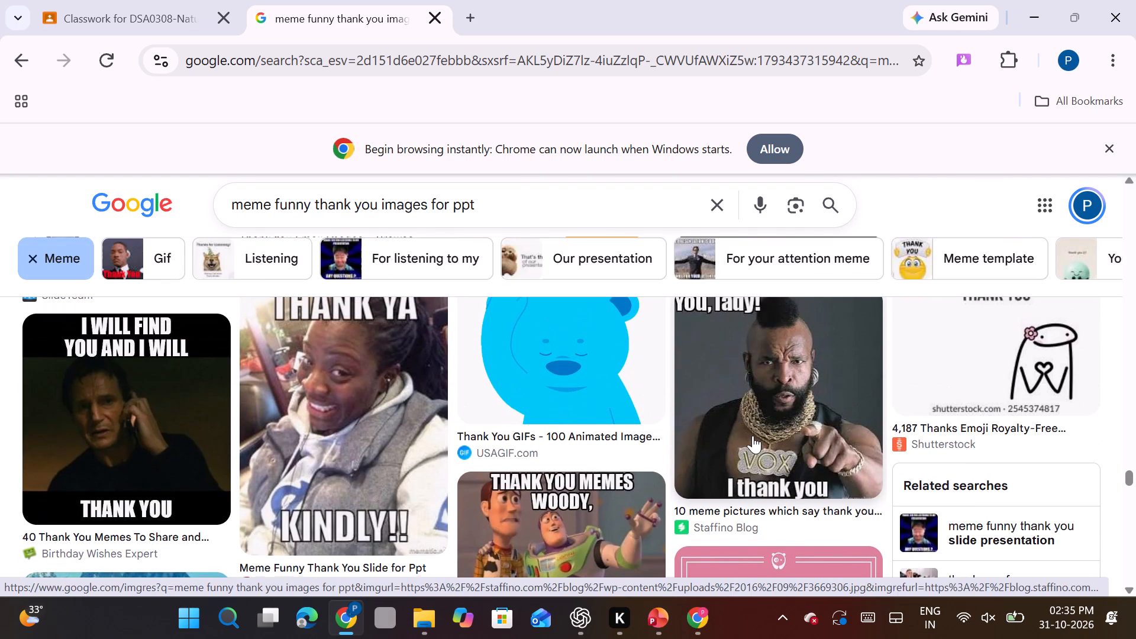
pyautogui.scroll(1, 753, 435)
pyautogui.scroll(-1, 751, 436)
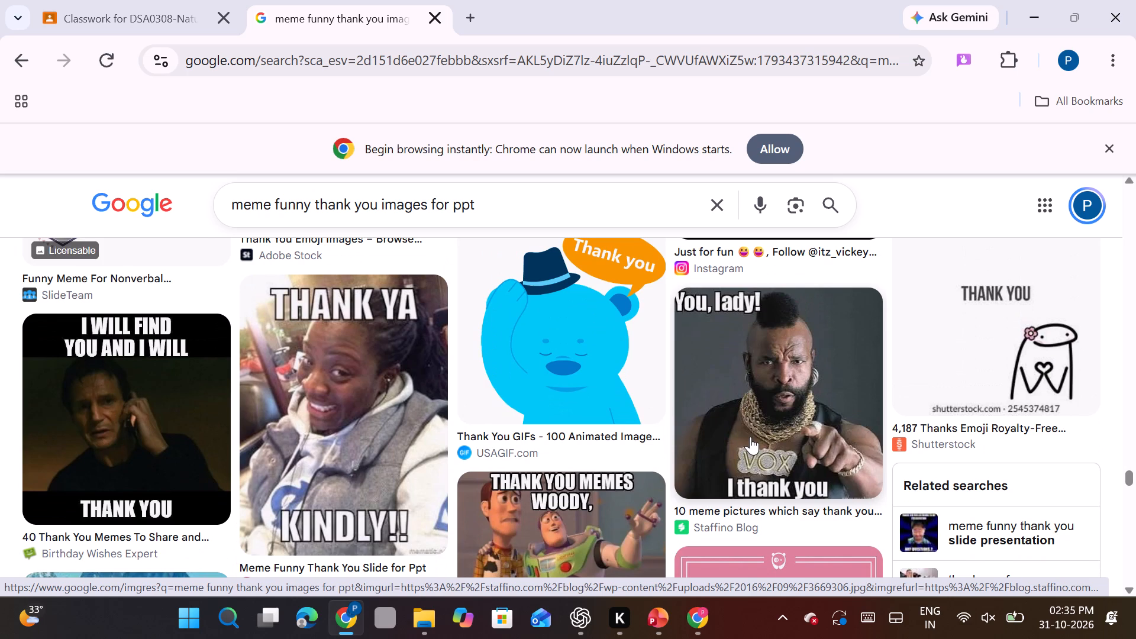
pyautogui.scroll(-1, 750, 437)
pyautogui.scroll(1, 750, 437)
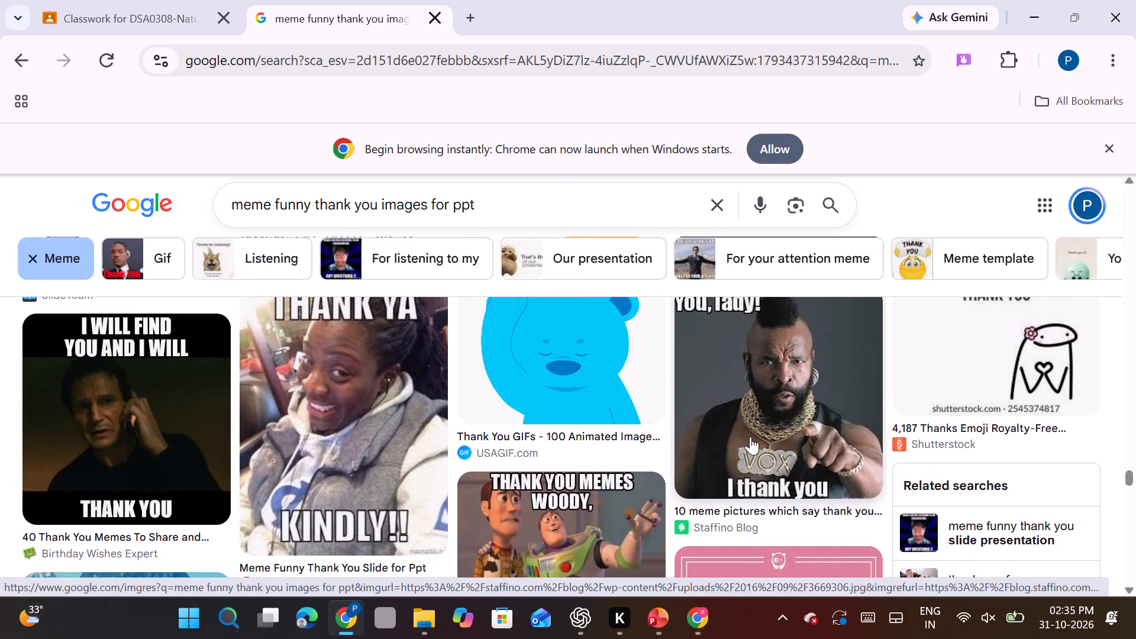
pyautogui.scroll(1, 750, 437)
pyautogui.scroll(-1, 750, 437)
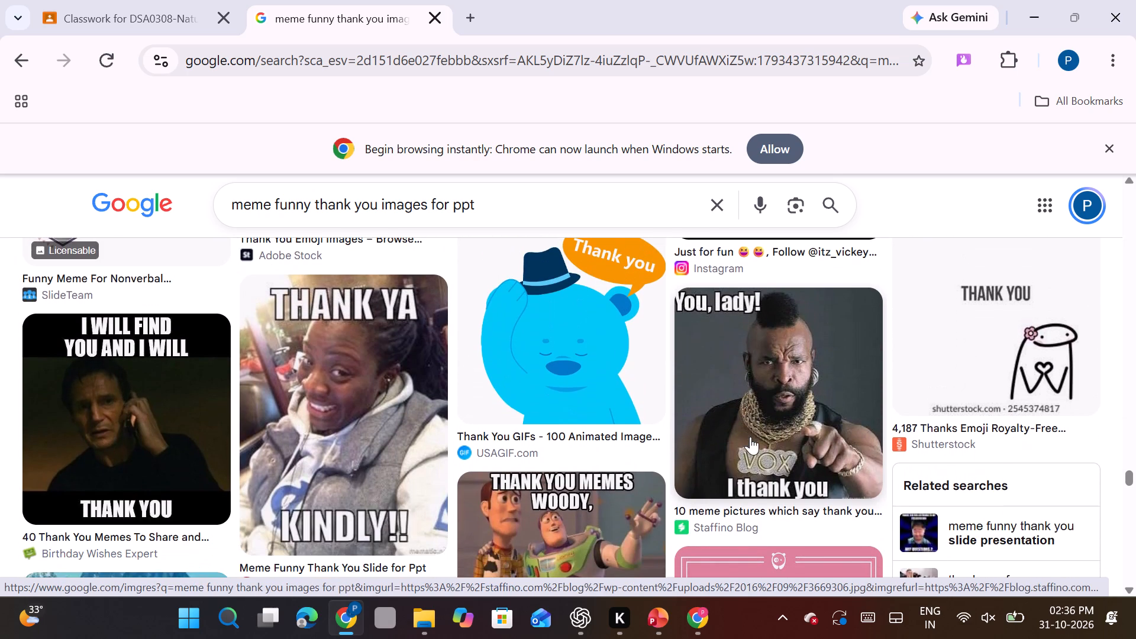
pyautogui.scroll(-6, 750, 437)
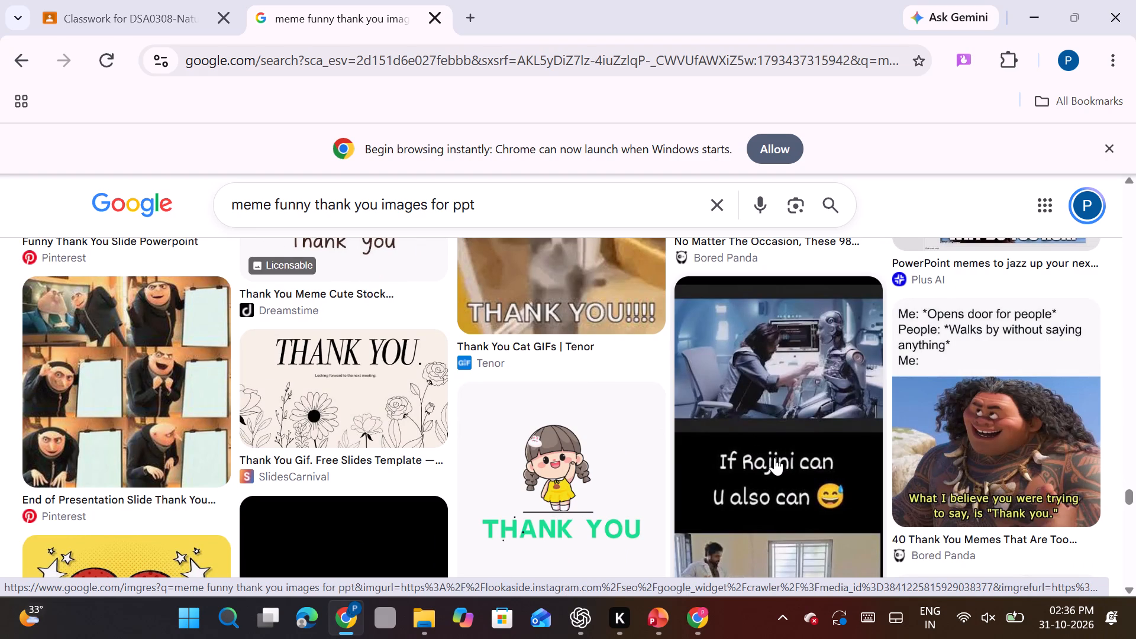
pyautogui.scroll(-1, 774, 457)
pyautogui.scroll(2, 774, 457)
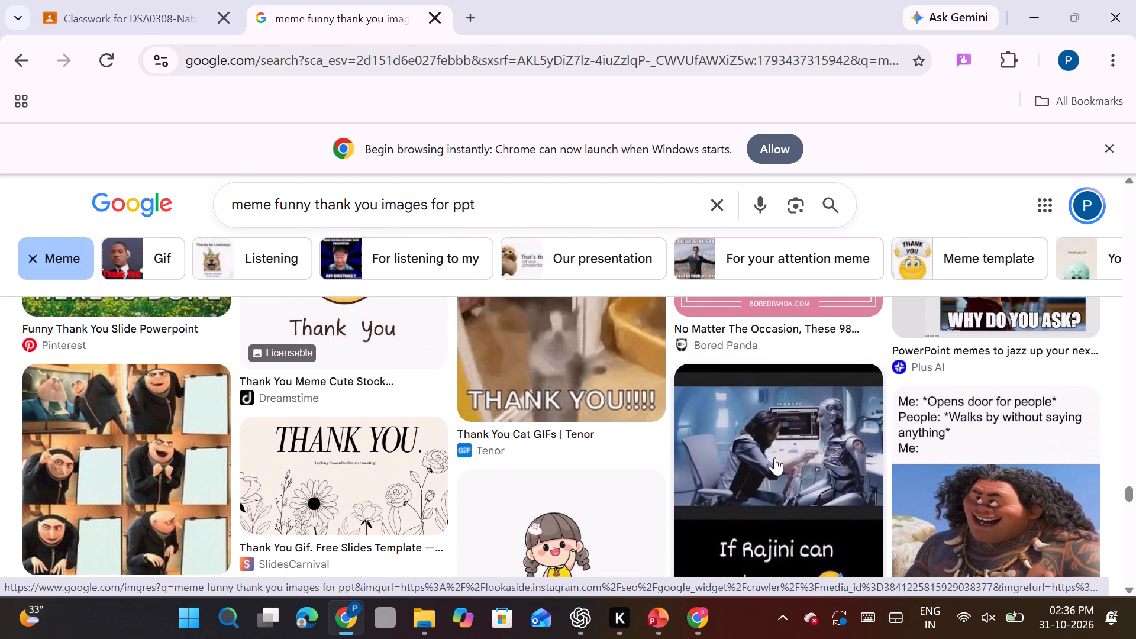
pyautogui.scroll(1, 774, 457)
pyautogui.scroll(-5, 774, 457)
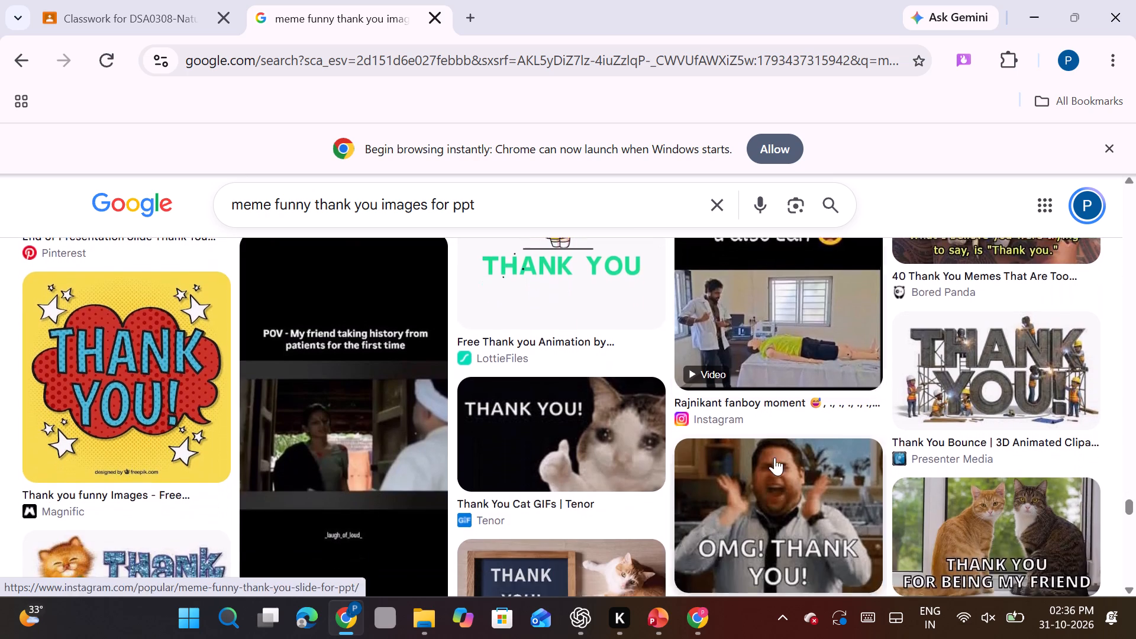
pyautogui.scroll(-1, 774, 457)
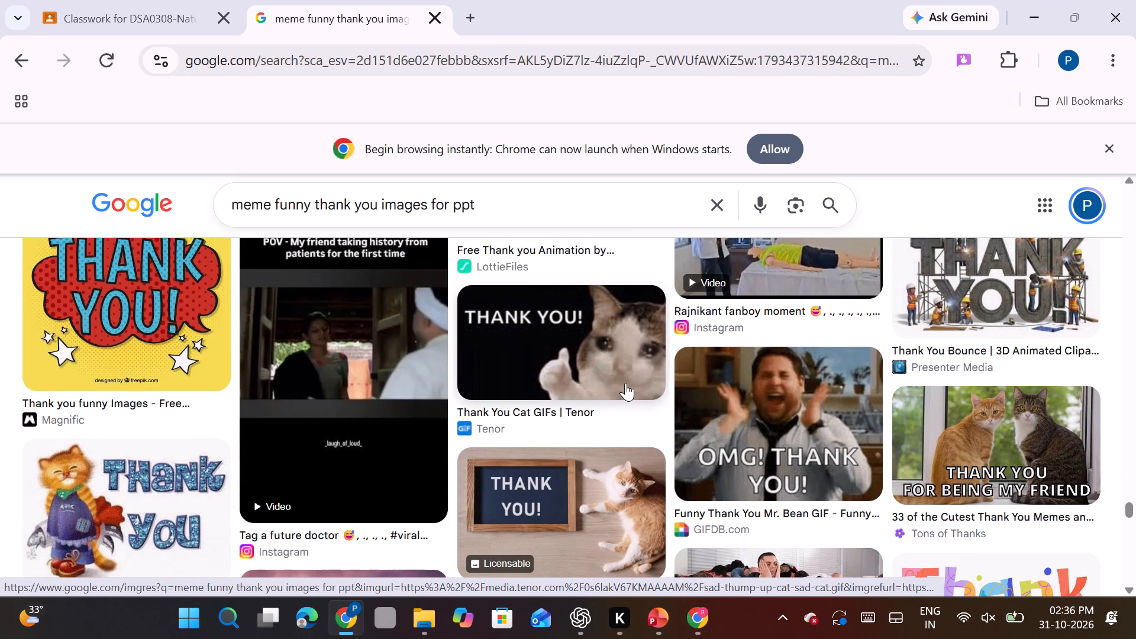
# Open the Tenor thumbs-up sad cat picture captioned "THANK YOU!" and copy the image.
pyautogui.click(621, 376)
pyautogui.rightClick(856, 347)
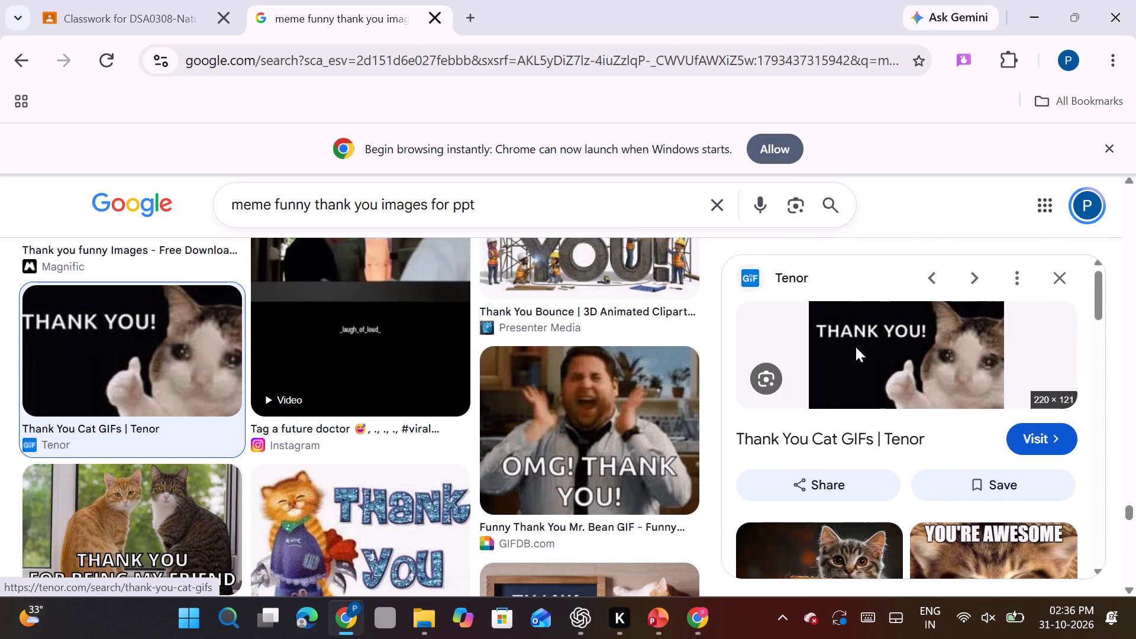
pyautogui.click(923, 434)
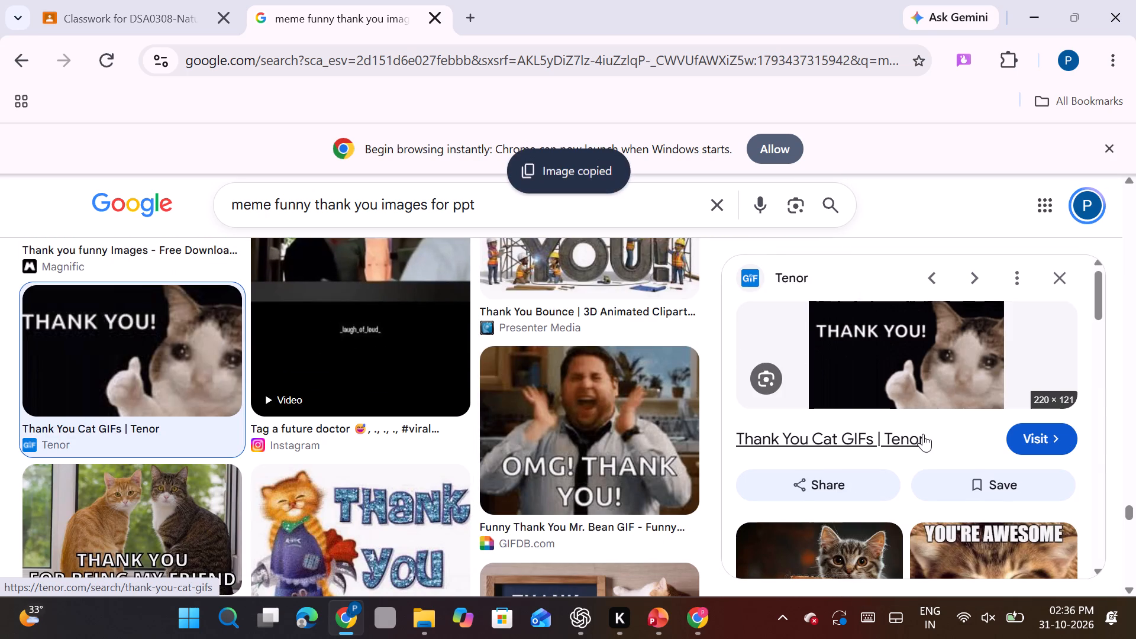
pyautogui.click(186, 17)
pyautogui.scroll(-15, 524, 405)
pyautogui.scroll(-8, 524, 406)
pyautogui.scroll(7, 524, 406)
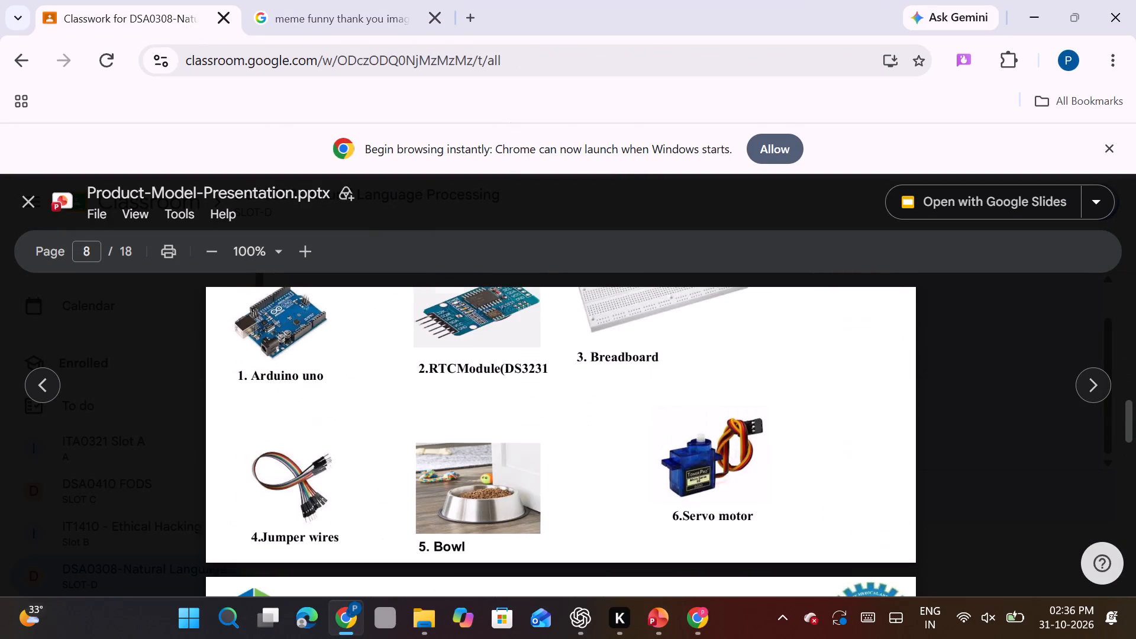
# Switch to PowerPoint and paste the copied "THANK YOU!" cat picture onto the blank slide 12.
pyautogui.click(670, 618)
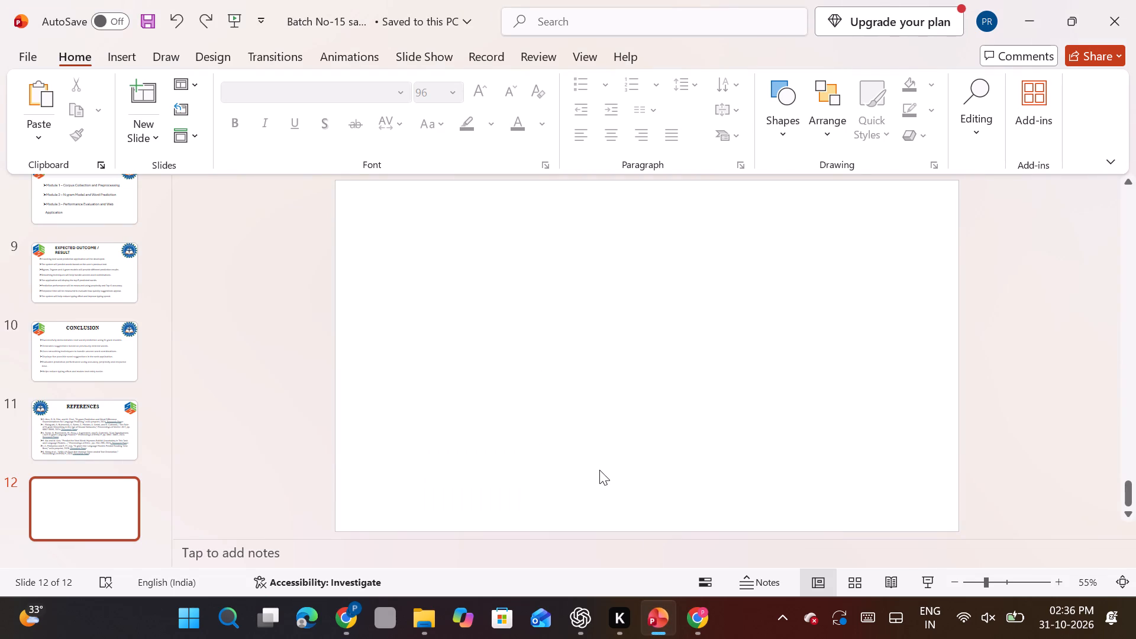
pyautogui.hotkey('ctrl', 'v')
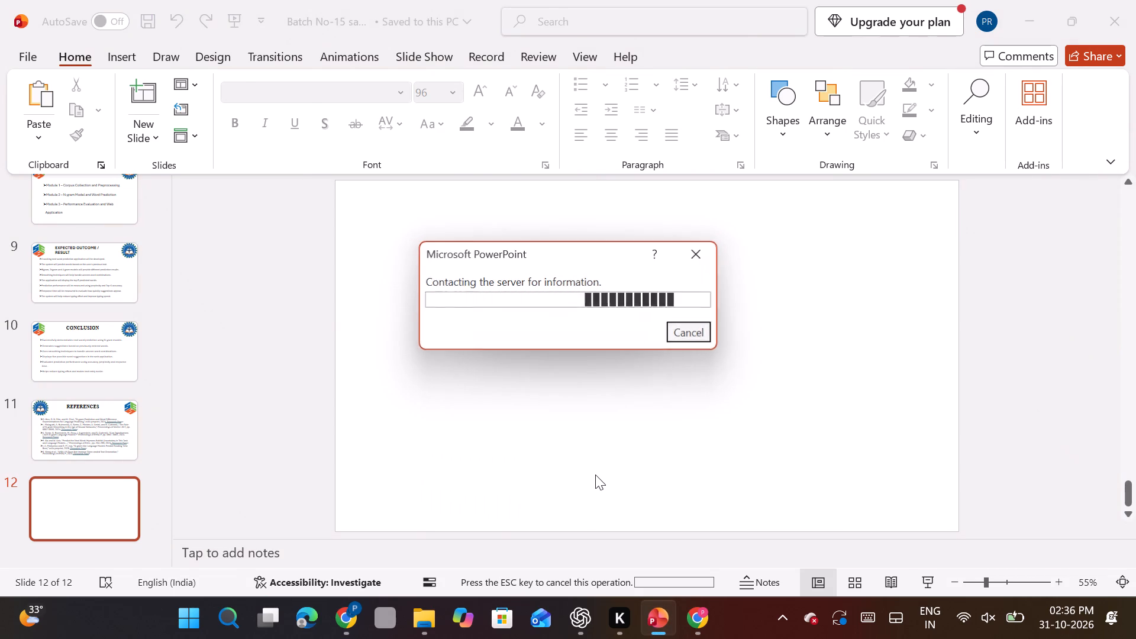
pyautogui.click(646, 362)
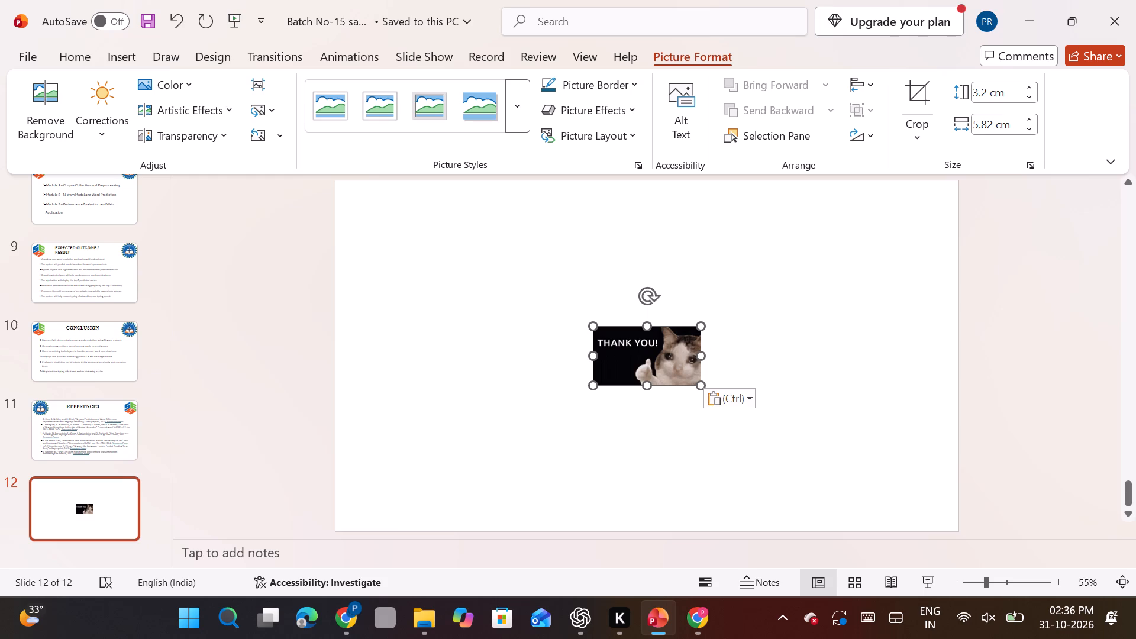
pyautogui.press('s')
# Stretch the cat picture on all four sides to about 26.2 cm wide and 13.5 cm high, filling most of slide 12.
pyautogui.moveTo(699, 358); pyautogui.dragTo(786, 369)
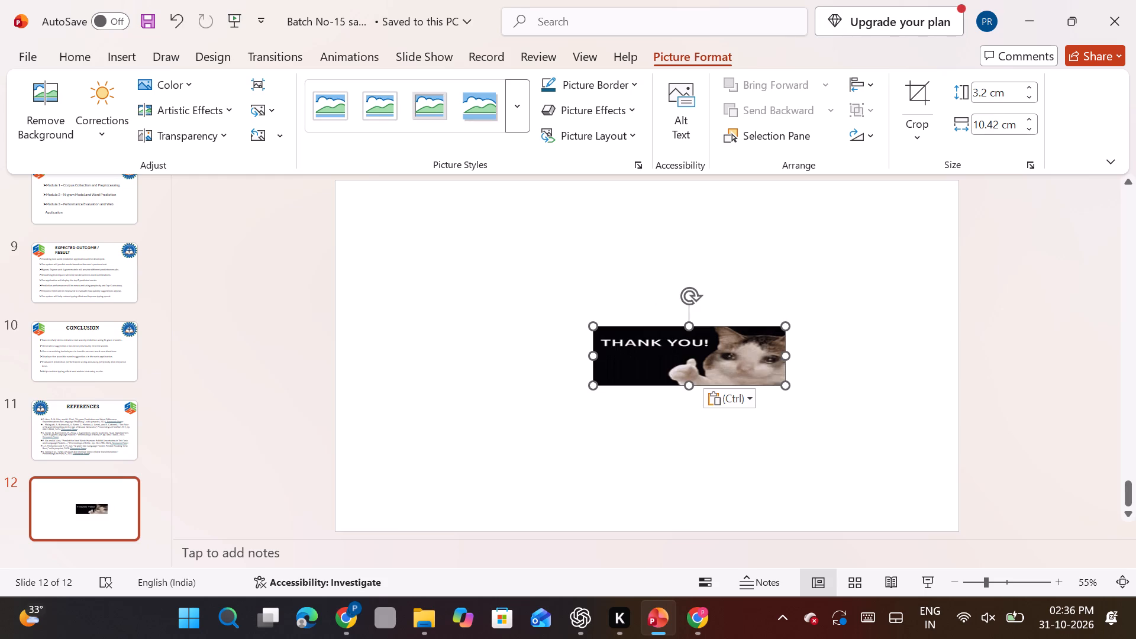
pyautogui.moveTo(595, 355); pyautogui.dragTo(470, 357)
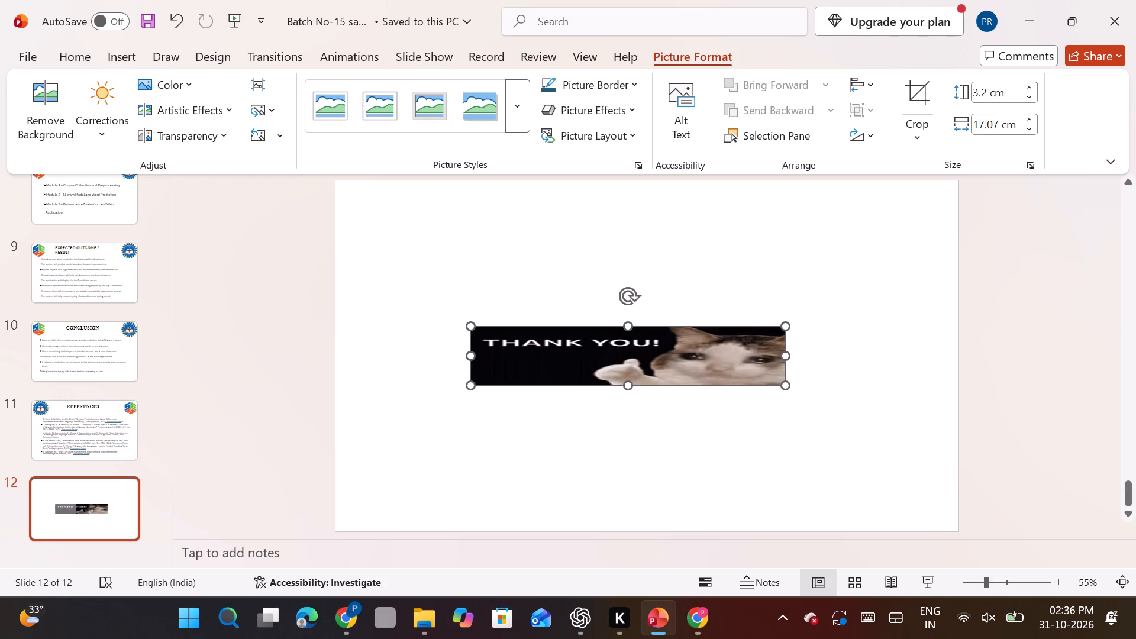
pyautogui.moveTo(628, 327); pyautogui.dragTo(619, 226)
pyautogui.moveTo(628, 385); pyautogui.dragTo(630, 456)
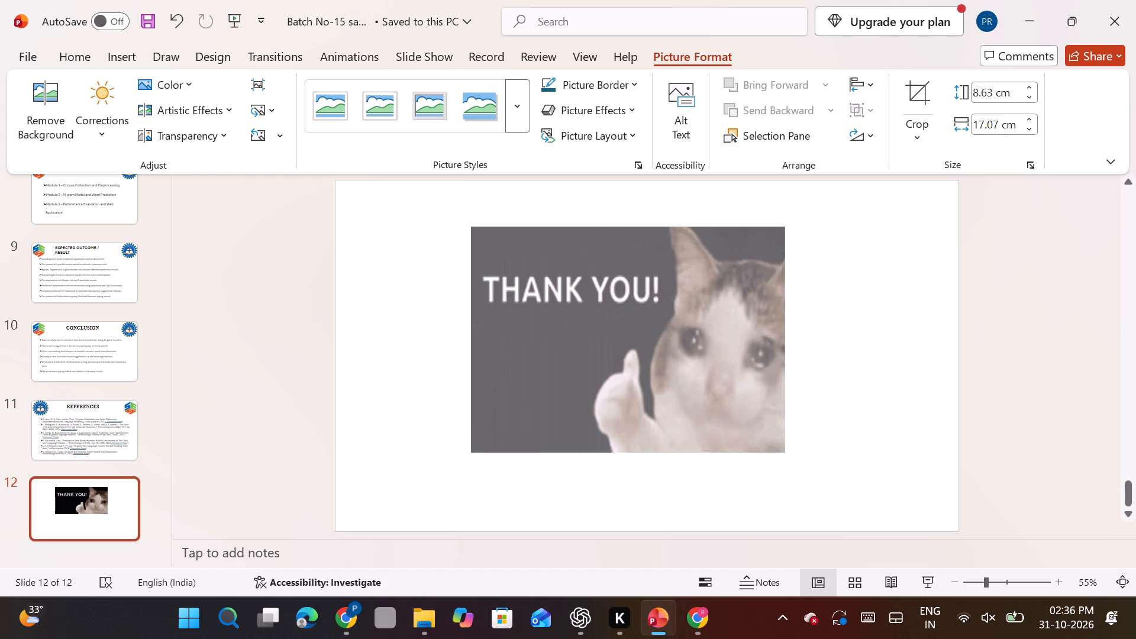
pyautogui.moveTo(630, 456); pyautogui.dragTo(630, 477)
pyautogui.moveTo(786, 351); pyautogui.dragTo(796, 350)
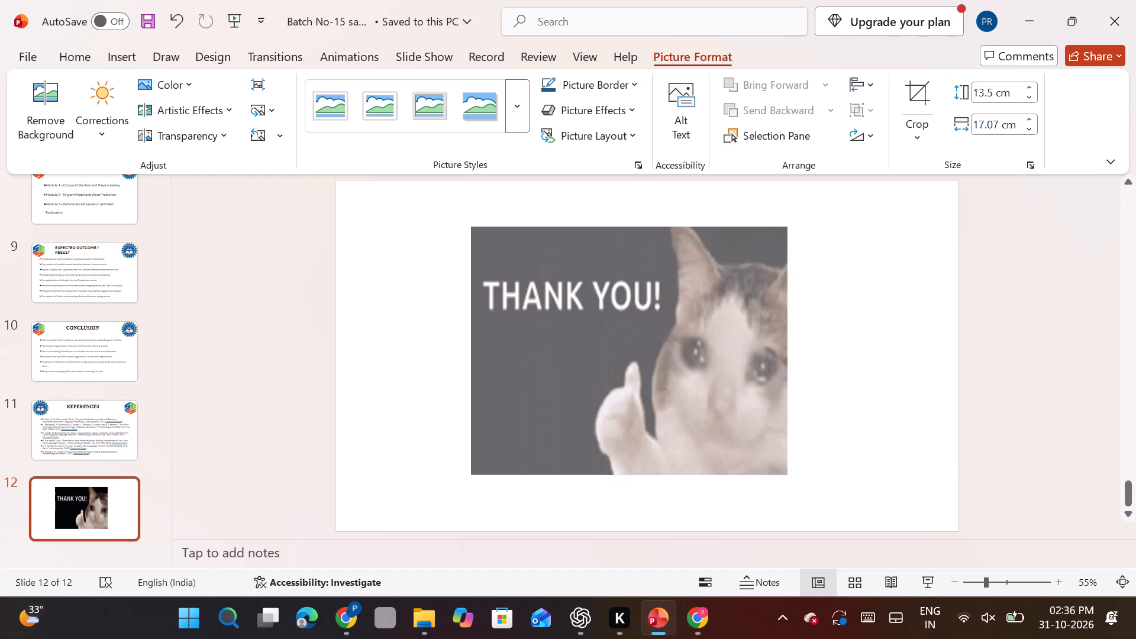
pyautogui.moveTo(796, 350); pyautogui.dragTo(880, 350)
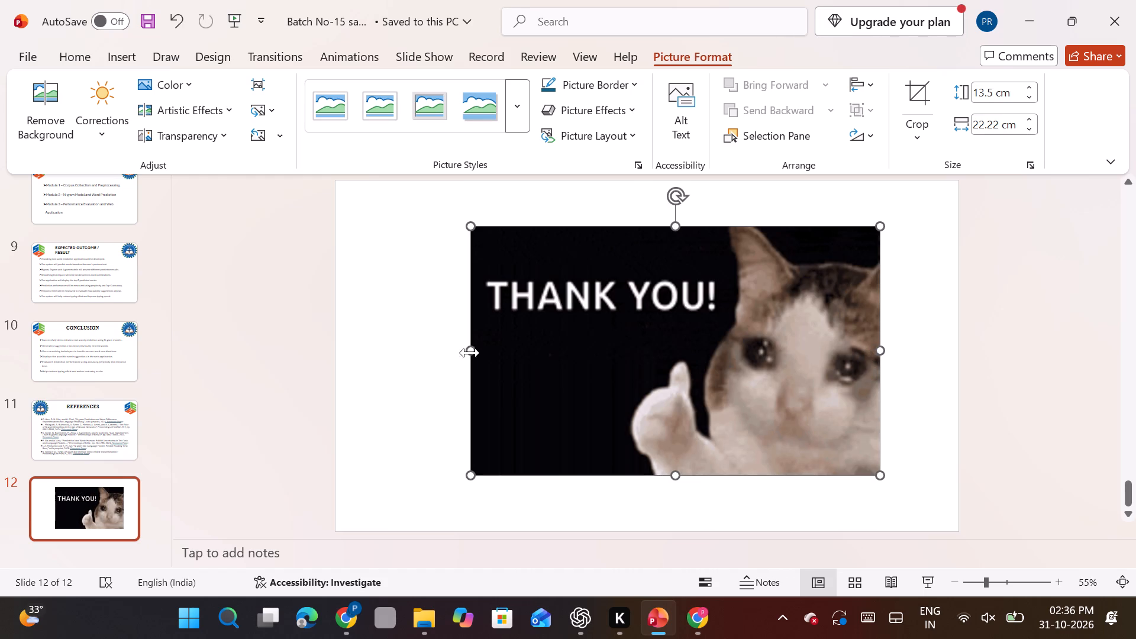
pyautogui.moveTo(469, 352); pyautogui.dragTo(397, 357)
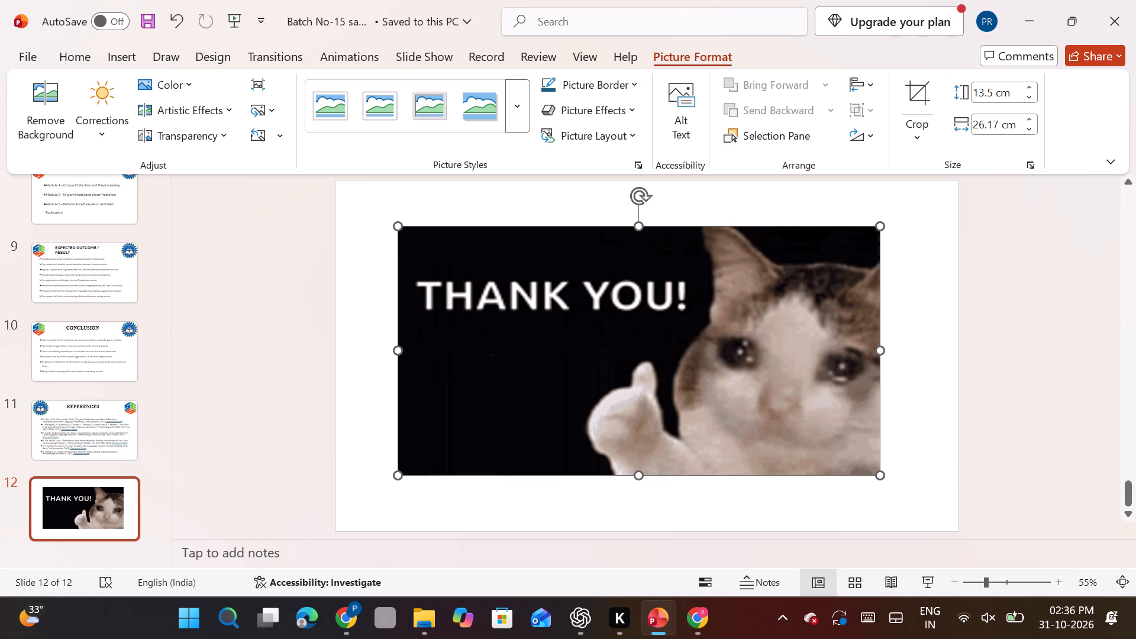
pyautogui.click(943, 364)
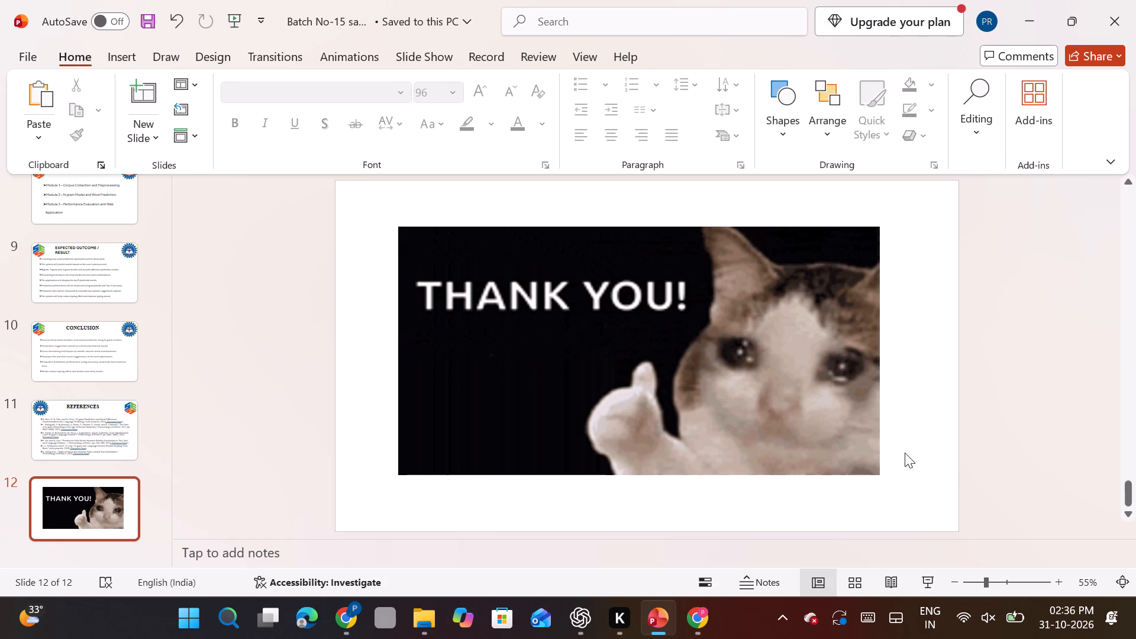
# Review all twelve slides of the deck from the title slide through to the closing thank-you slide.
pyautogui.click(89, 422)
pyautogui.click(63, 492)
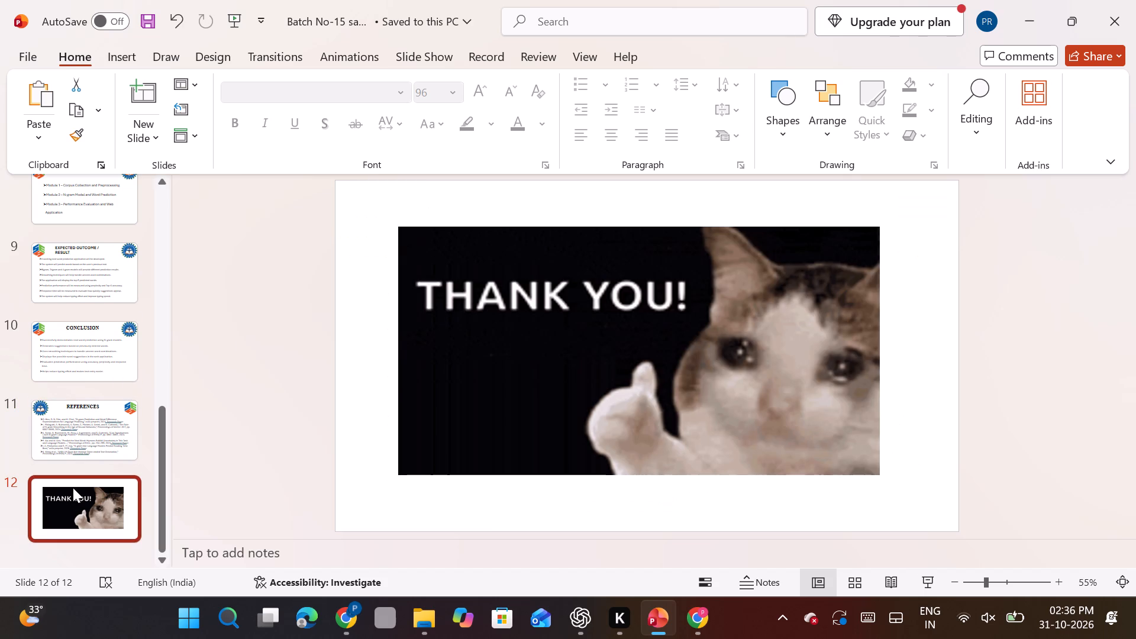
pyautogui.scroll(6, 651, 400)
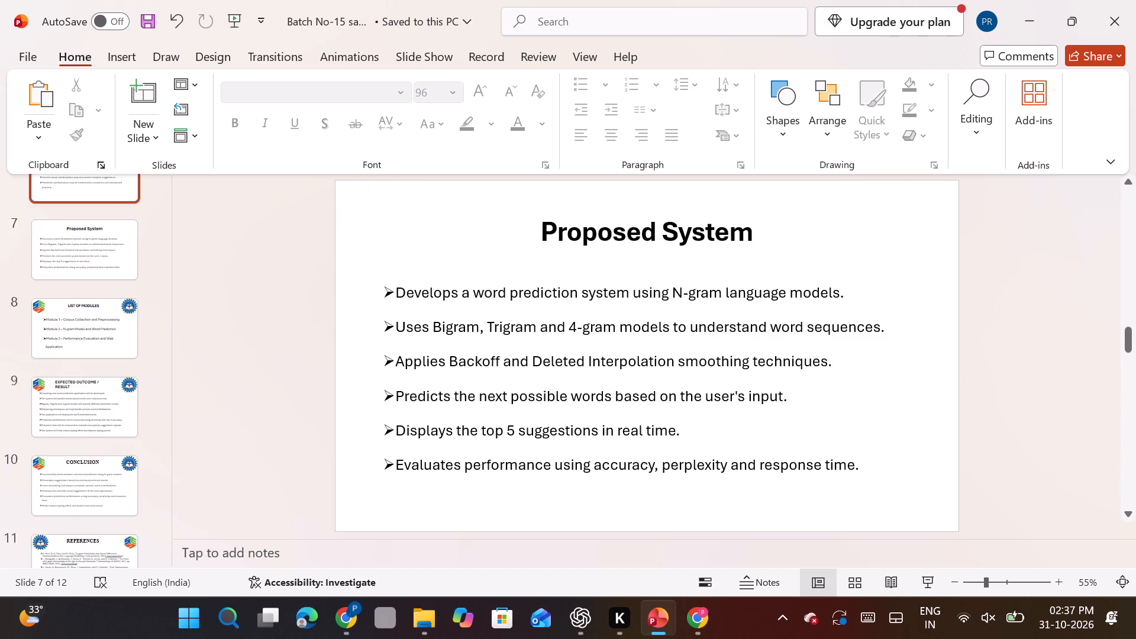
pyautogui.scroll(10, 651, 400)
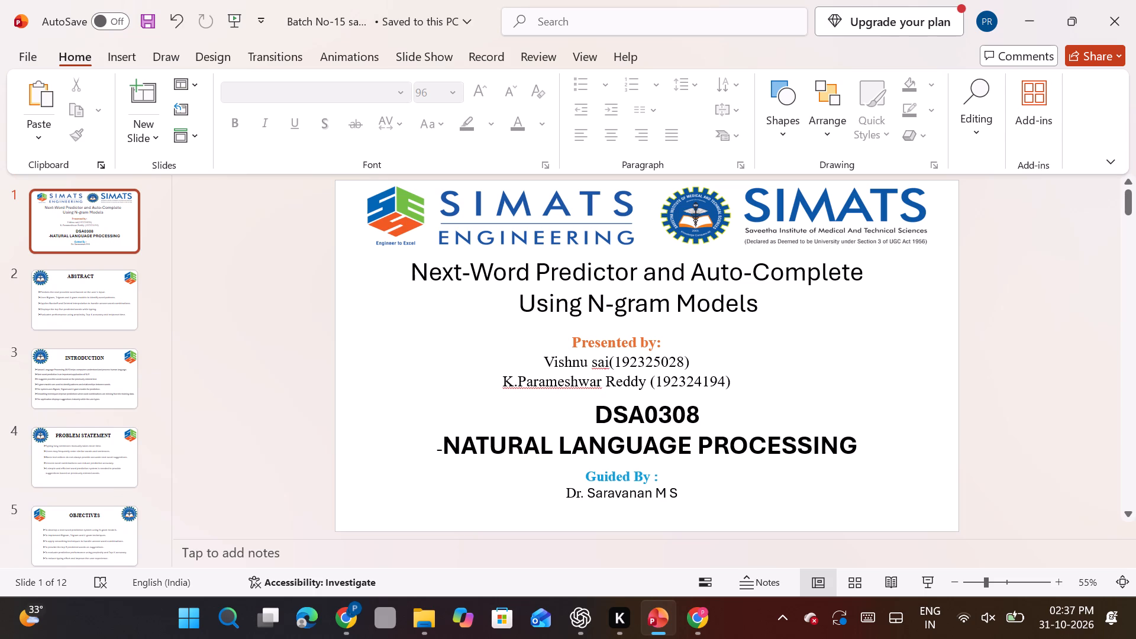
pyautogui.press('Down')
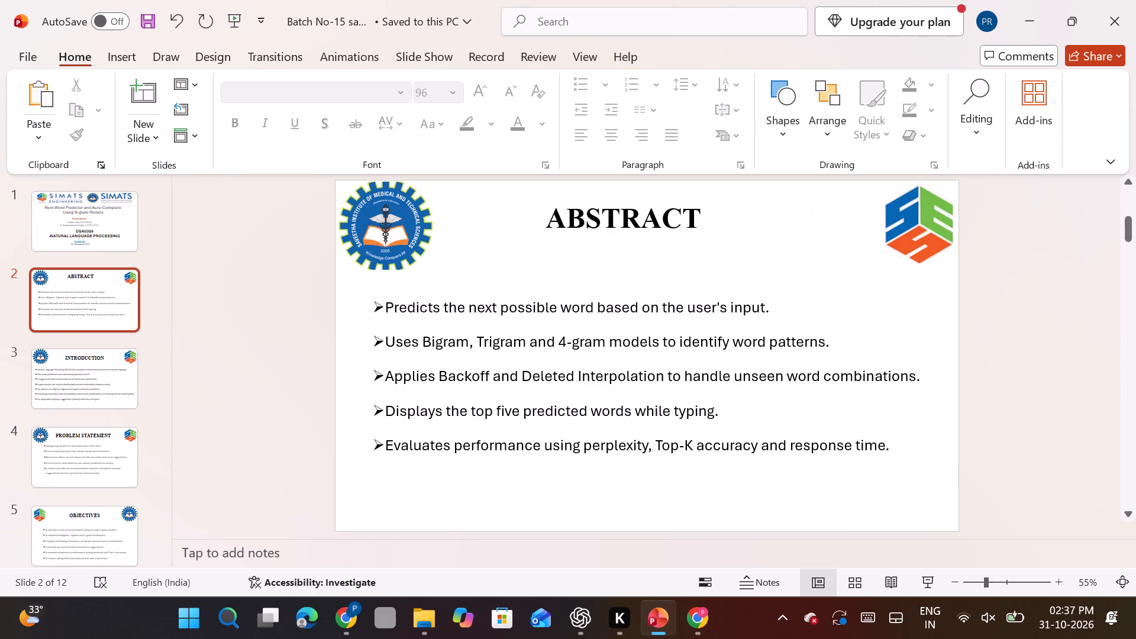
pyautogui.press('Down')
pyautogui.press('Down')
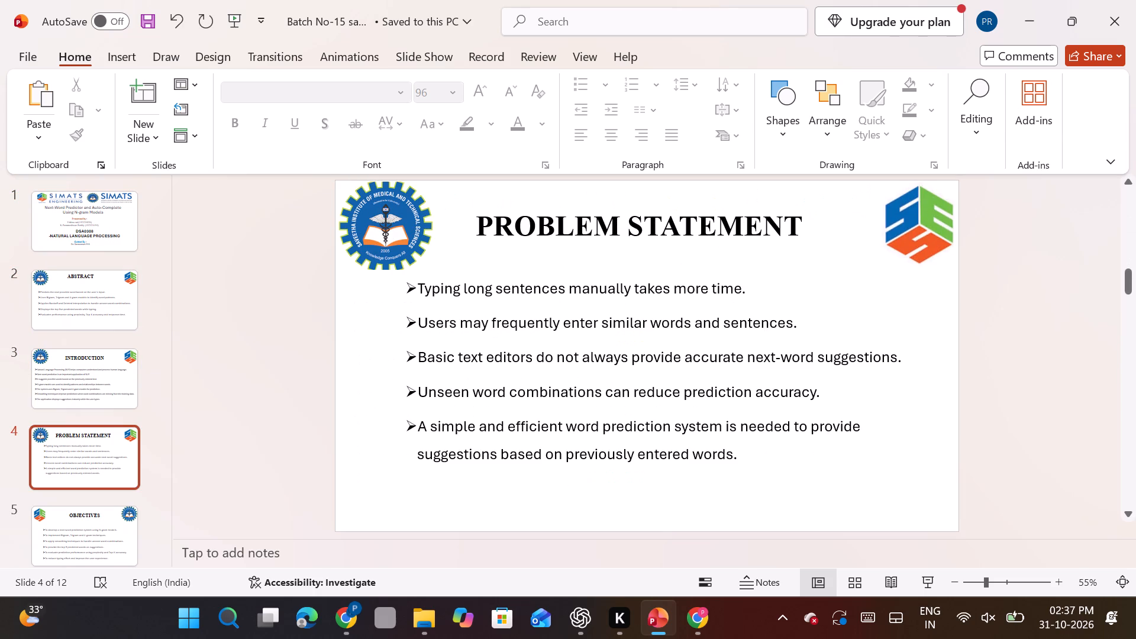
pyautogui.press('Down')
pyautogui.press('Down')
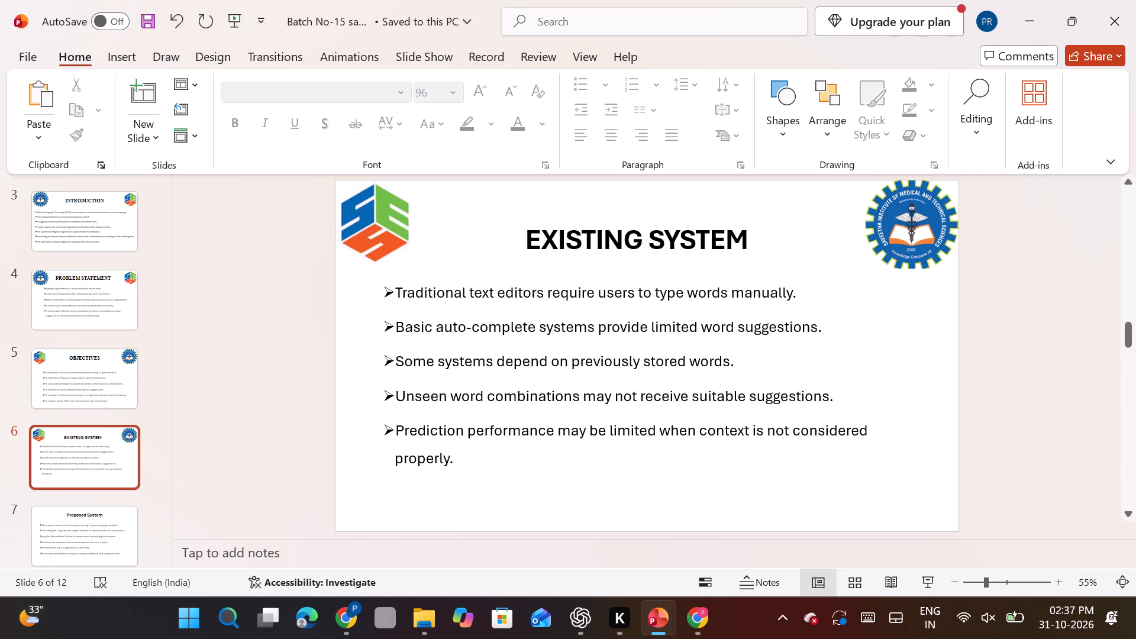
pyautogui.press('Down')
pyautogui.press('Down')
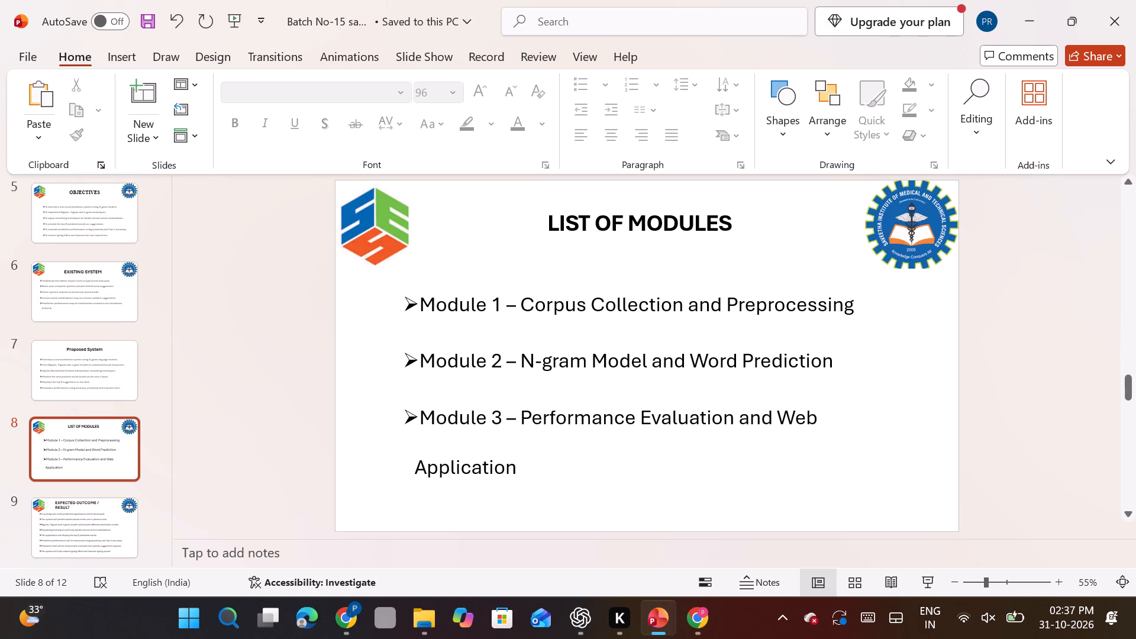
pyautogui.press('Down')
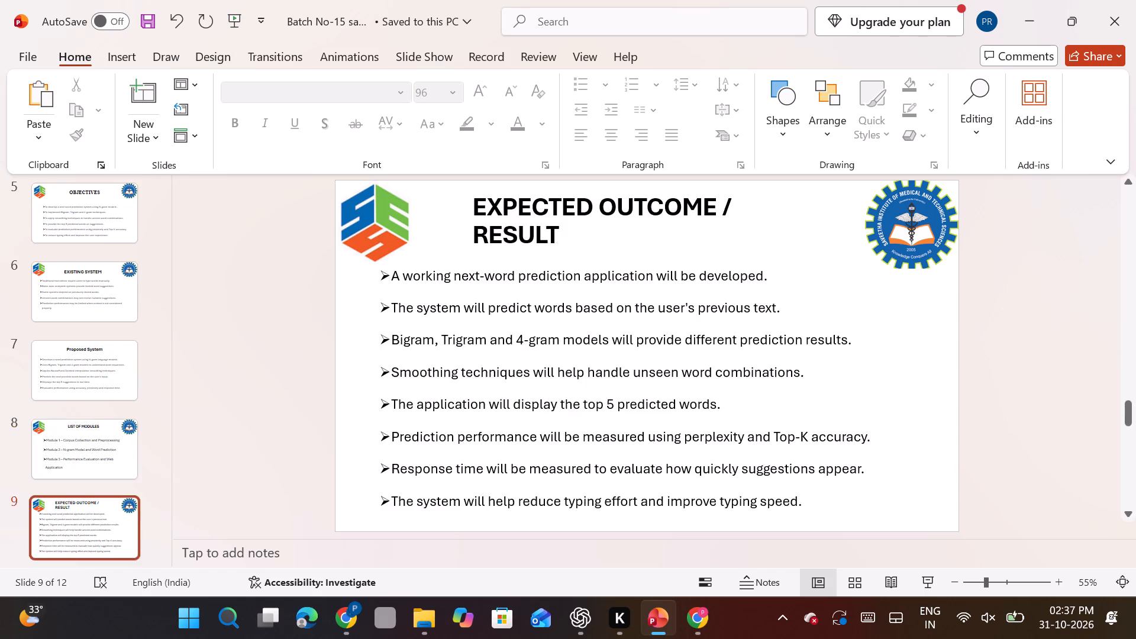
pyautogui.press('Down')
pyautogui.press('Down')
pyautogui.press('Down')
pyautogui.press('Up')
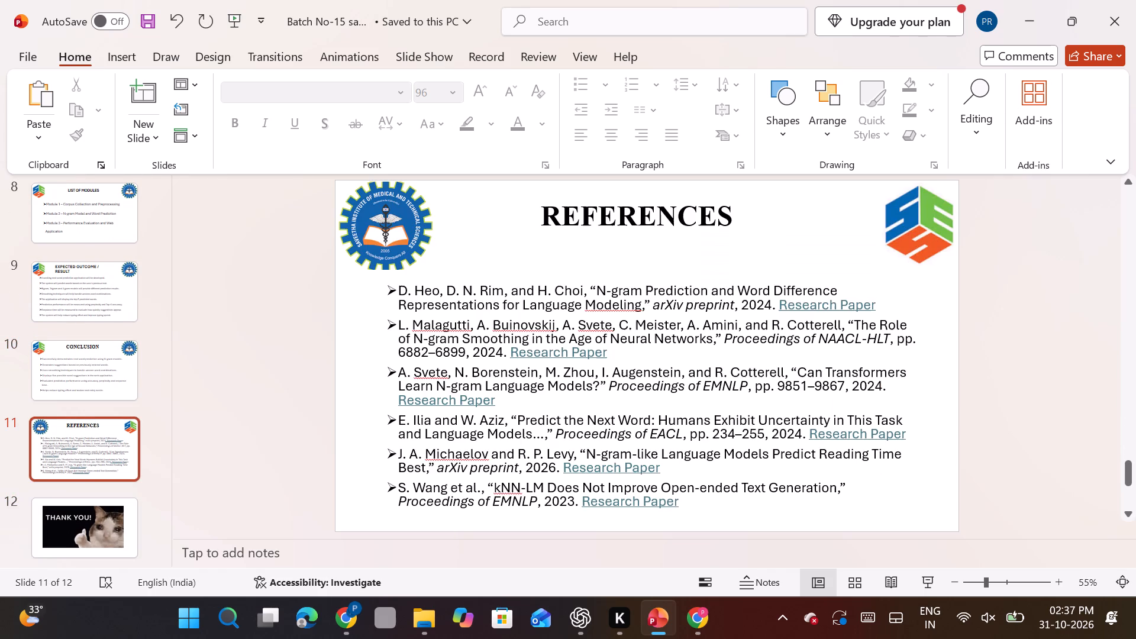
pyautogui.press('Down')
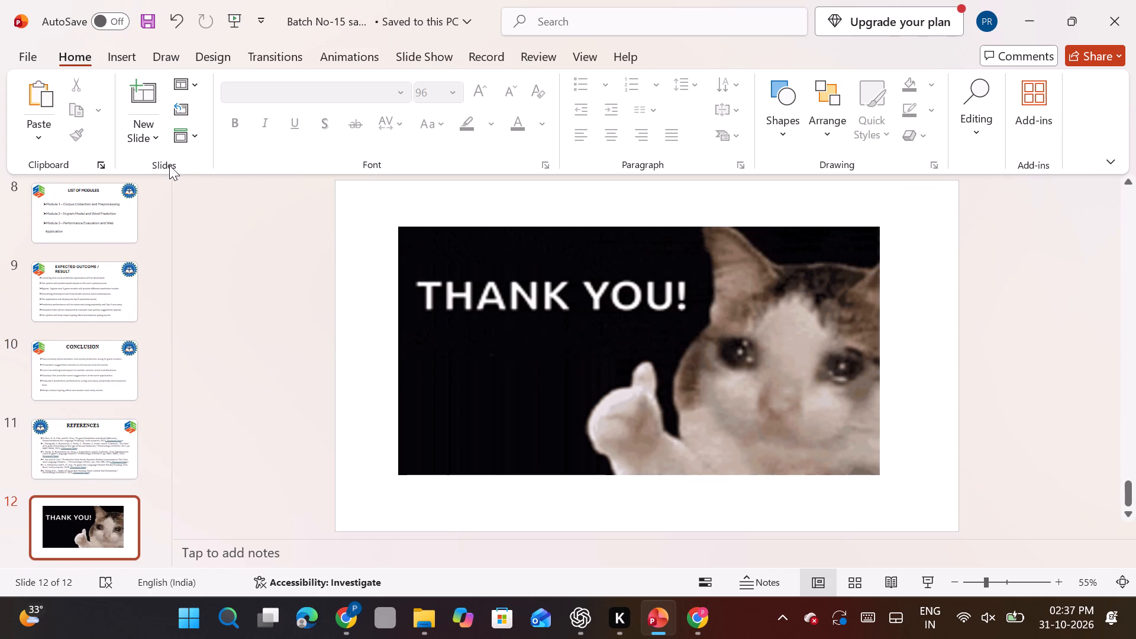
# Save a copy of the presentation in the Downloads folder under the name NLP_first_presentation.
pyautogui.click(17, 57)
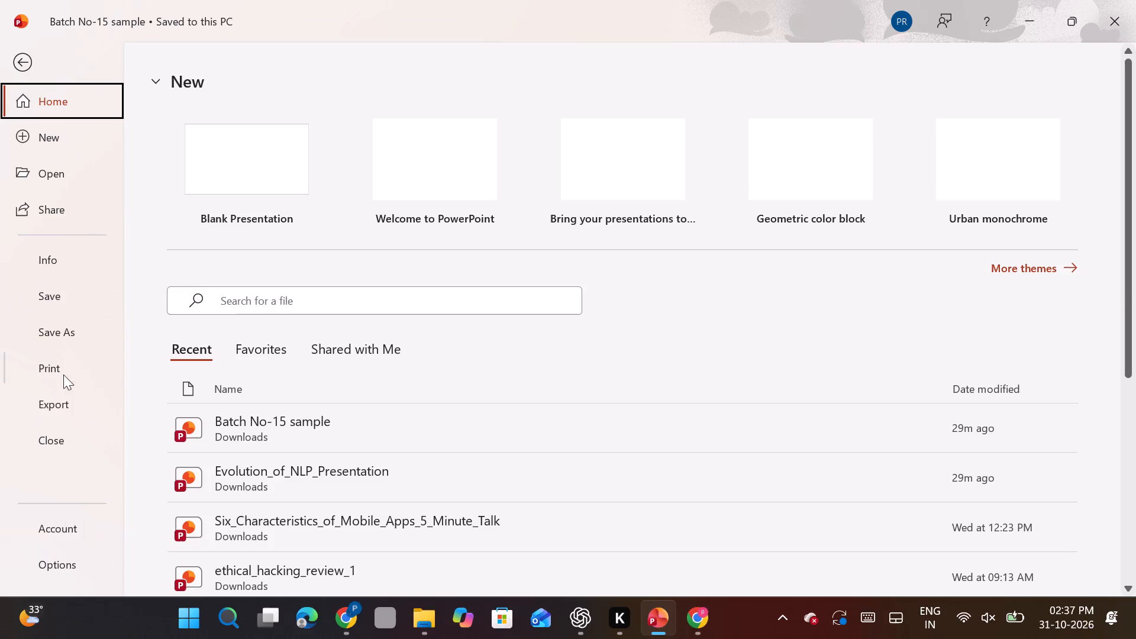
pyautogui.click(64, 331)
pyautogui.click(224, 472)
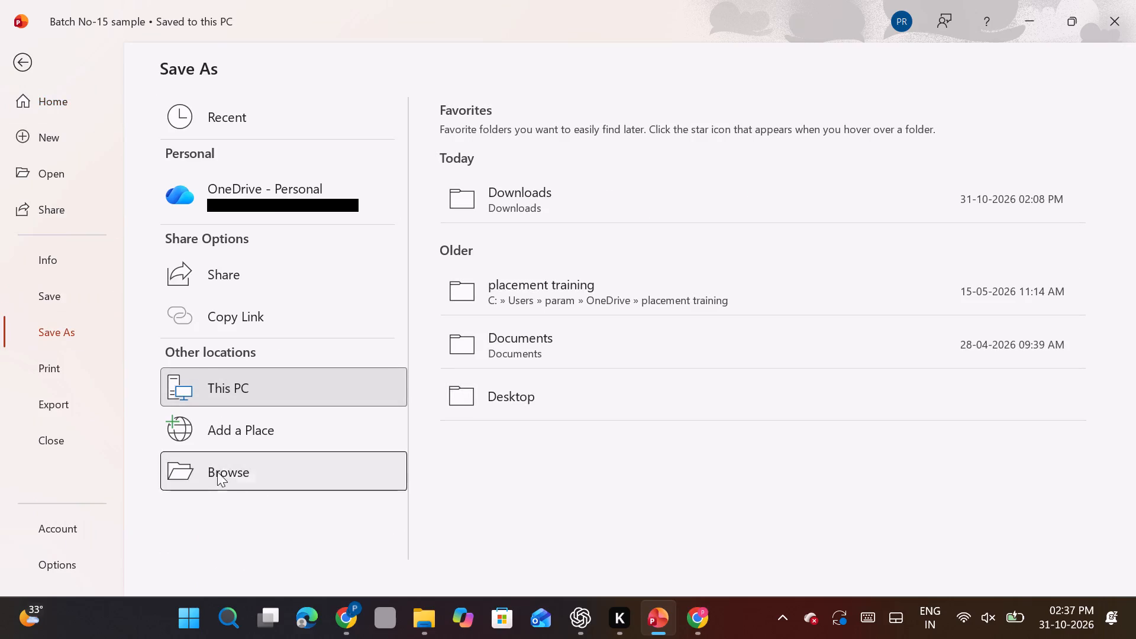
pyautogui.scroll(-1, 89, 244)
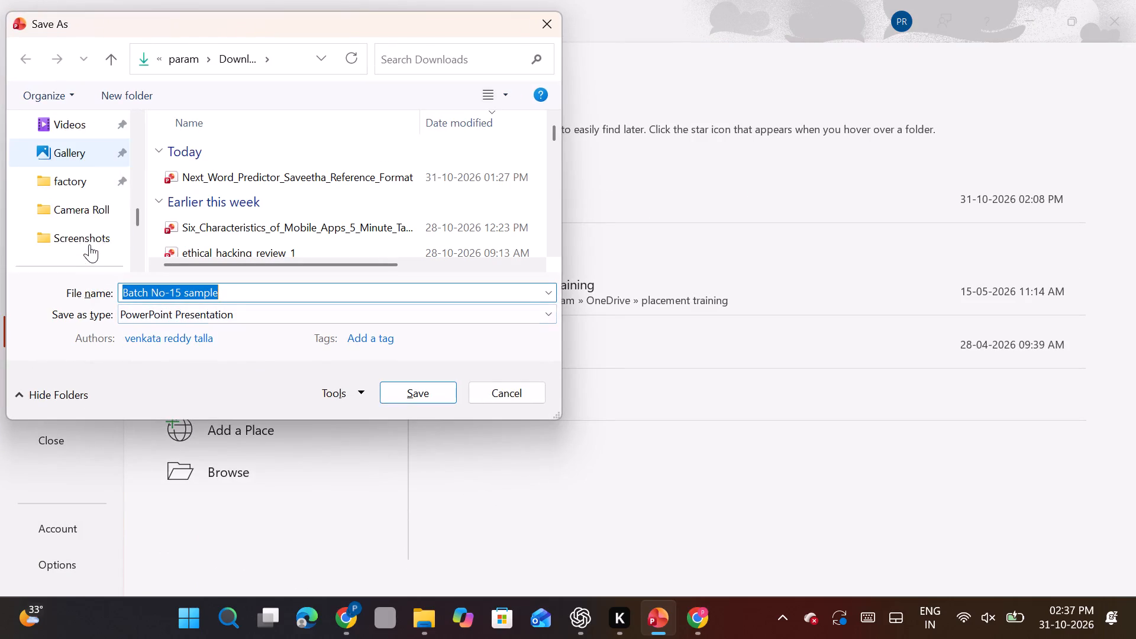
pyautogui.scroll(-2, 89, 244)
pyautogui.scroll(4, 76, 226)
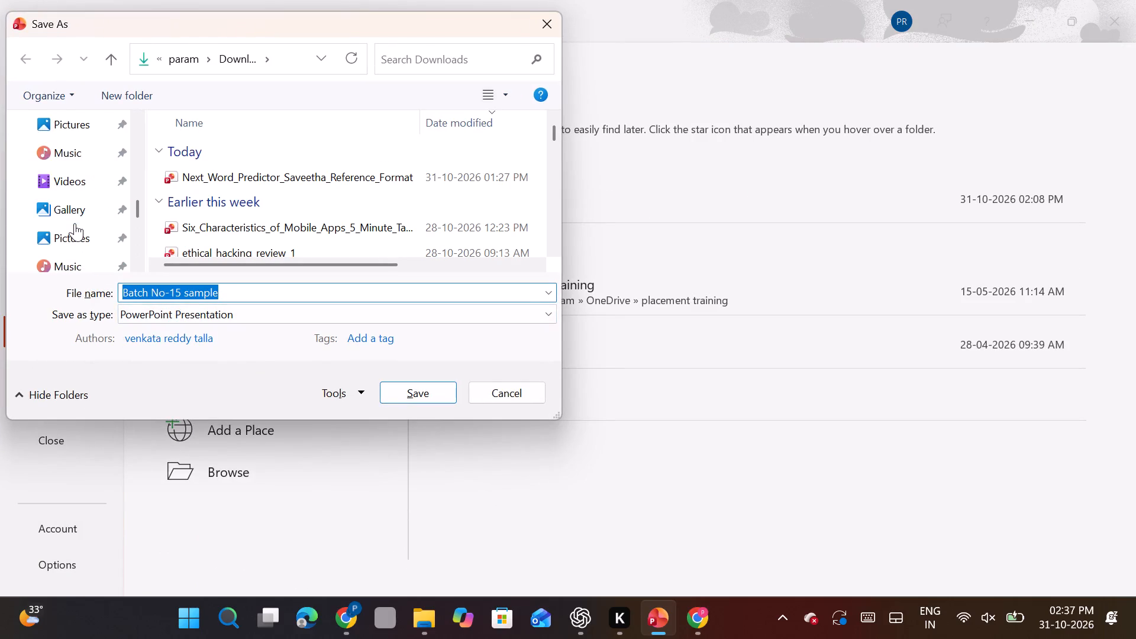
pyautogui.click(69, 183)
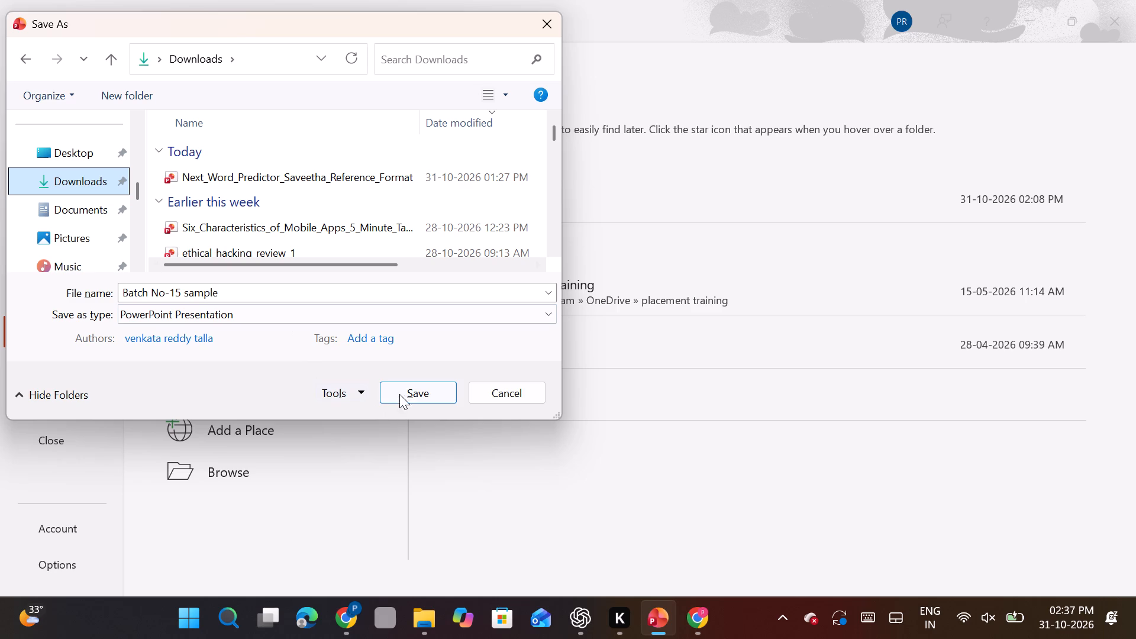
pyautogui.click(328, 292)
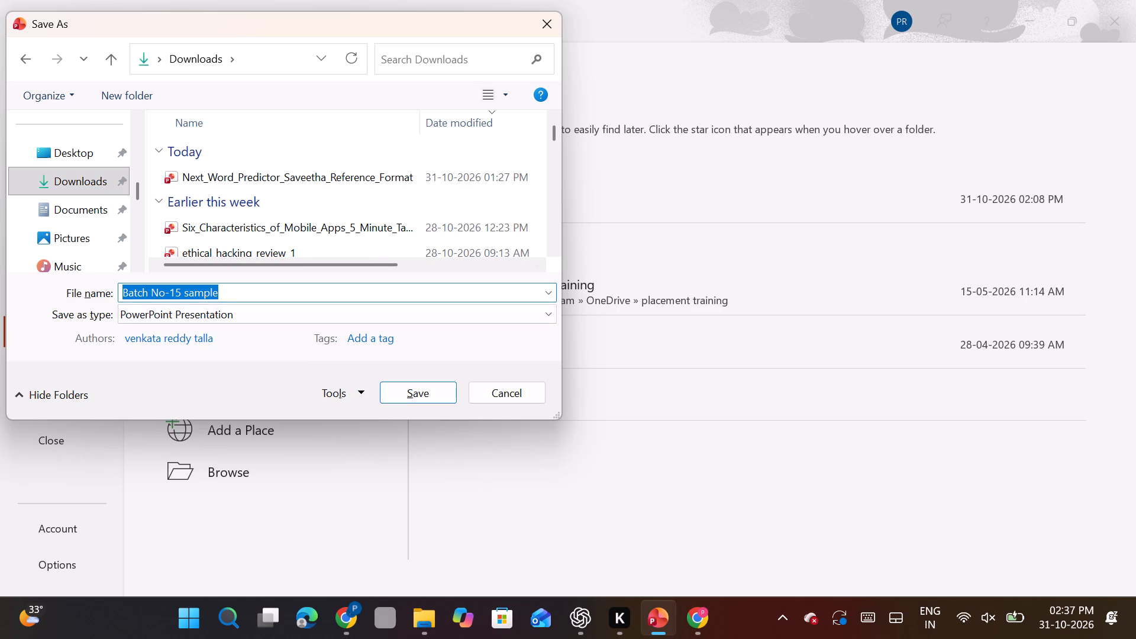
pyautogui.press('BackSpace')
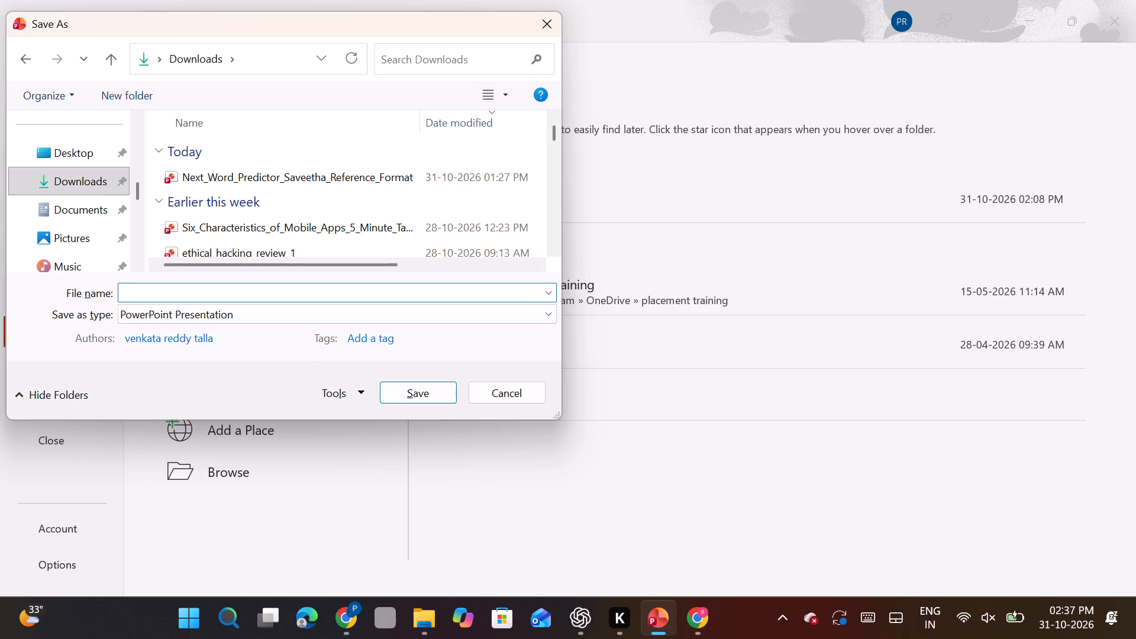
pyautogui.write('NLP')
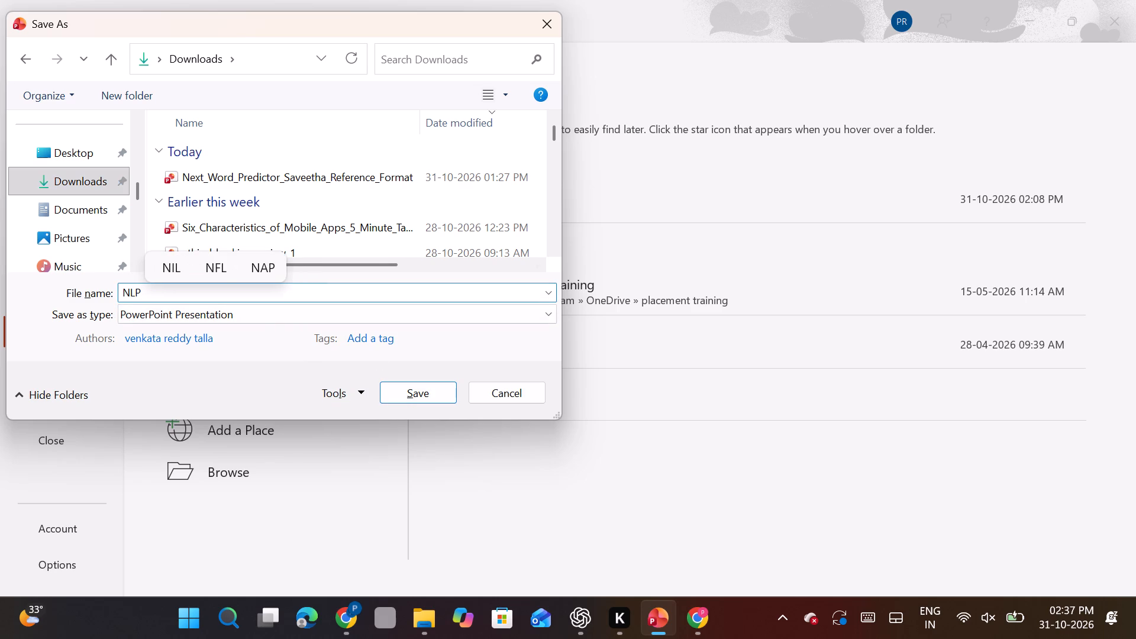
pyautogui.hotkey('shift', '_')
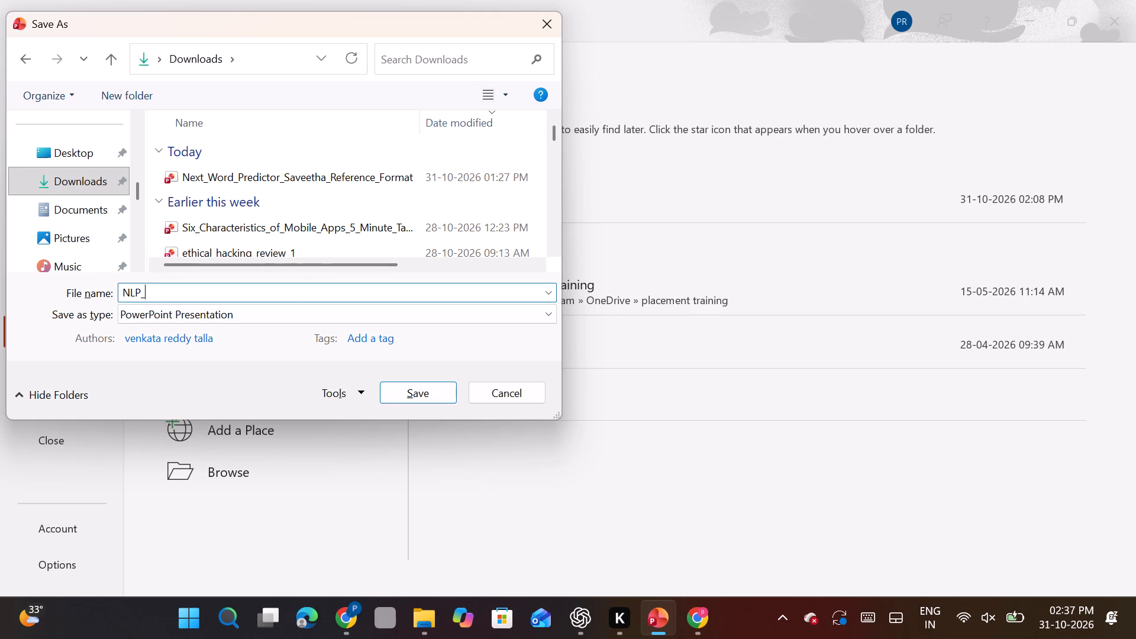
pyautogui.write('first')
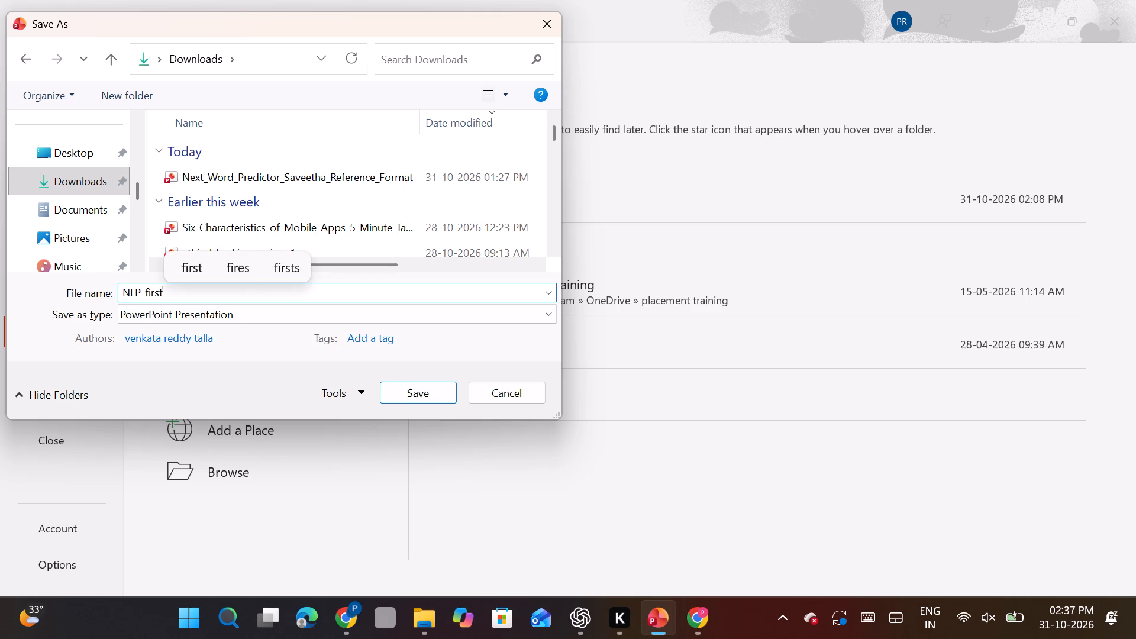
pyautogui.press('space')
pyautogui.press('BackSpace')
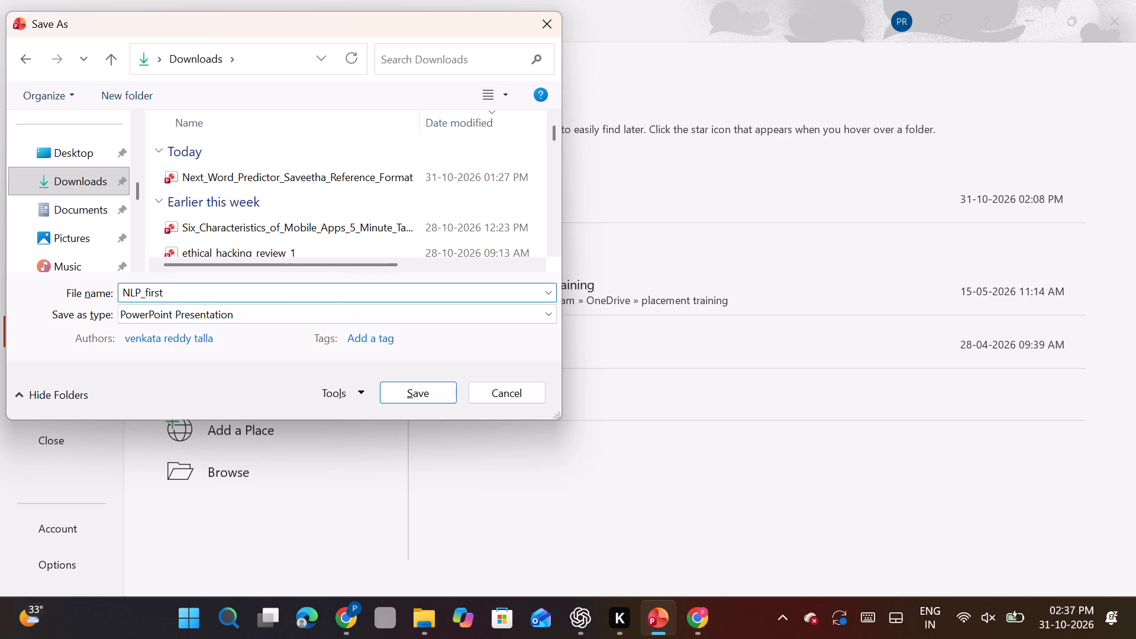
pyautogui.hotkey('shift', '_')
pyautogui.write('presentation')
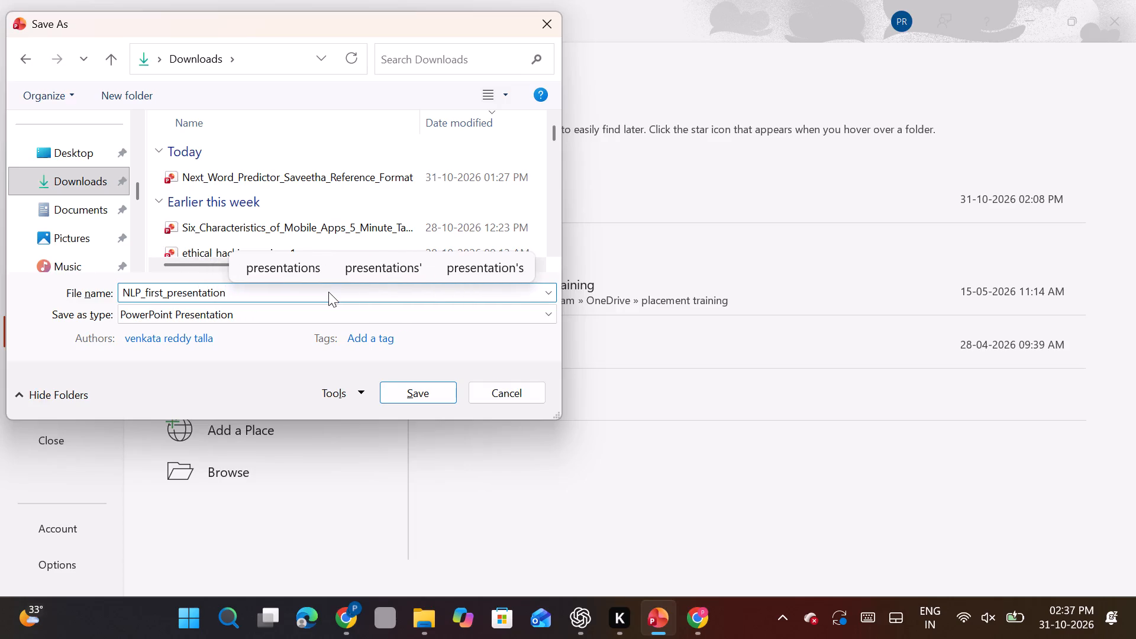
pyautogui.press('Return')
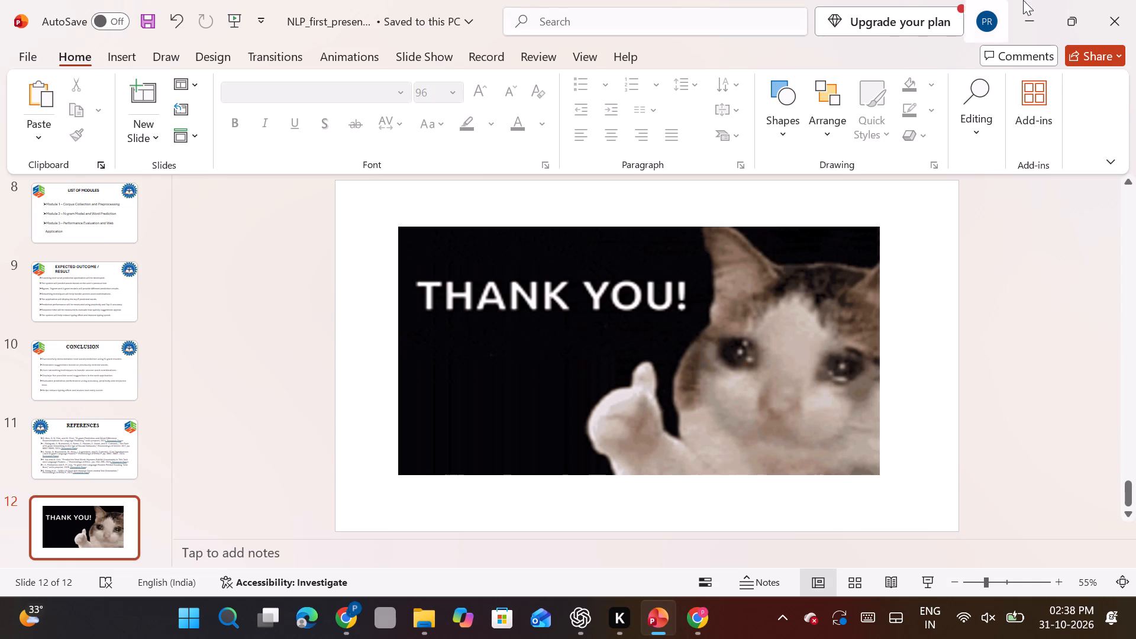
# Switch to WhatsApp by launching it from the recent apps in Windows search.
pyautogui.click(228, 623)
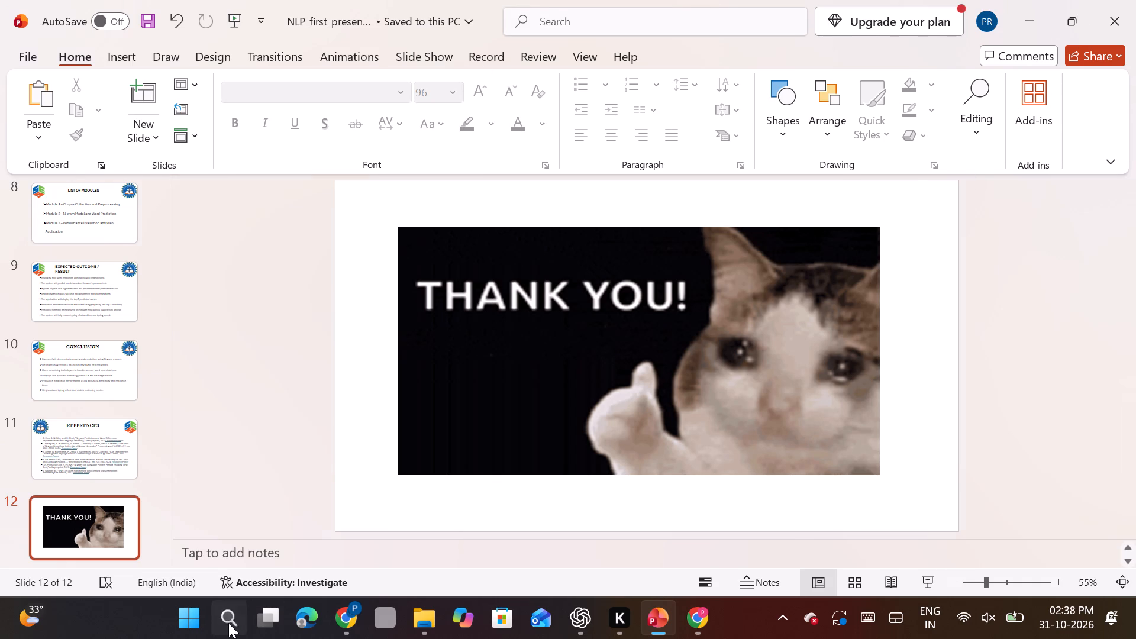
pyautogui.click(330, 238)
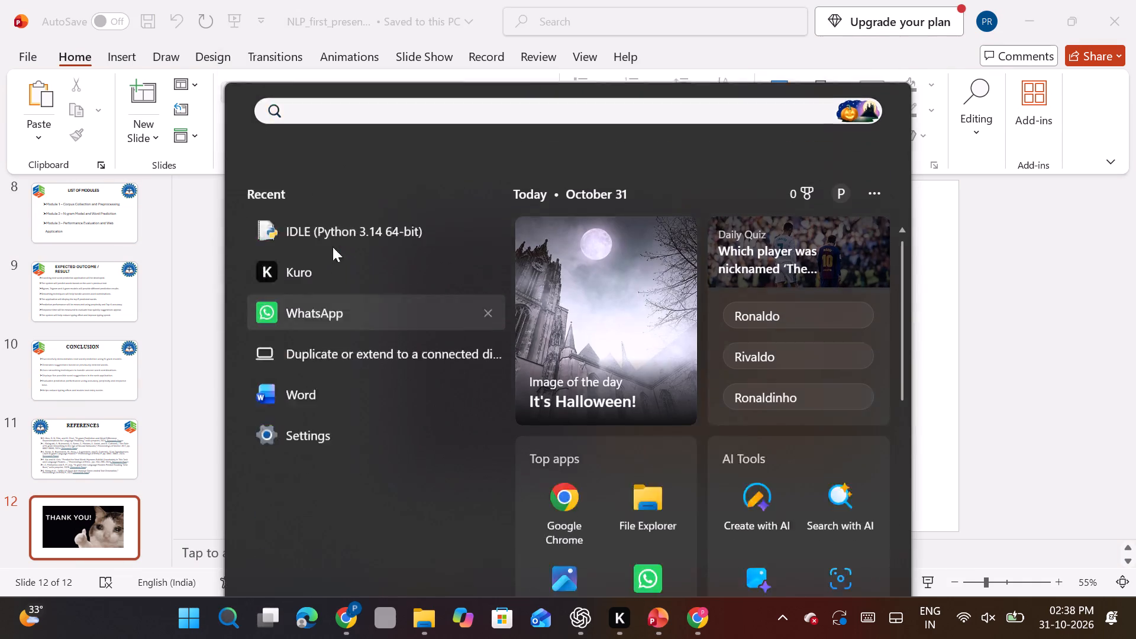
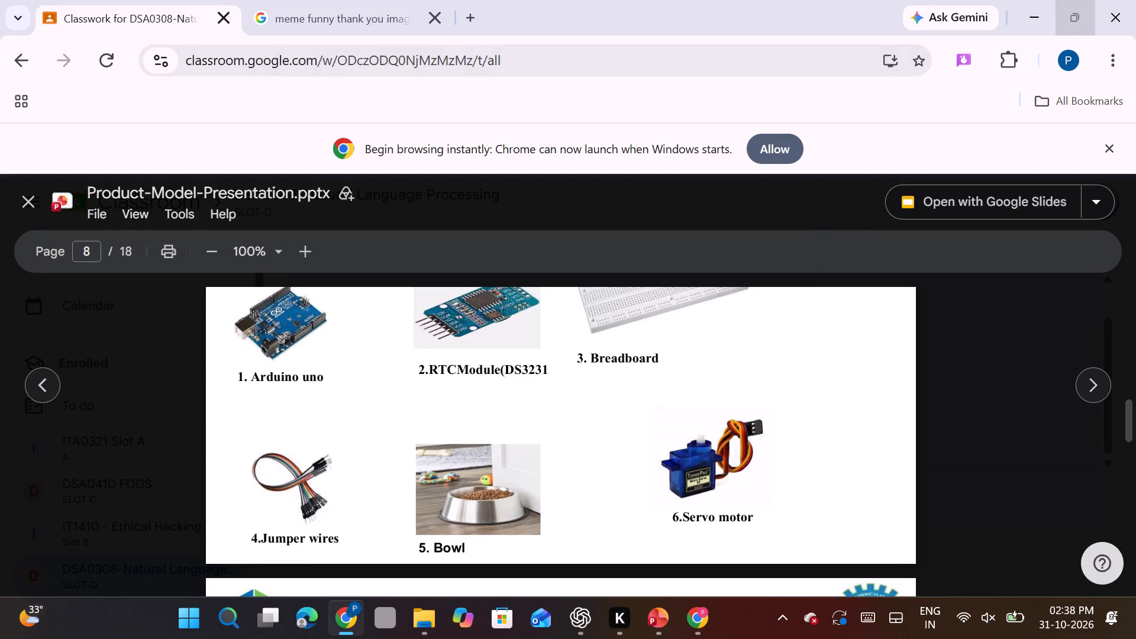
# Close the leftover Google Classroom and thank-you image search tabs, and close the ChatGPT window.
pyautogui.click(430, 27)
pyautogui.click(220, 19)
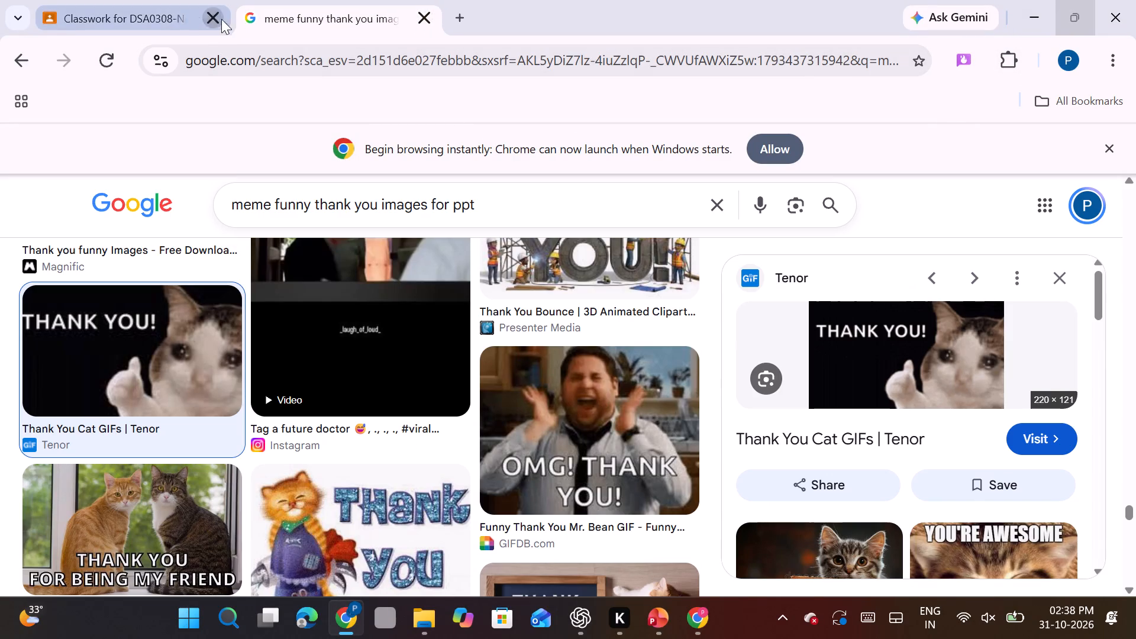
pyautogui.click(219, 14)
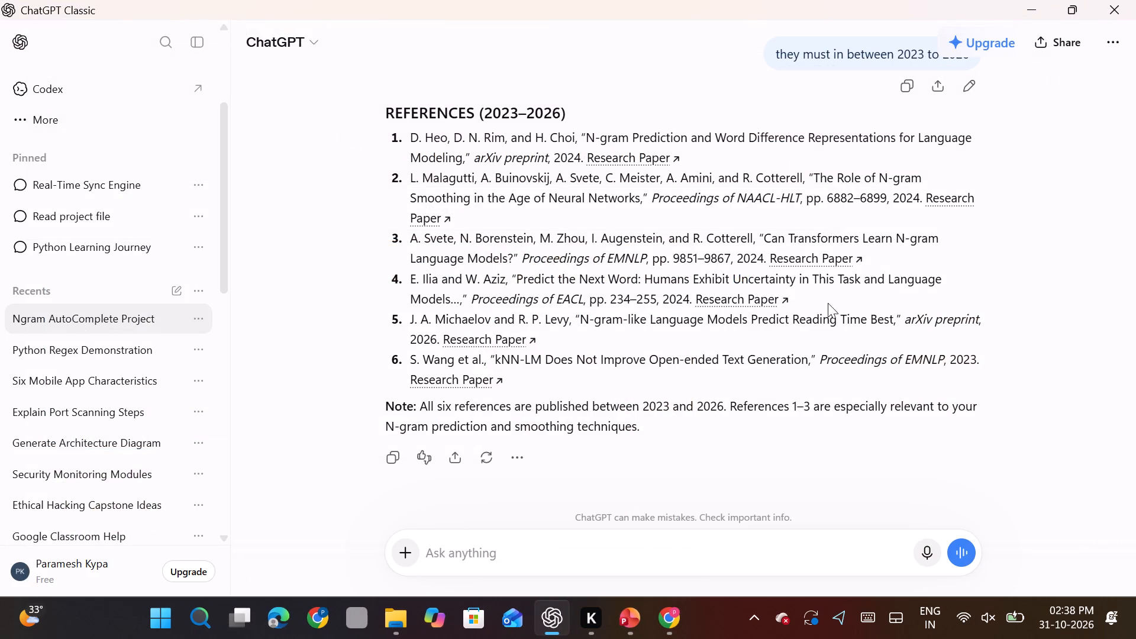
pyautogui.click(1111, 14)
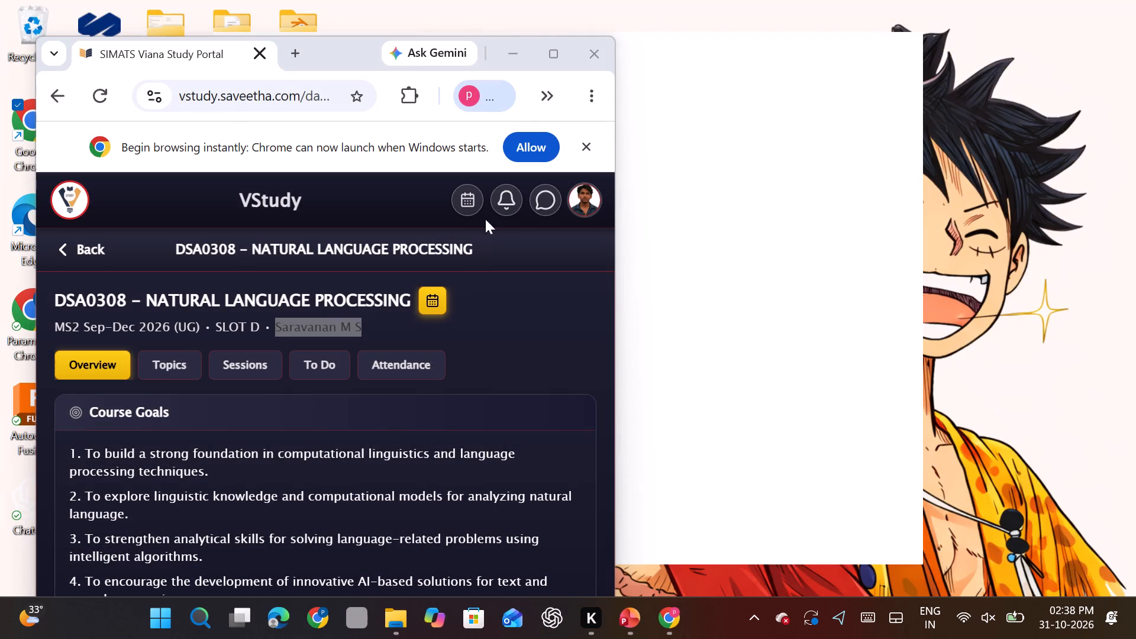